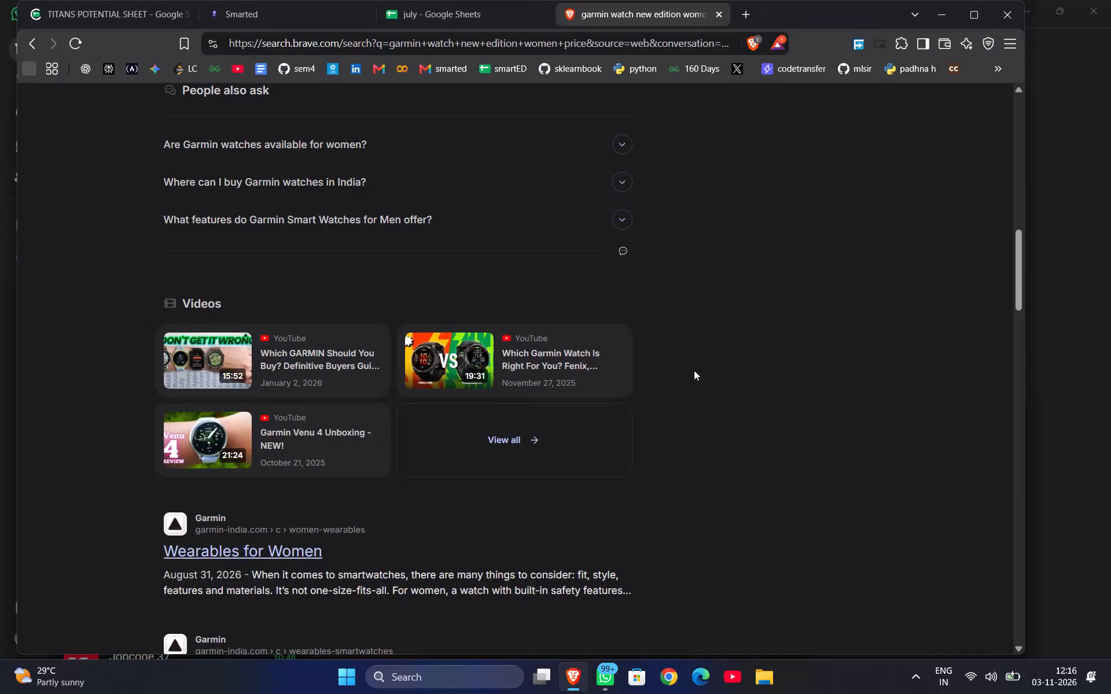
Close the Garmin search, july spreadsheet and Smarted dashboard pages, keeping TITANS POTENTIAL SHEET open in a maximized window.
key(ctrl+w)
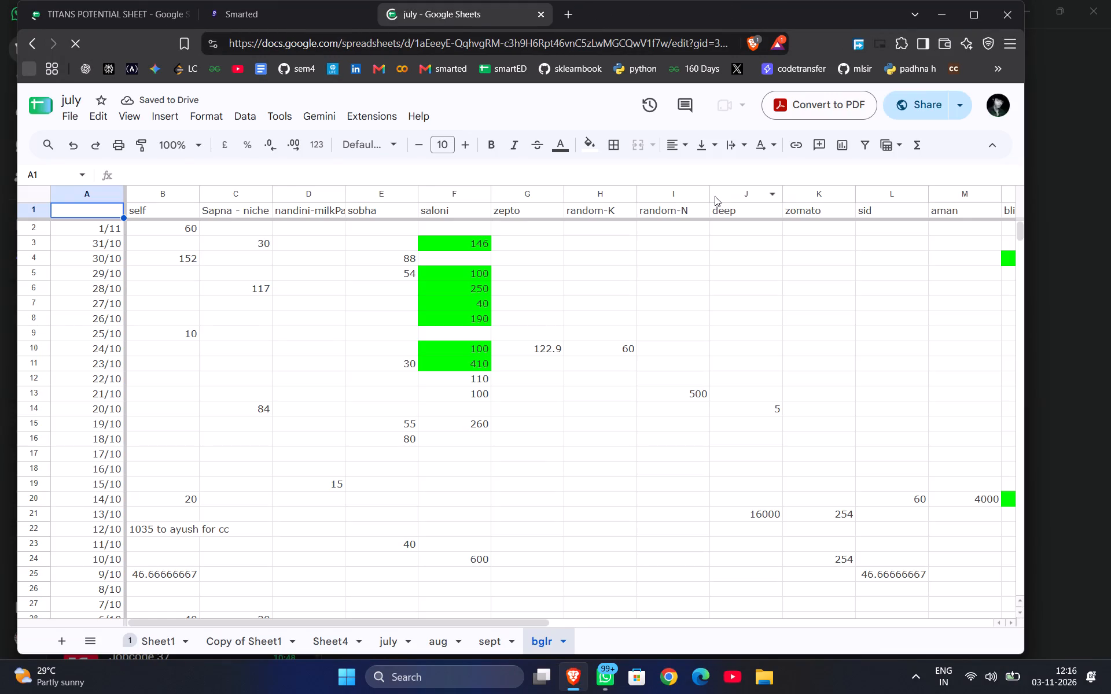
key(ctrl+w)
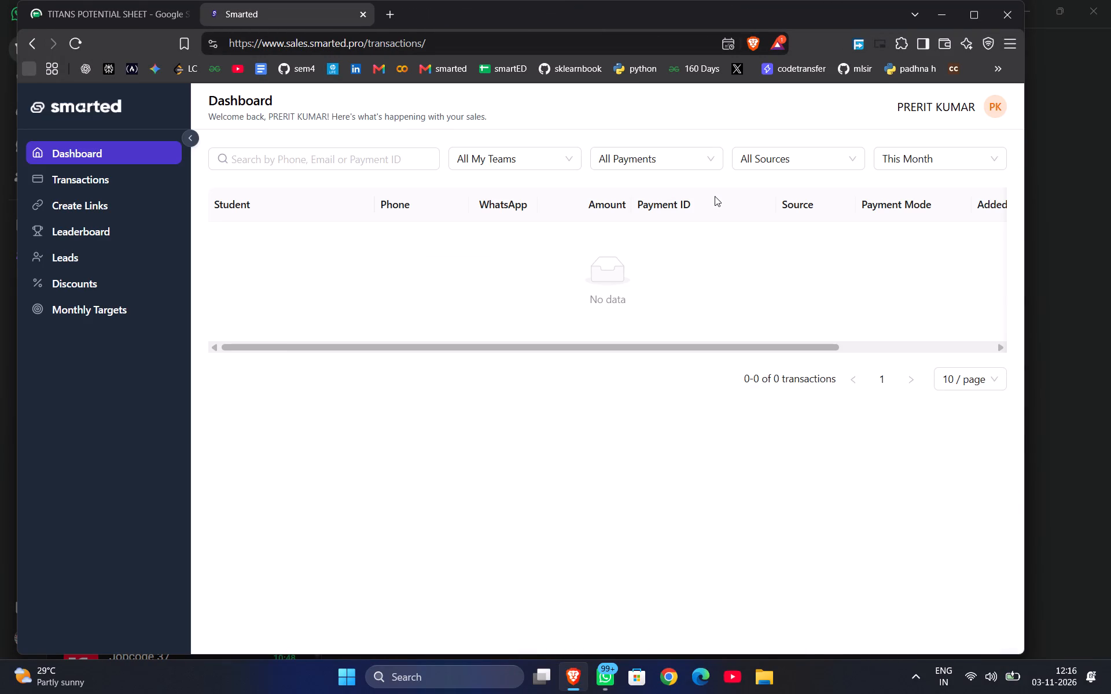
key(ctrl+w)
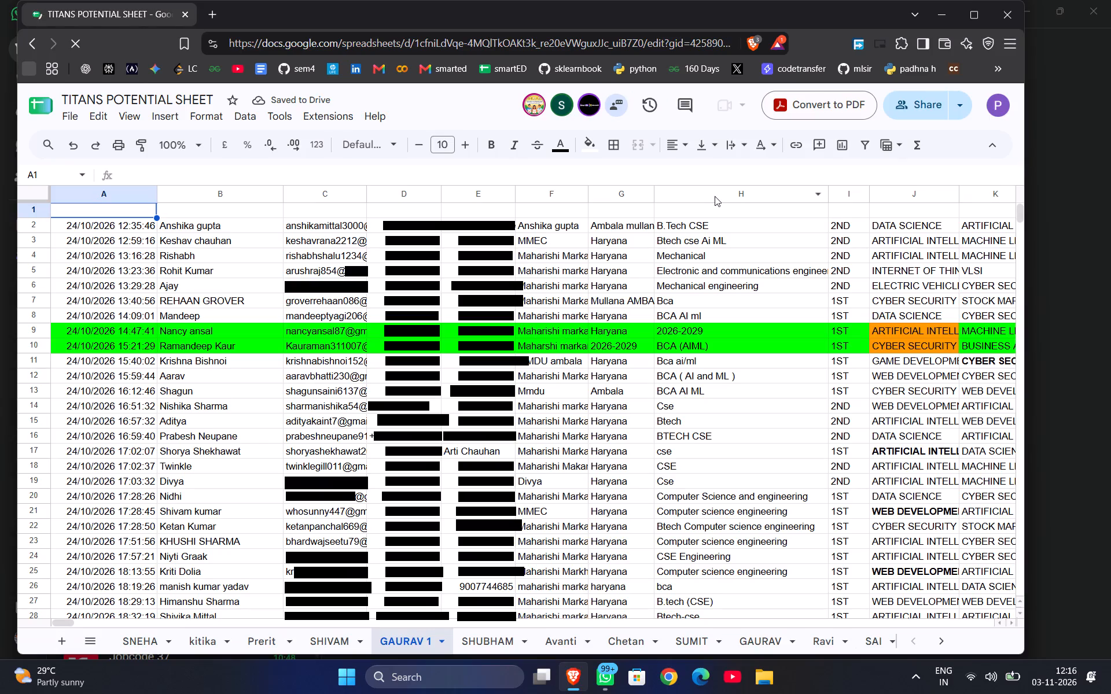
click(974, 15)
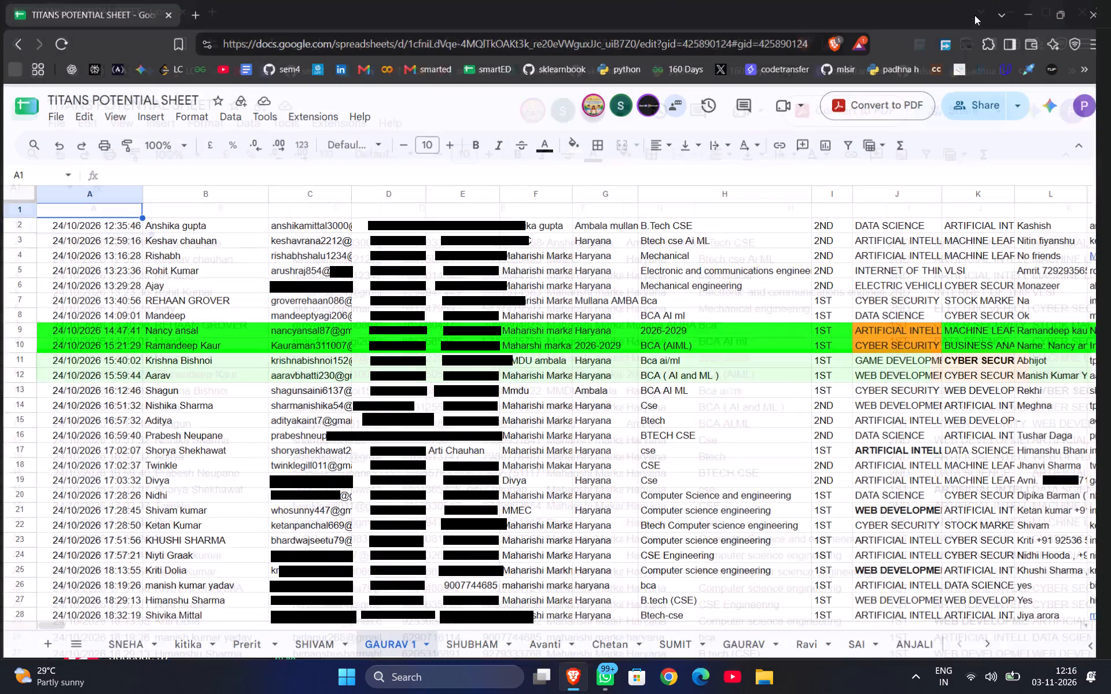
Look through the student entries on the GAURAV 1 sheet down to the last filled row of column H.
scroll(840, 366, left, 4)
scroll(840, 366, right, 4)
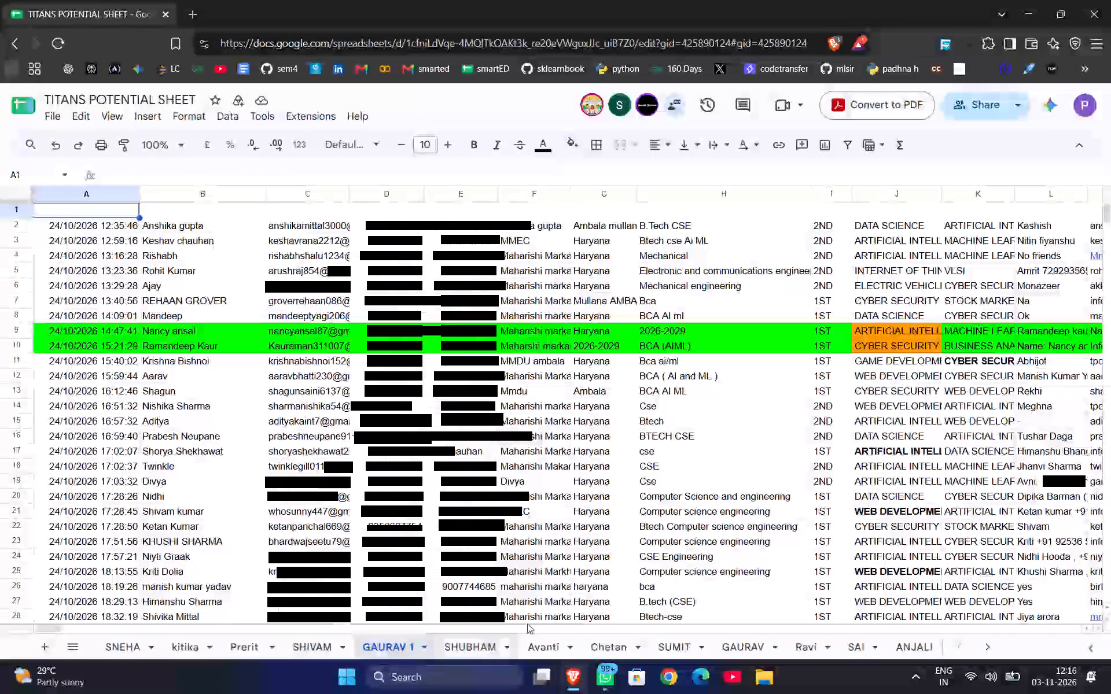
scroll(550, 618, down, 3)
scroll(550, 618, right, 4)
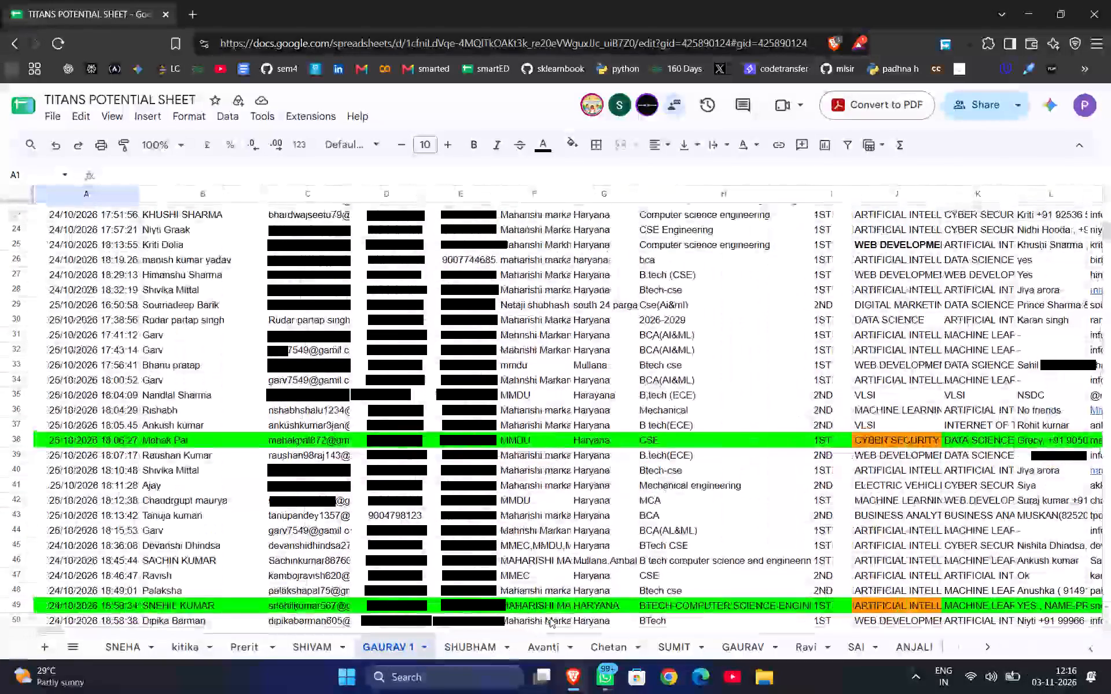
click(674, 569)
key(ctrl+Down)
key(ctrl+Down)
key(ctrl+Down)
key(ctrl+Down)
key(ctrl+Down)
key(ctrl+Down)
key(ctrl+Down)
key(ctrl+Down)
key(ctrl+Down)
key(ctrl+Down)
key(ctrl+Down)
key(ctrl+Down)
key(ctrl+Down)
key(ctrl+Down)
key(ctrl+Down)
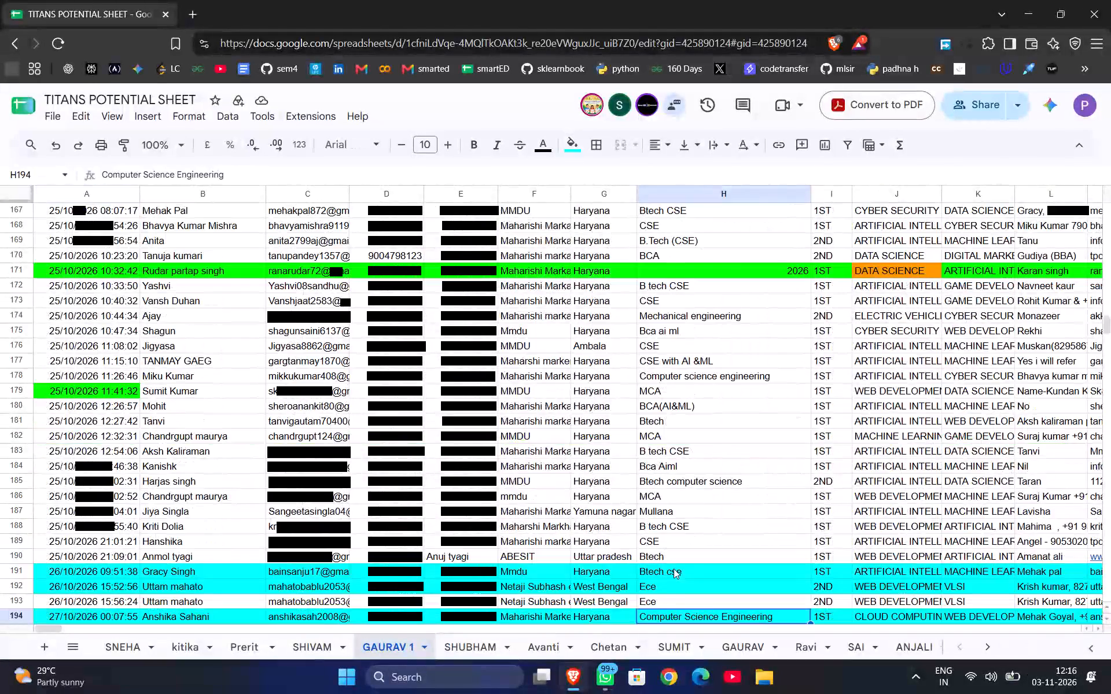
Examine the GAURAV 1 student entries and their follow-up notes from row 350 back to row 237, and select that row's column D cell.
key(ctrl+Up)
scroll(674, 569, up, 3)
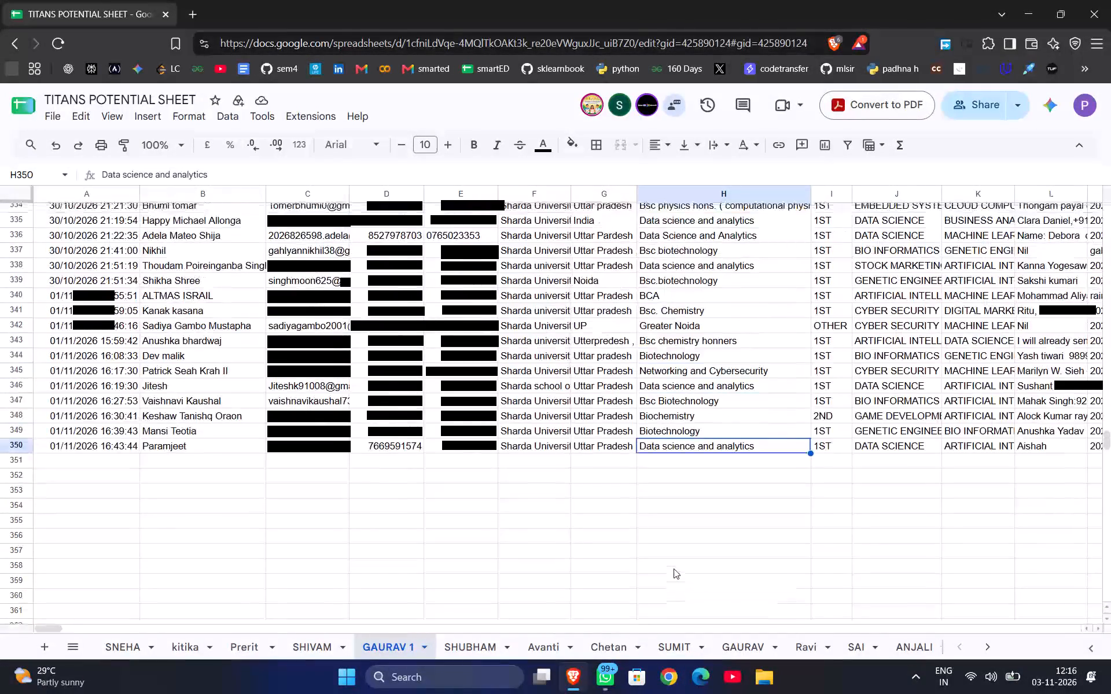
scroll(674, 569, up, 1)
scroll(519, 593, left, 3)
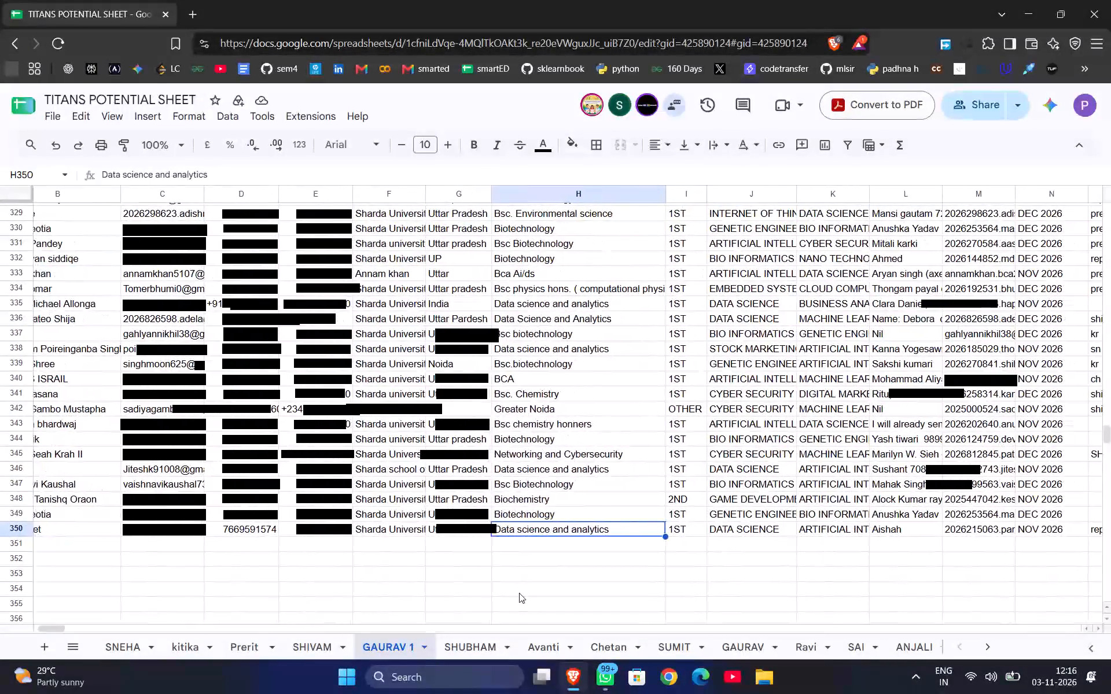
scroll(519, 593, left, 2)
scroll(519, 593, up, 2)
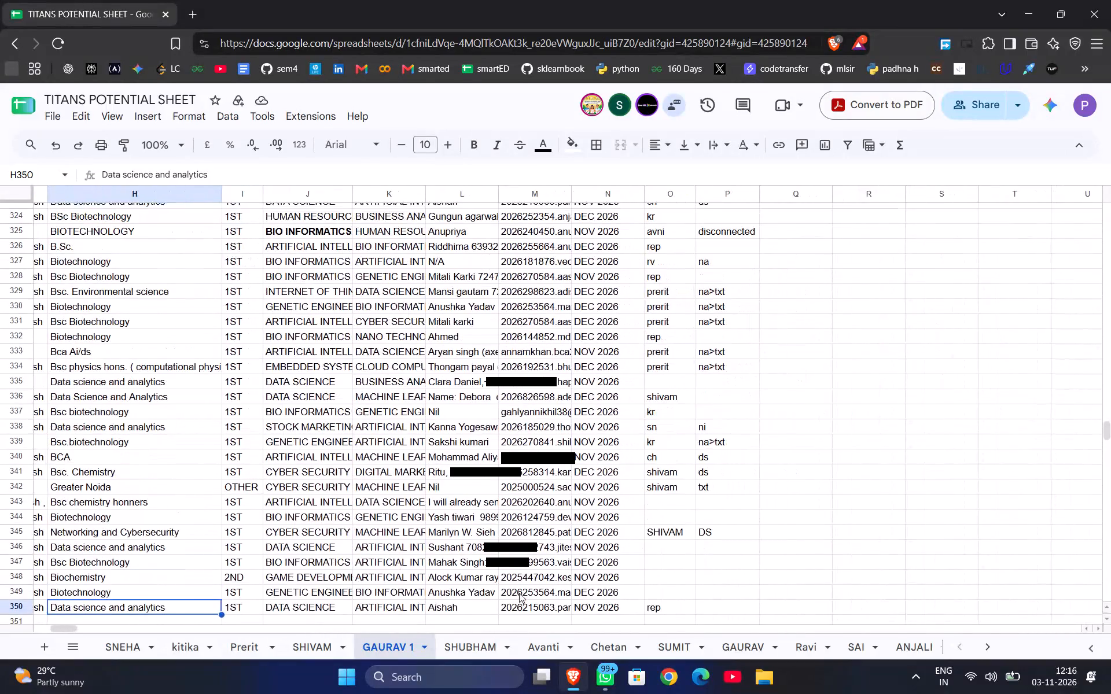
scroll(519, 593, up, 3)
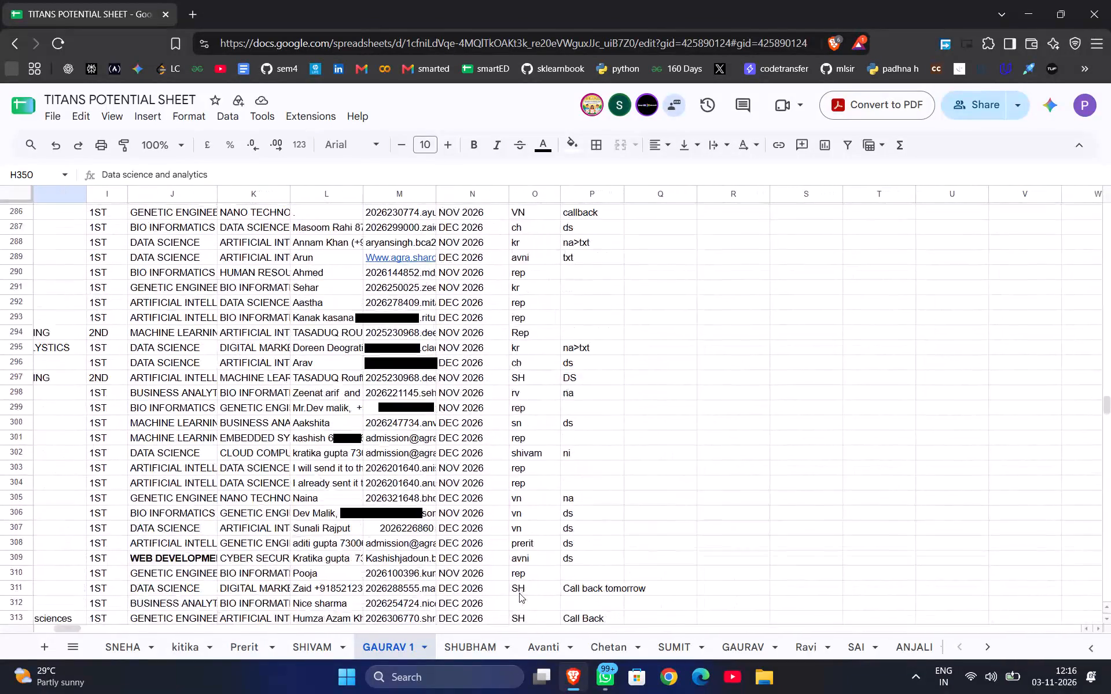
scroll(519, 593, up, 1)
scroll(519, 593, right, 3)
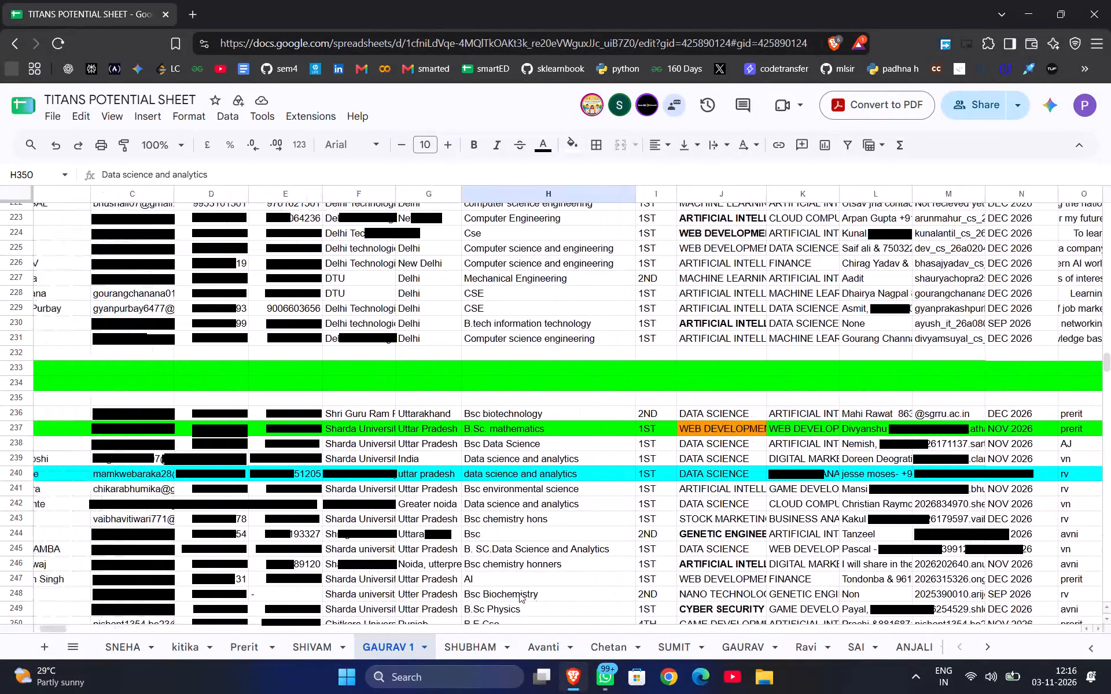
scroll(519, 593, right, 4)
click(416, 430)
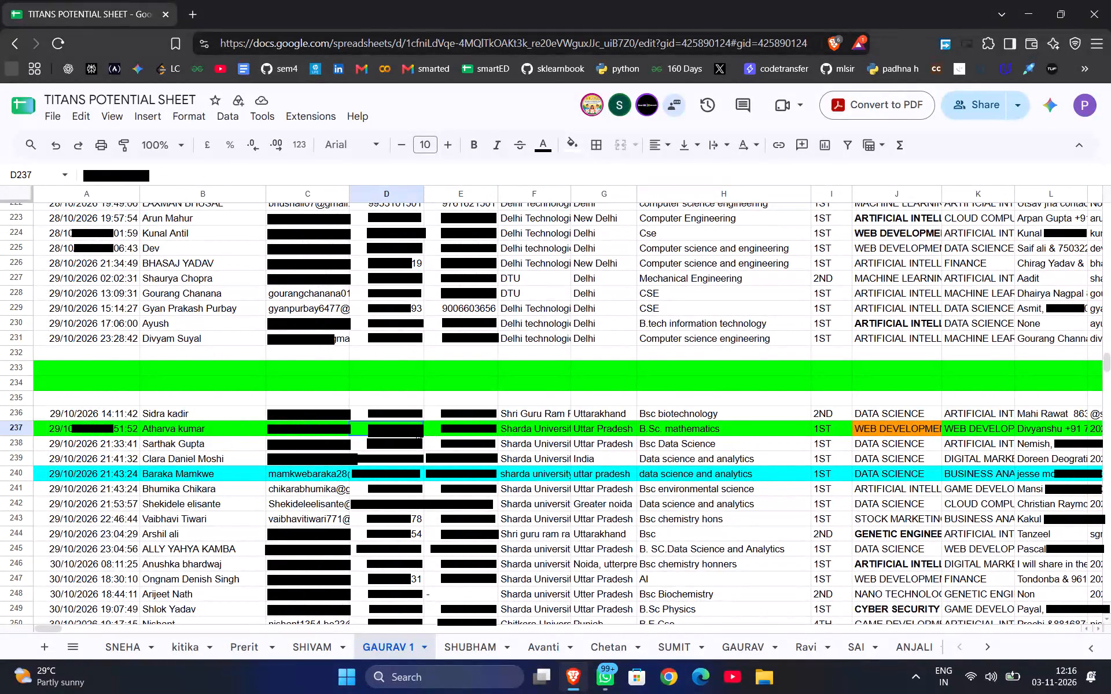
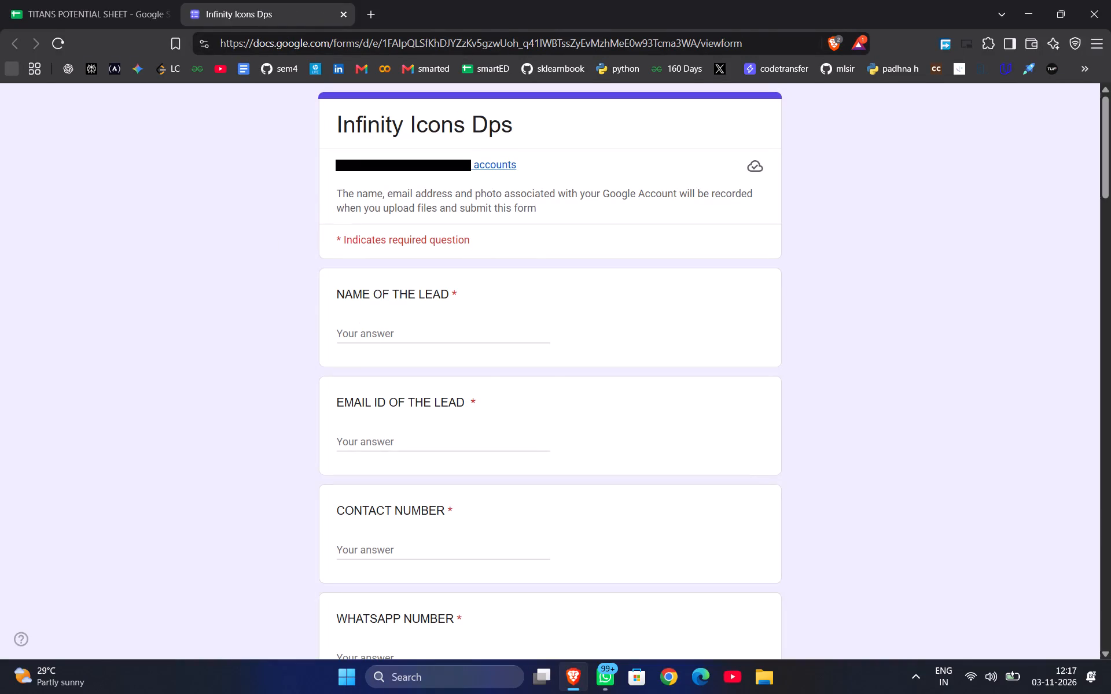
Copy the name of the green-highlighted lead in row 237 into the Infinity Icons Dps form's name field.
click(360, 339)
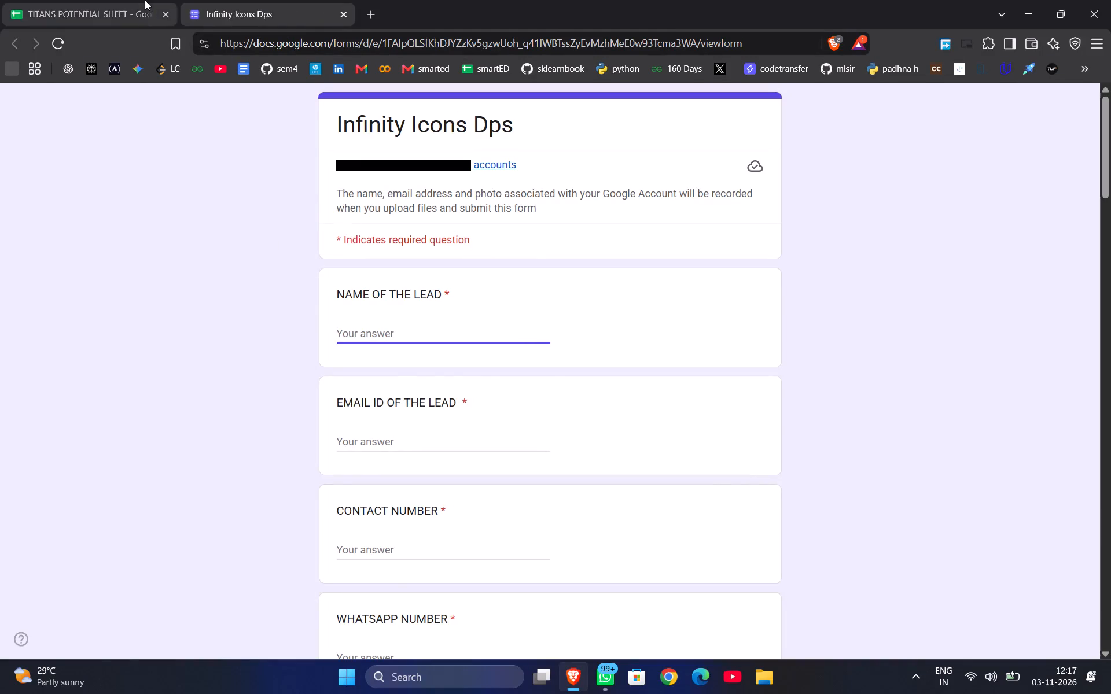
click(145, 0)
click(178, 431)
key(ctrl+c)
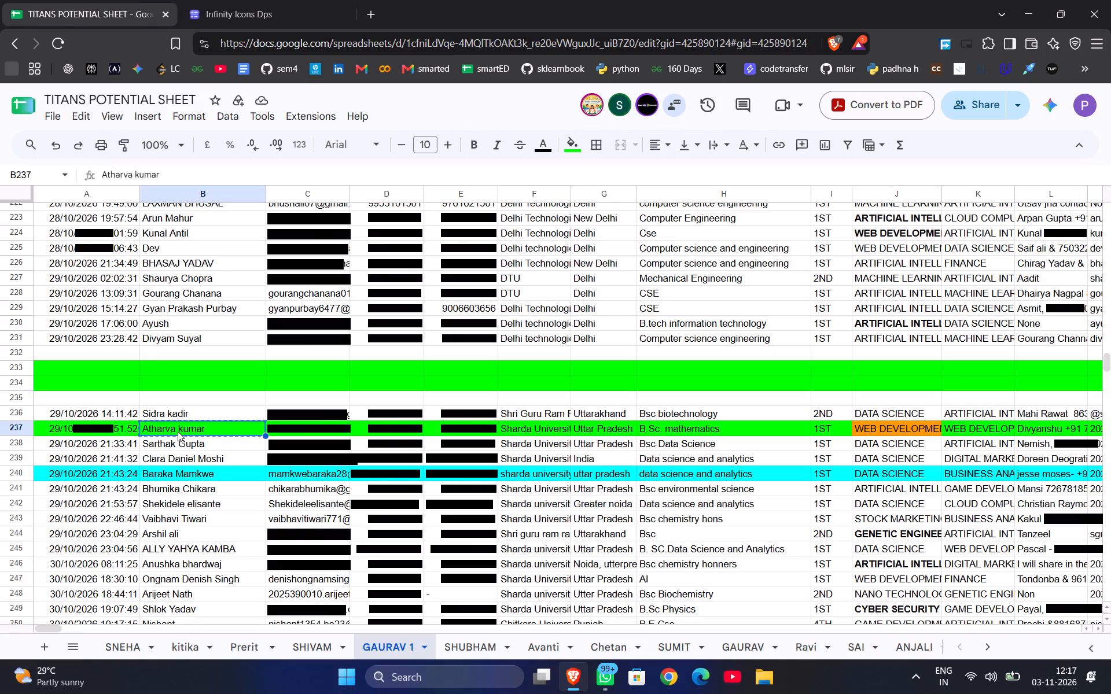
key(ctrl+Tab)
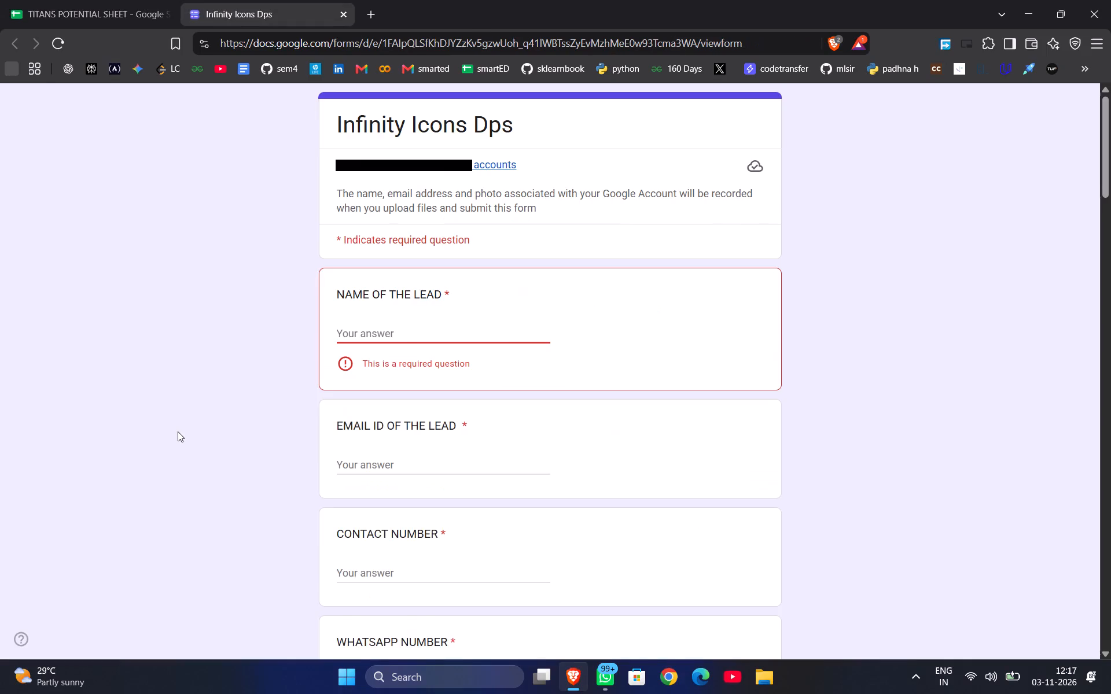
key(ctrl+v)
key(Tab)
Copy the row 237 lead's email address into the form's EMAIL ID OF THE LEAD field.
key(ctrl+Tab)
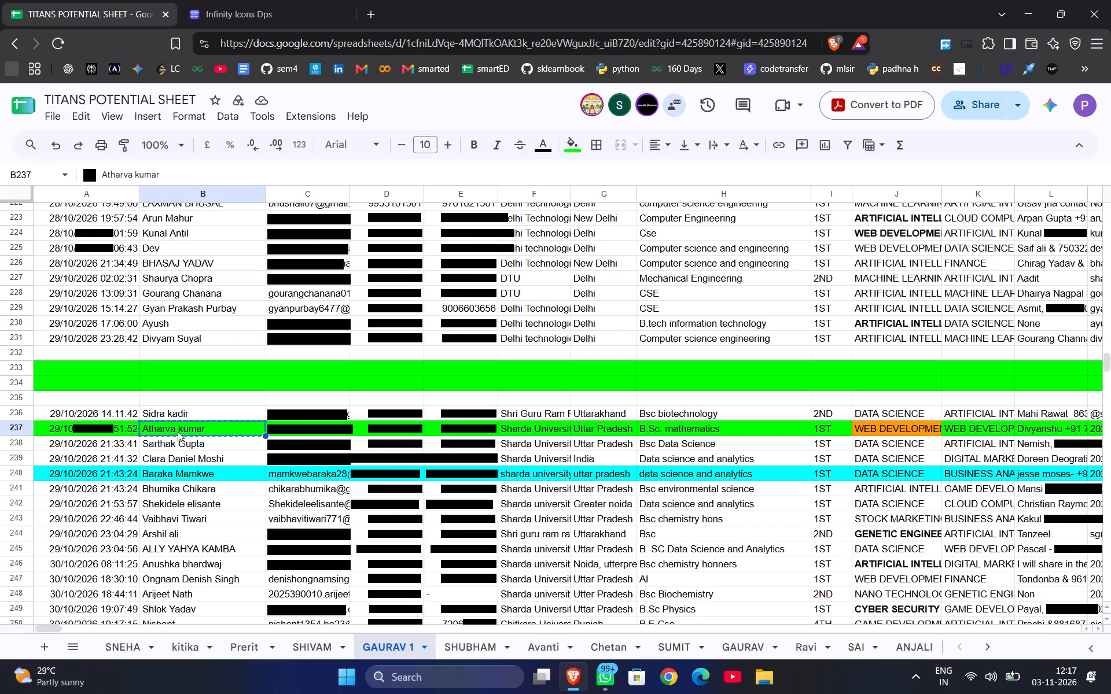
key(Tab)
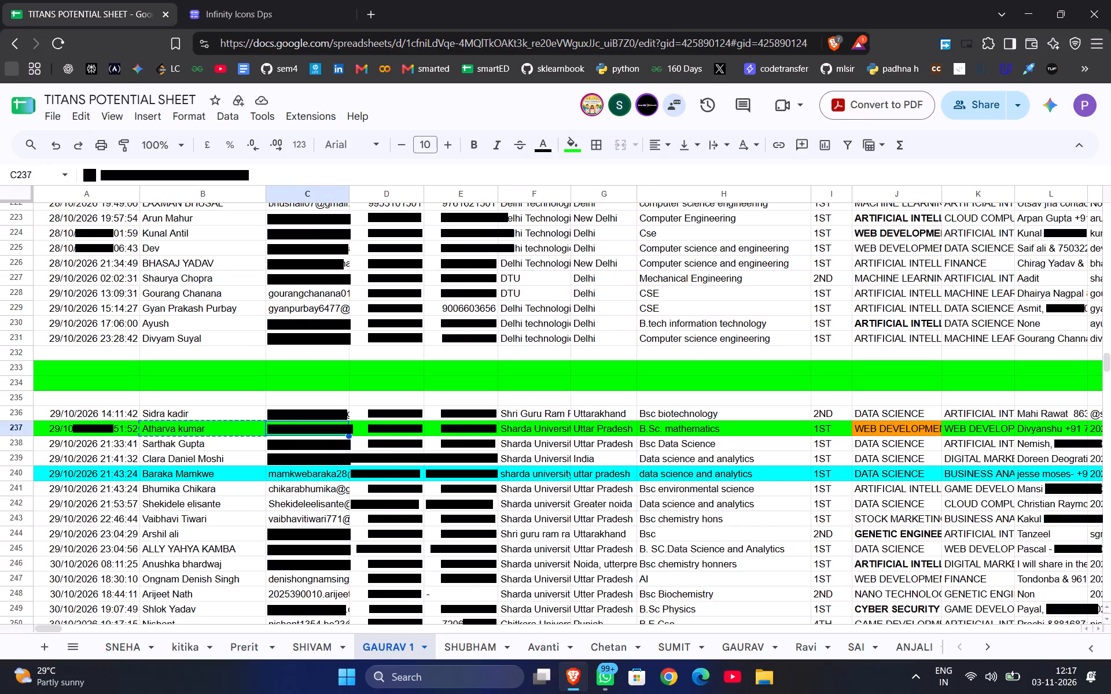
drag(178, 431, 257, 414)
click(292, 429)
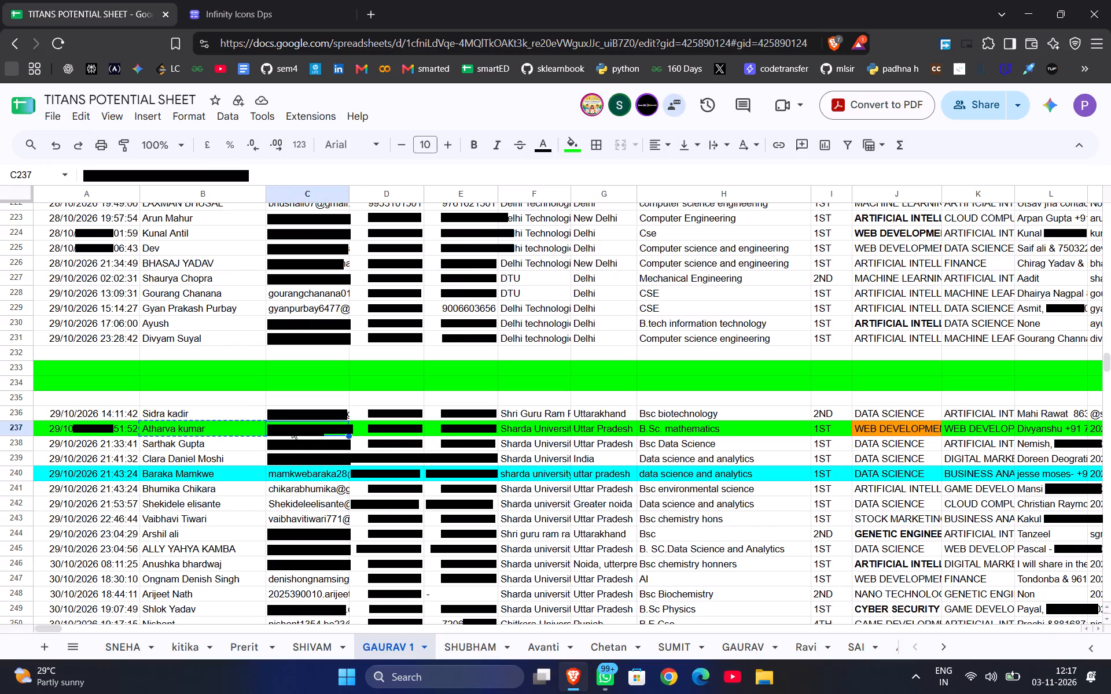
key(ctrl+c)
key(Tab)
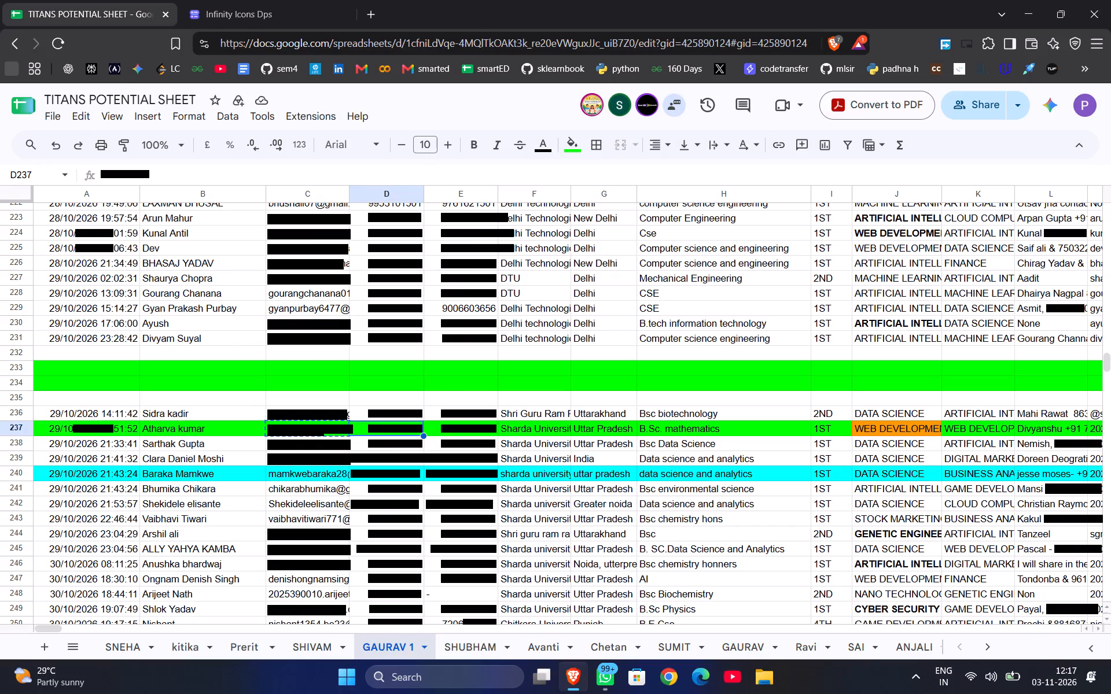
key(ctrl+Tab)
key(ctrl+v)
key(Tab)
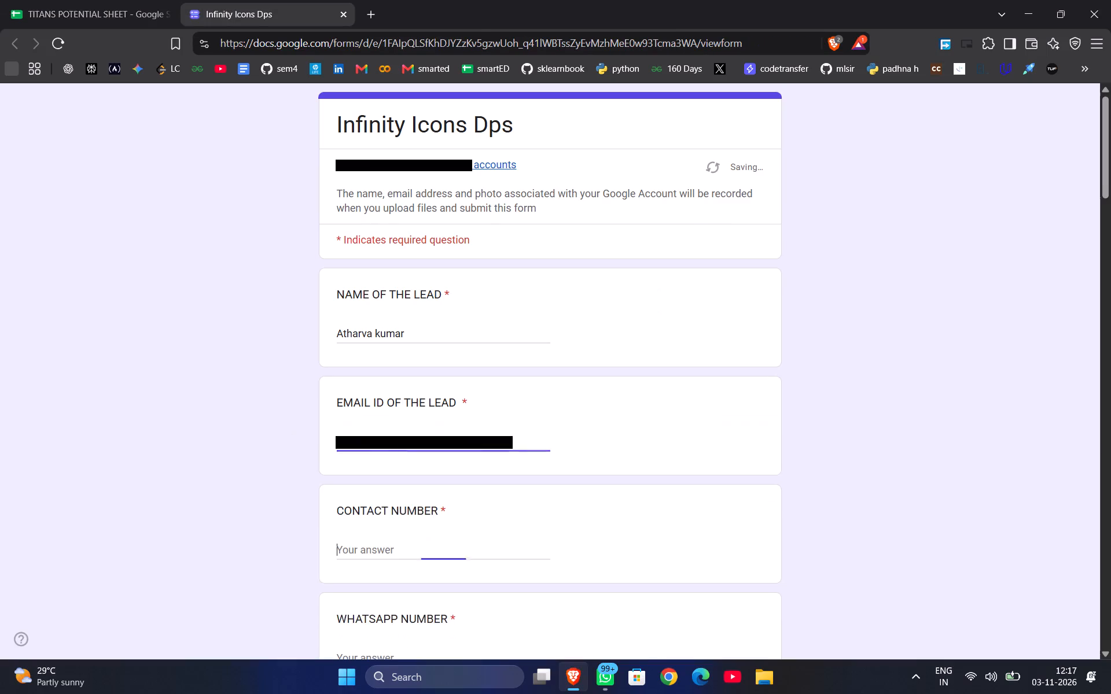
Copy the row 237 lead's phone number from column D into both the CONTACT NUMBER and WHATSAPP NUMBER fields.
key(ctrl+Tab)
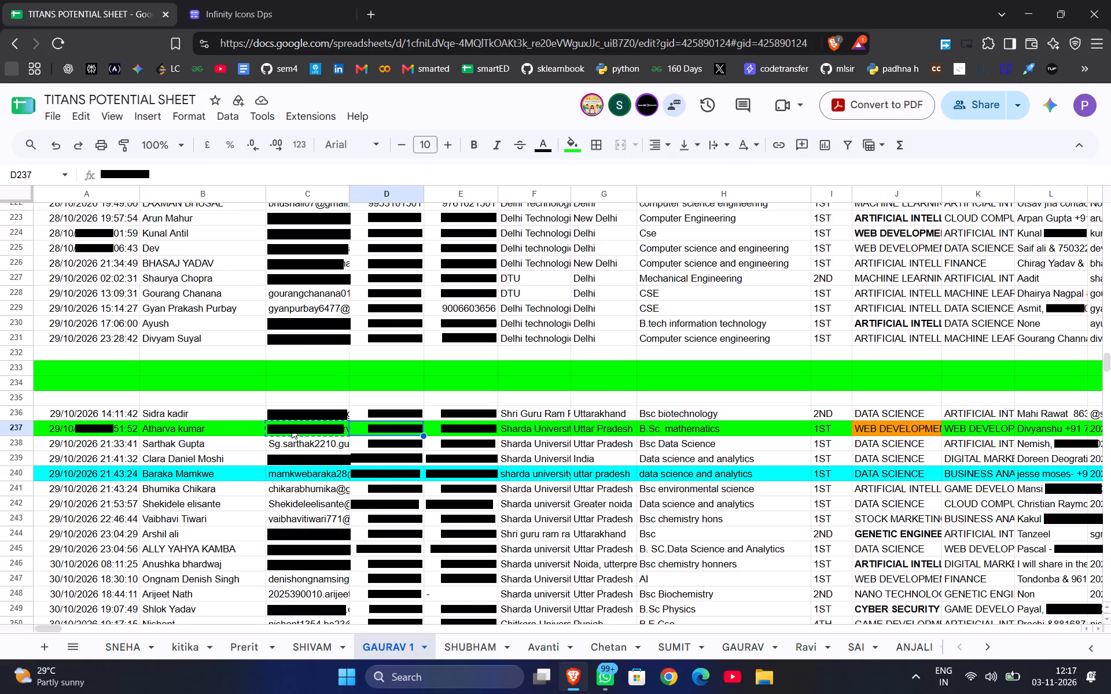
key(ctrl+c)
key(ctrl+Tab)
key(ctrl+v)
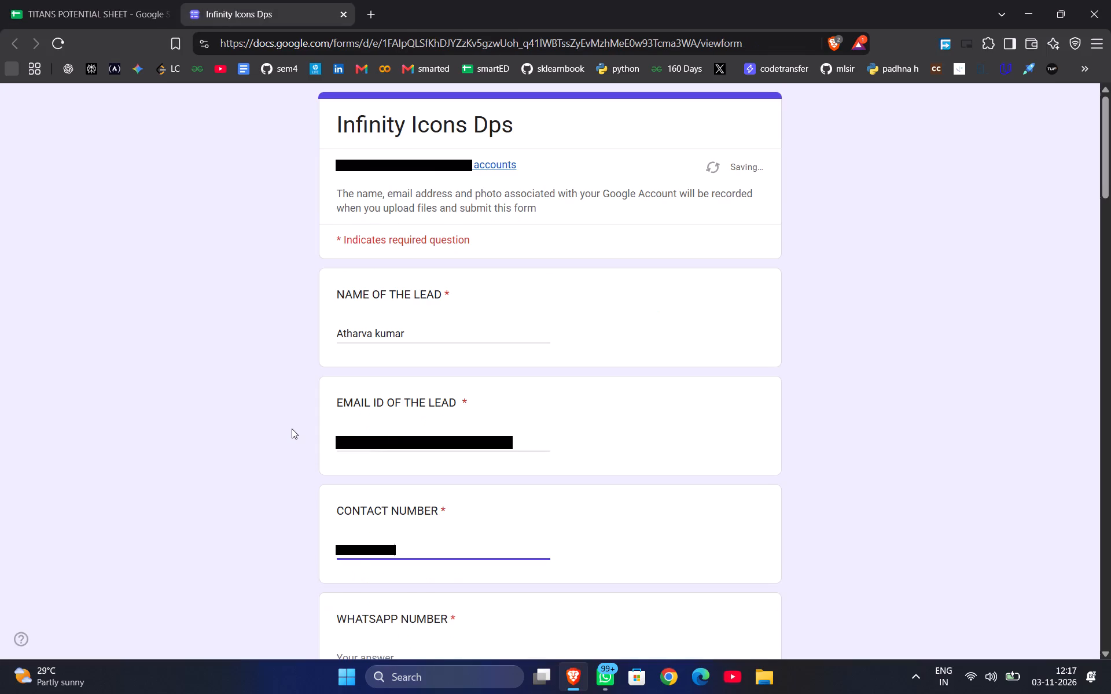
key(Tab)
key(ctrl+v)
key(Tab)
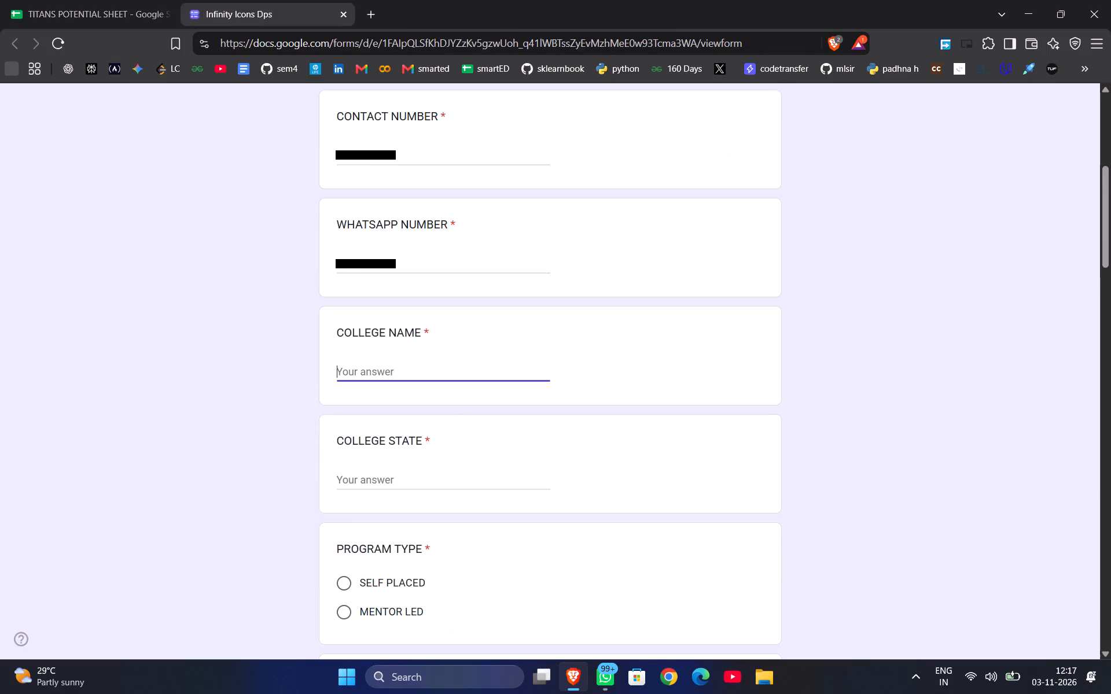
Copy the row 237 college details into the form: COLLEGE NAME Sharda University and COLLEGE STATE Uttar Pradesh.
key(ctrl+Tab)
key(Tab)
key(Tab)
key(ctrl+c)
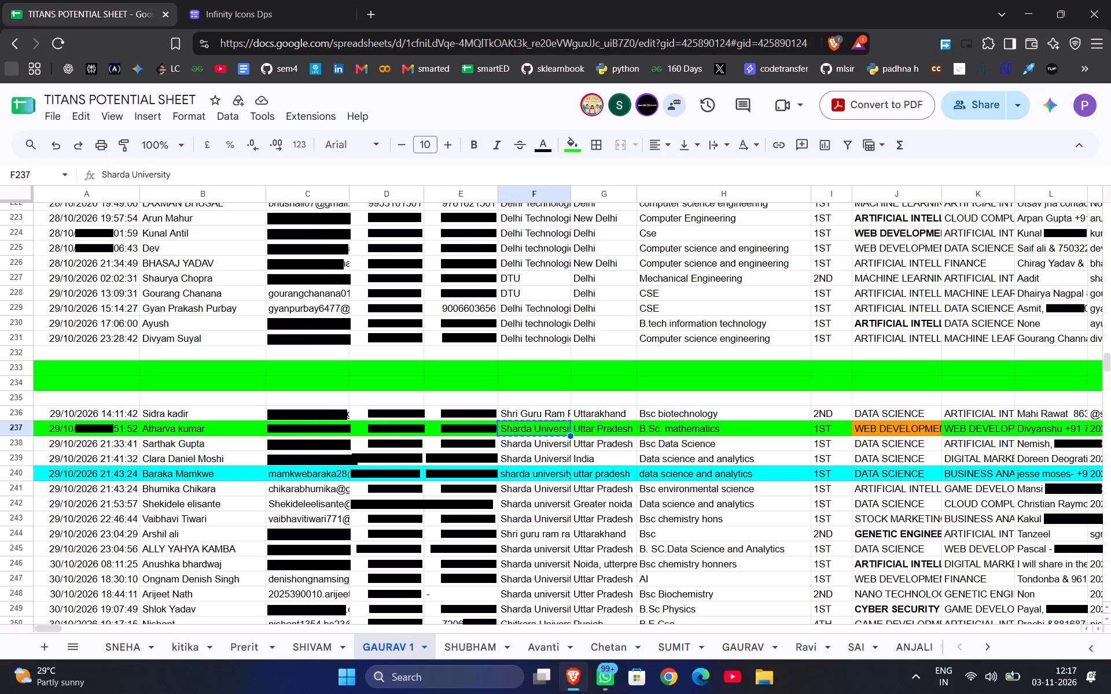
key(ctrl+Tab)
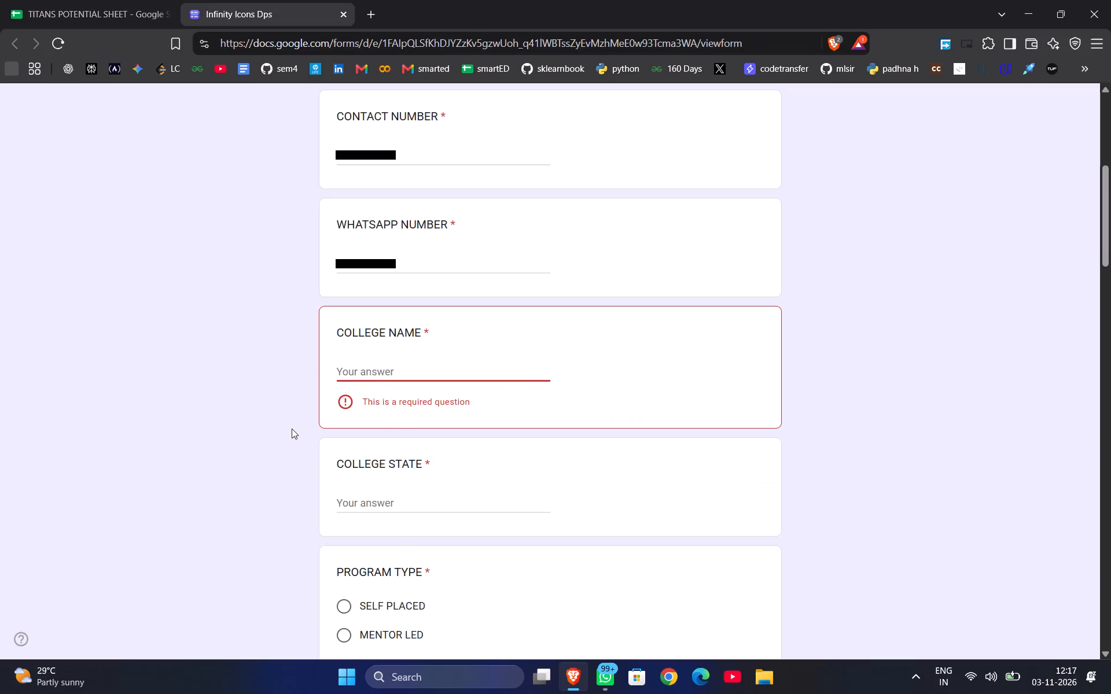
key(ctrl+v)
key(Tab)
key(ctrl+Tab)
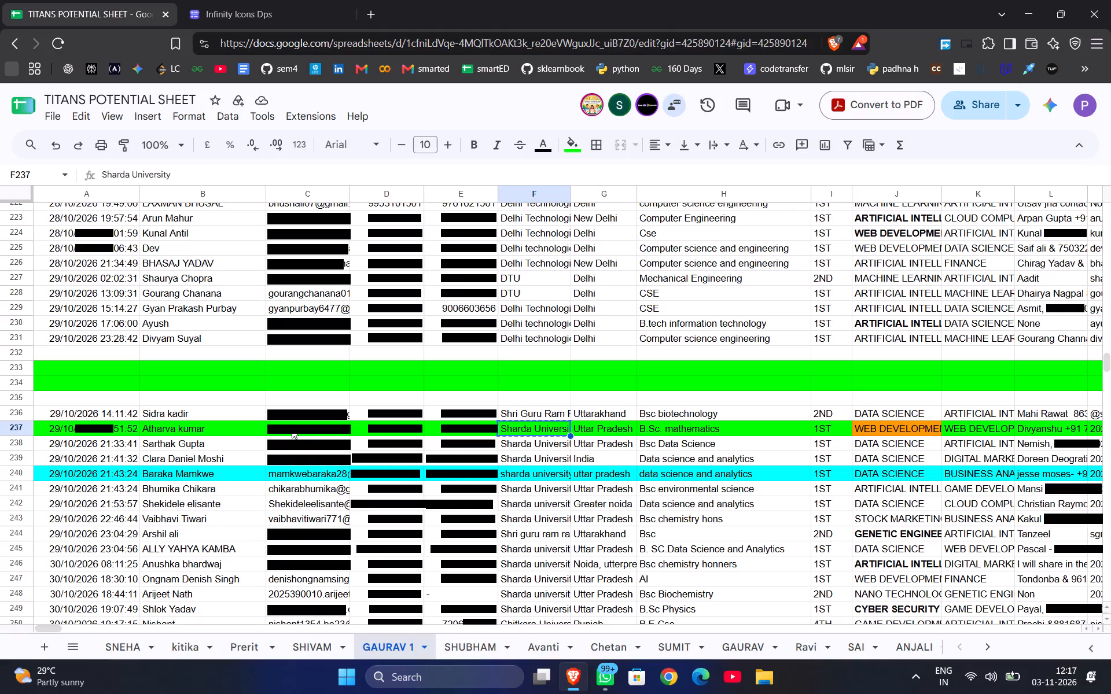
key(Tab)
key(ctrl+c)
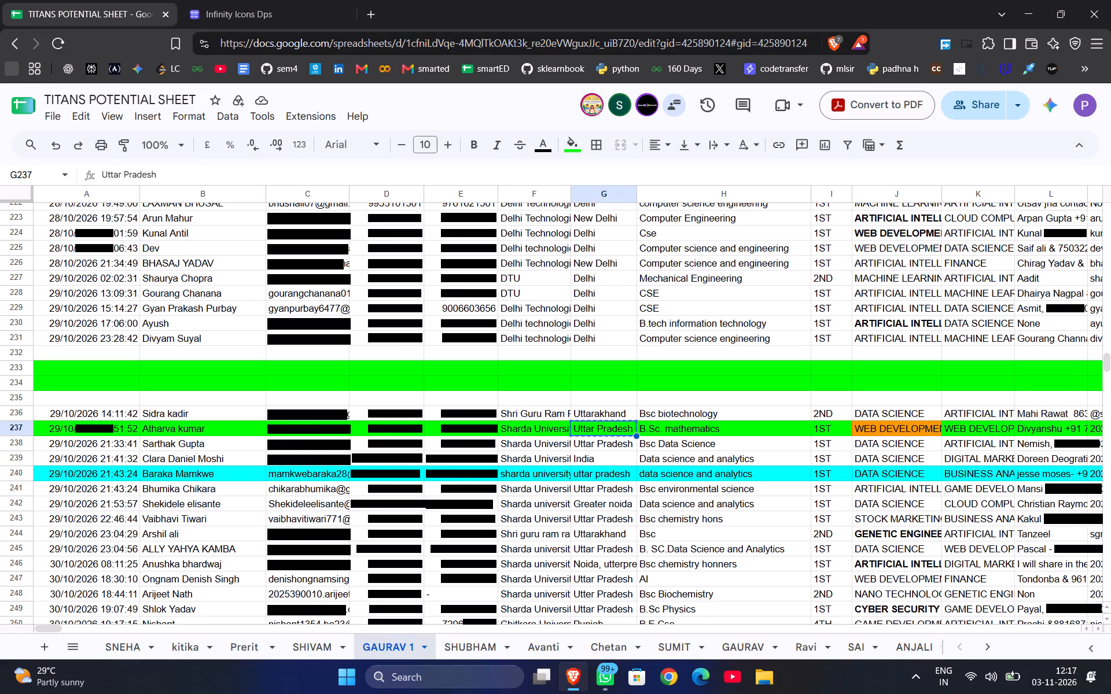
key(ctrl+Tab)
key(ctrl+v)
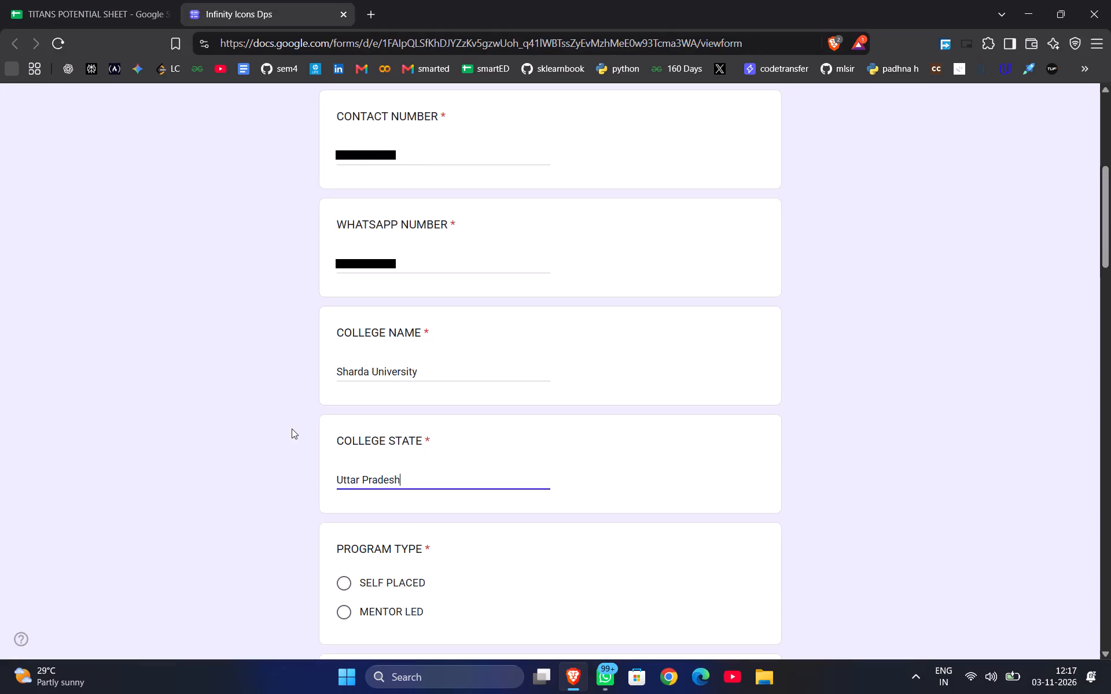
Set the form's PROGRAM TYPE to SELF PLACED.
key(Tab)
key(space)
Set both the AMOUNT PITCHED and the AMOUNT PAID in the form to 3500.
key(Tab)
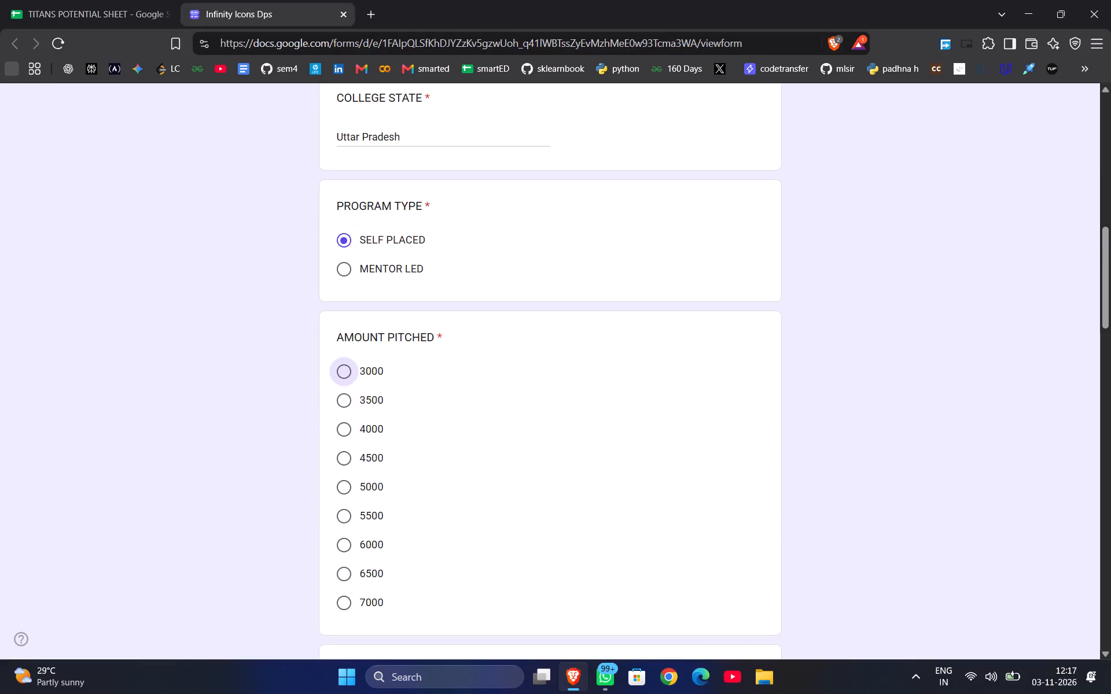
key(Down)
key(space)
key(Tab)
key(Down)
key(Down)
key(Down)
key(Down)
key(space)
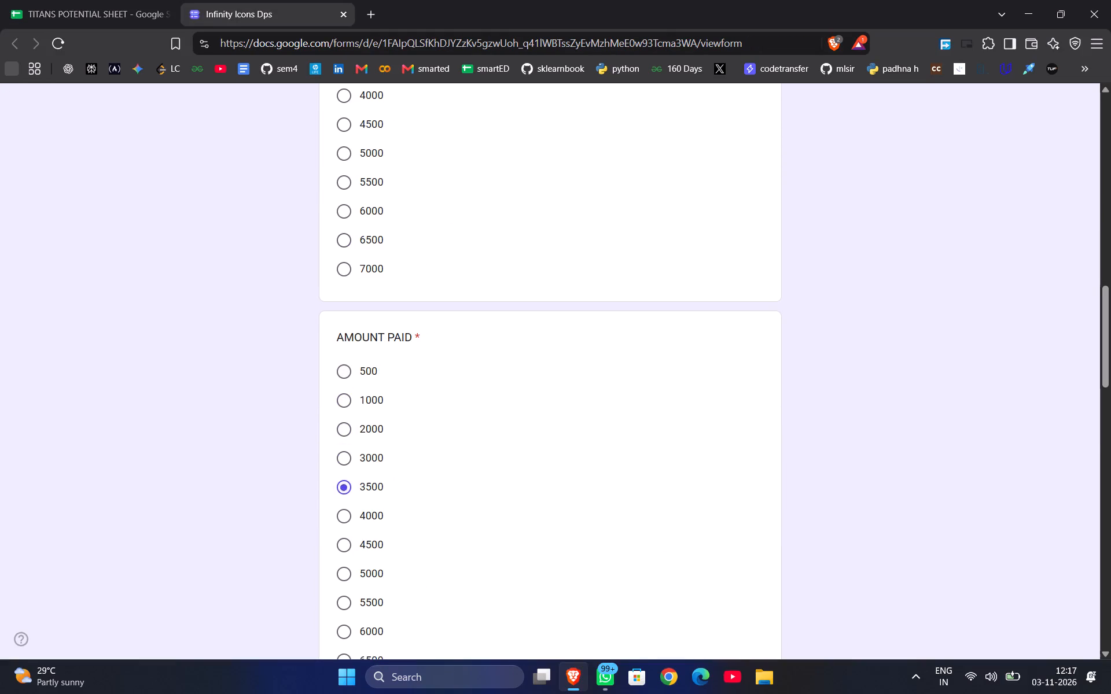
Copy the row 237 lead's domain, WEB DEVELOPMENT, from column J into the form's SELECTED DOMAIN field.
key(Tab)
key(Down)
key(ctrl+Tab)
key(Tab)
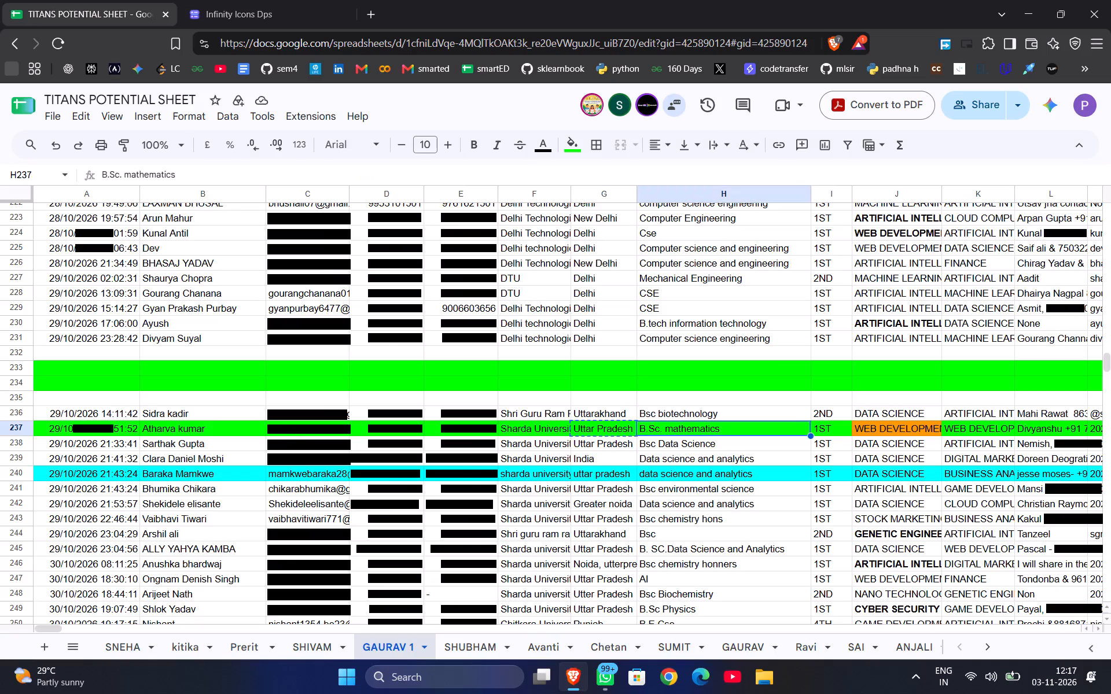
key(Tab)
key(Tab)
key(ctrl+c)
key(Tab)
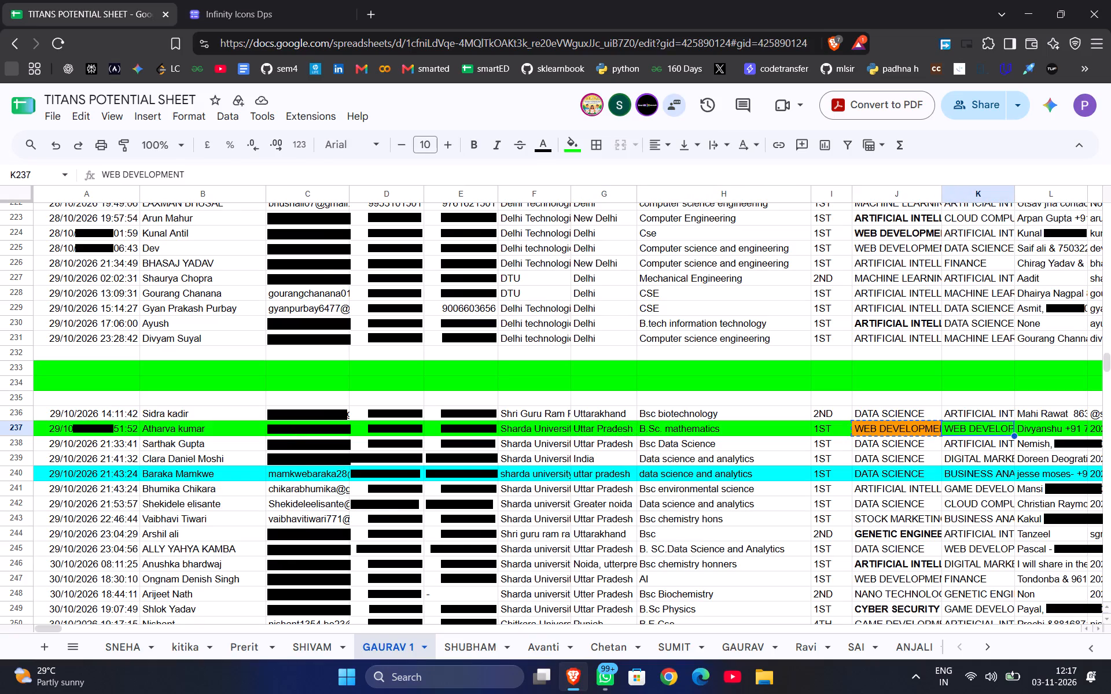
key(ctrl+Tab)
key(ctrl+v)
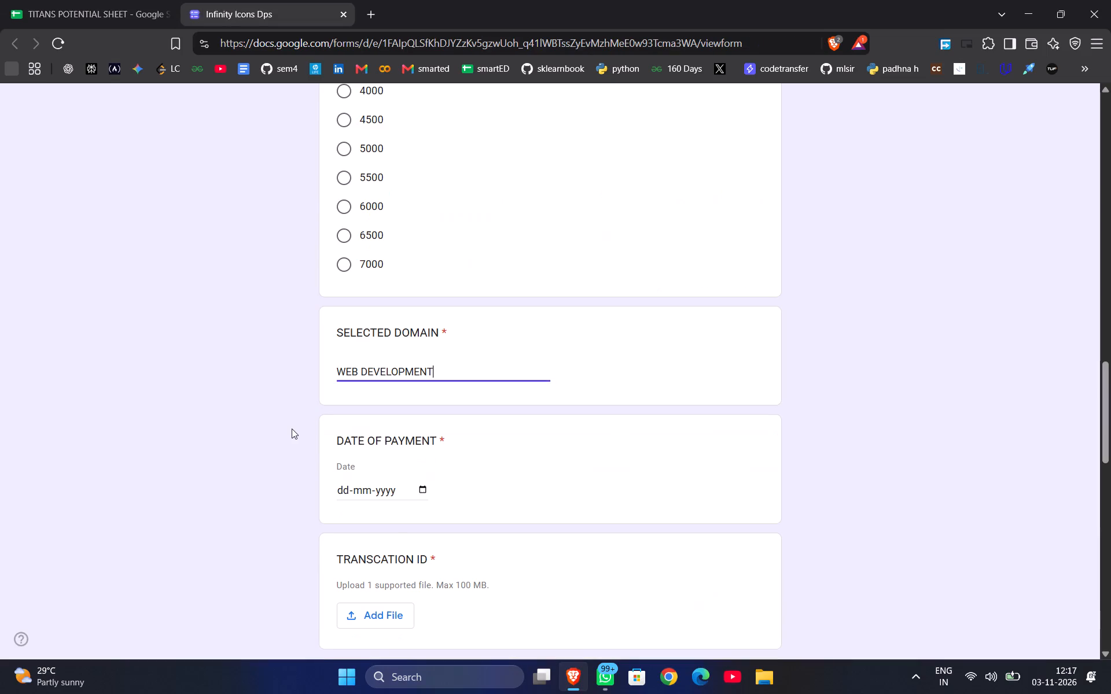
Set the form's DATE OF PAYMENT to 01-11-2026.
key(Tab)
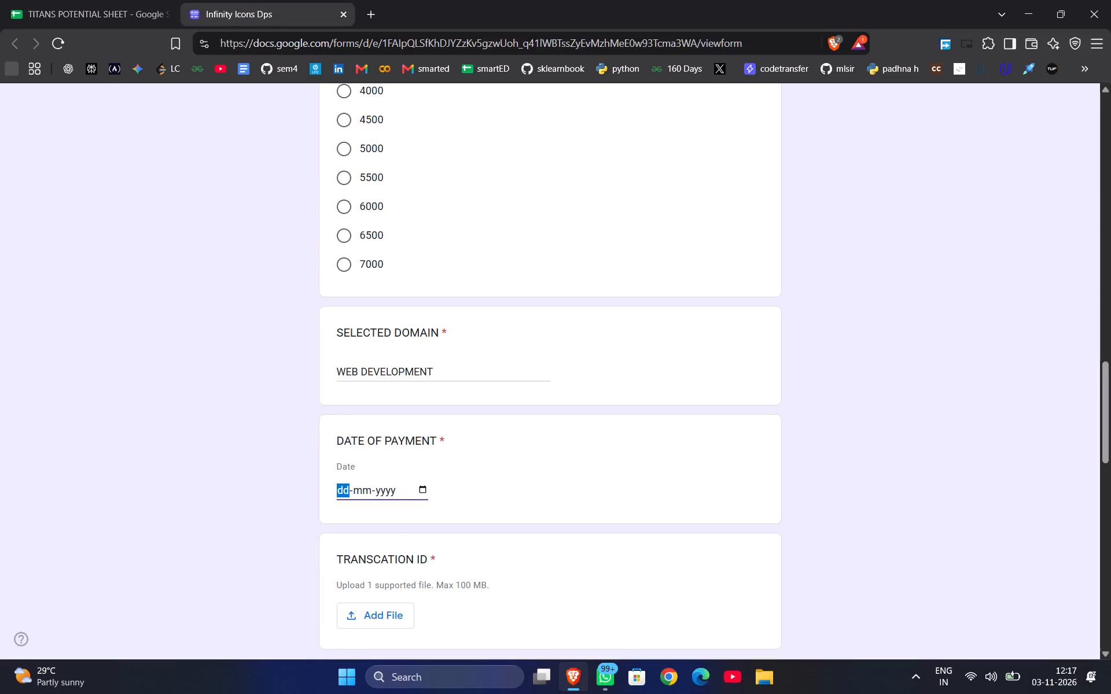
key(Return)
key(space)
key(Left)
key(Left)
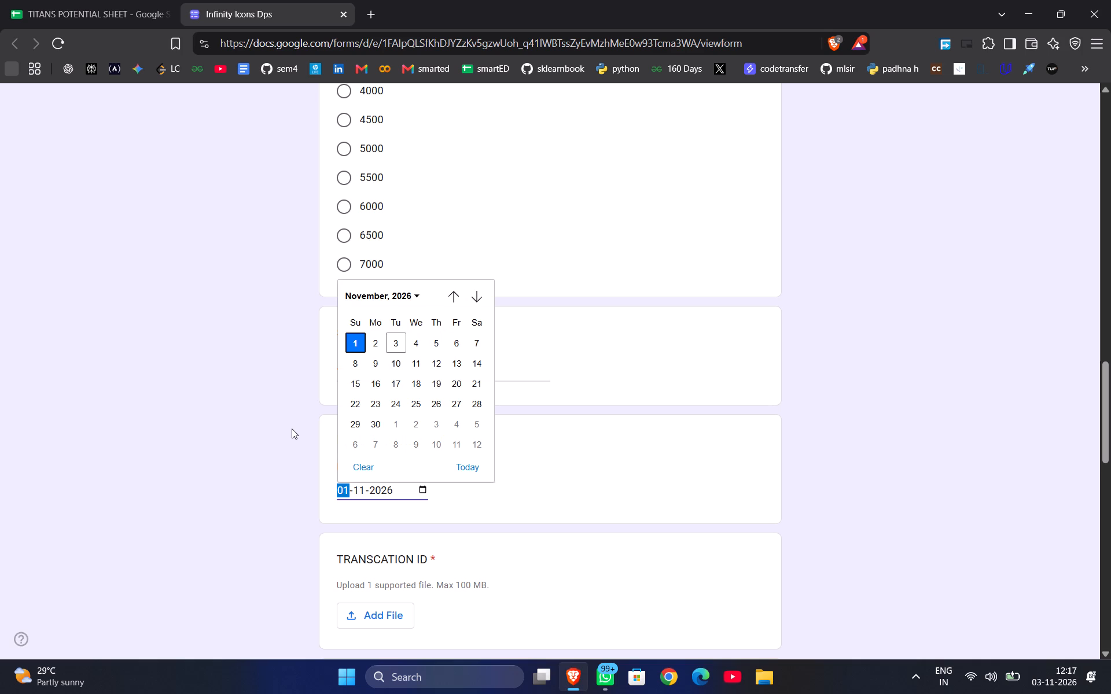
key(Return)
key(Tab)
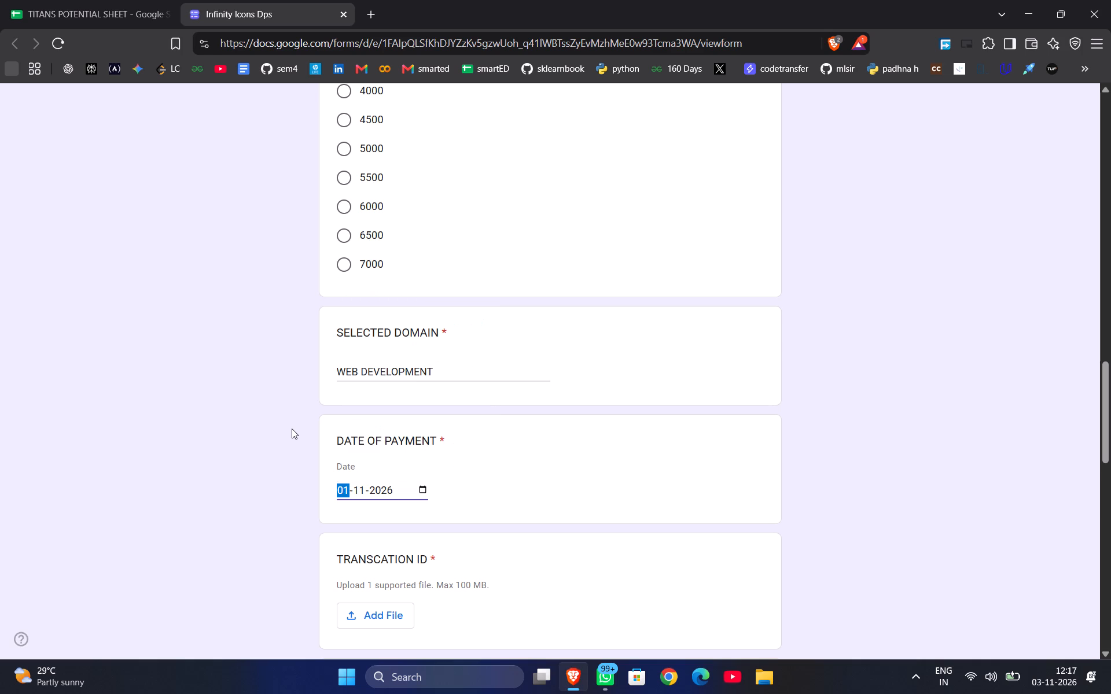
key(Tab)
key(Tab)
key(Tab)
scroll(292, 429, down, 2)
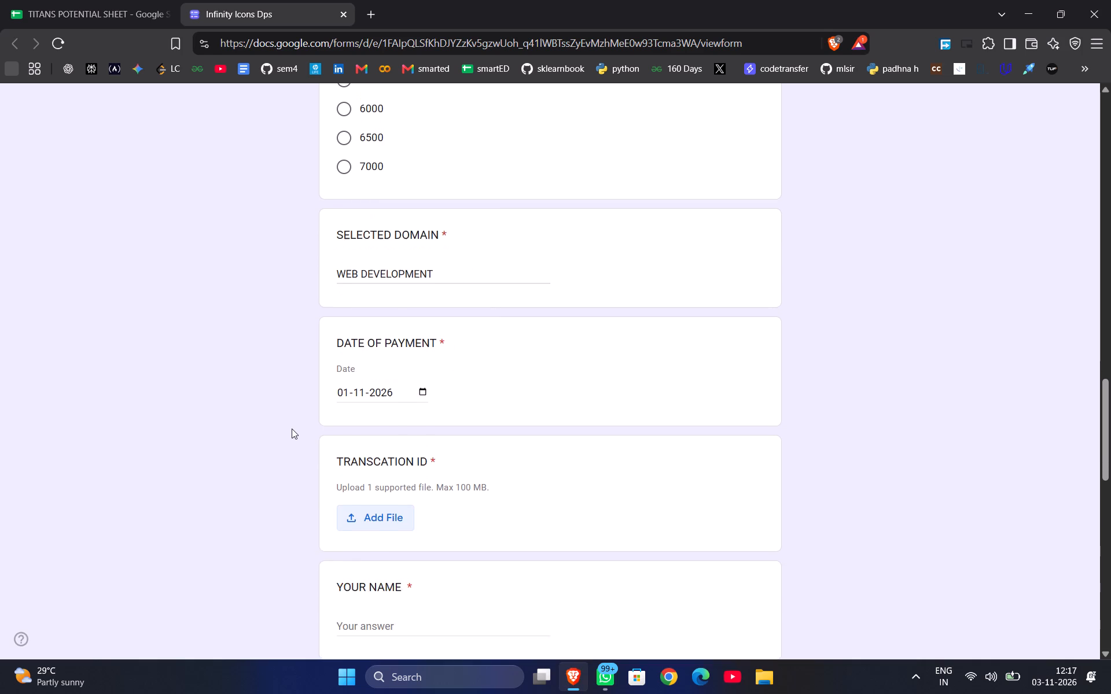
Copy the row 237 lead's phone number from the GAURAV 1 sheet and switch to Desktop 2.
click(121, 0)
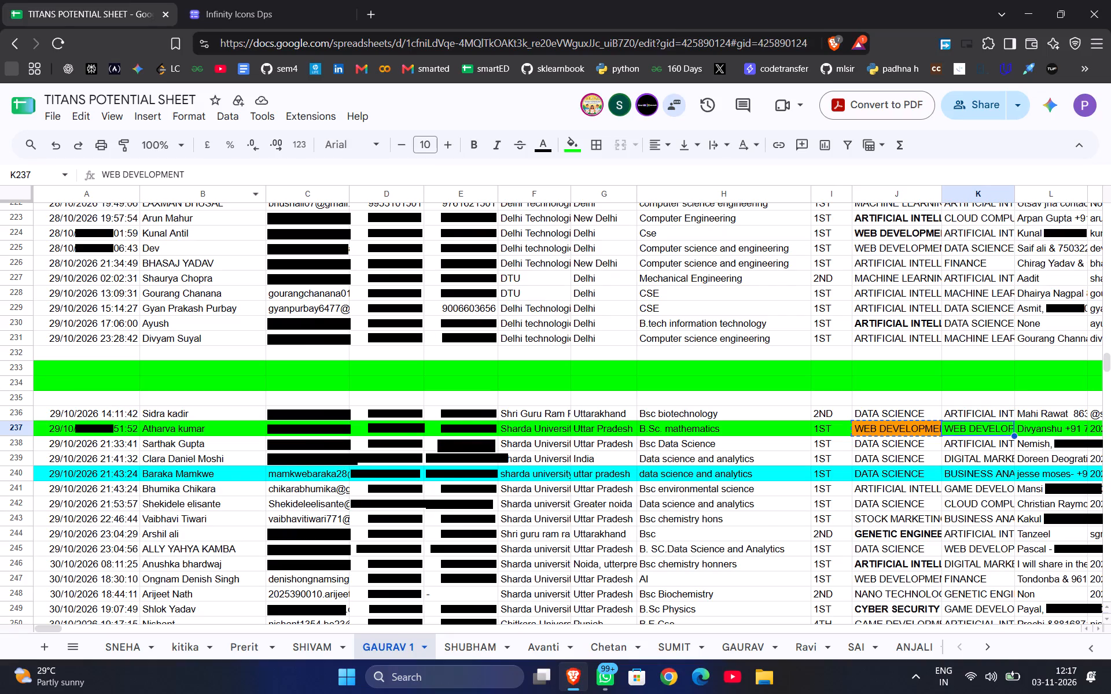
triple_click(414, 427)
key(ctrl+c)
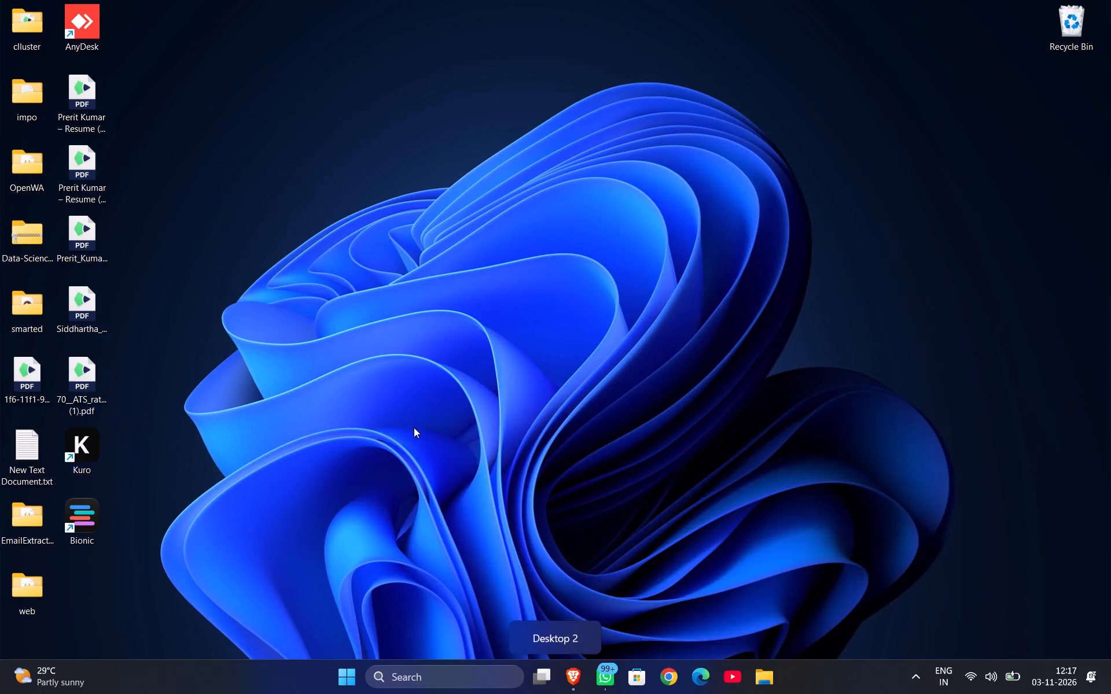
click(682, 680)
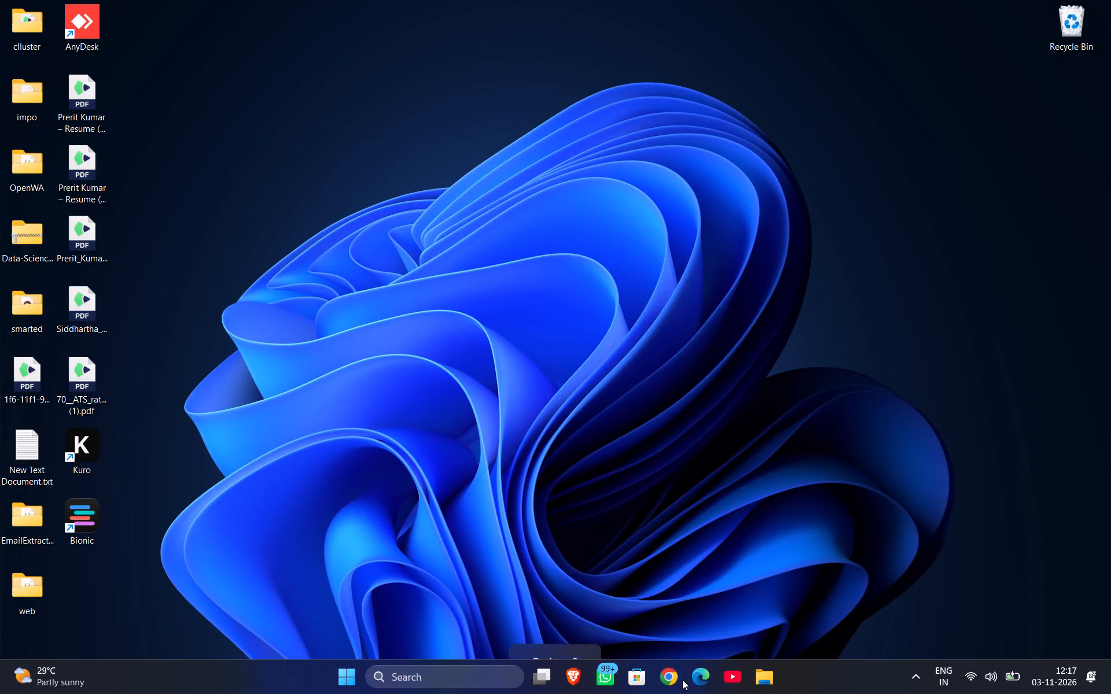
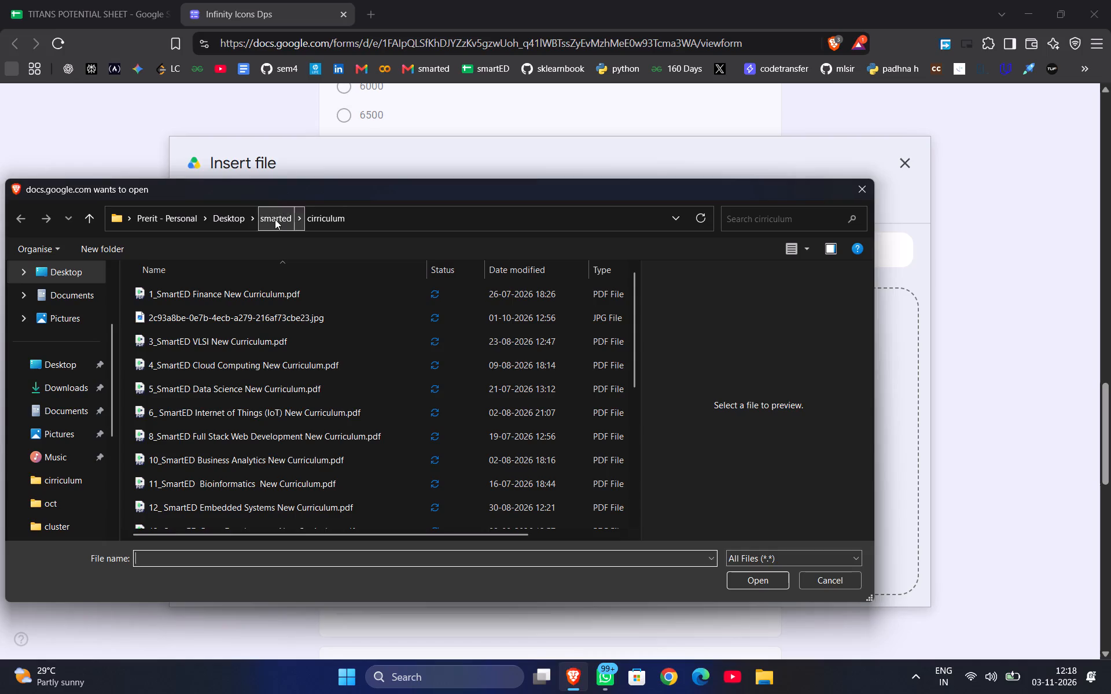
Upload the payment screenshot e3291c28-1dff-4359-a30a-f53947285fe7.jpg from the smarted oct folder as the form's transaction ID file.
click(275, 219)
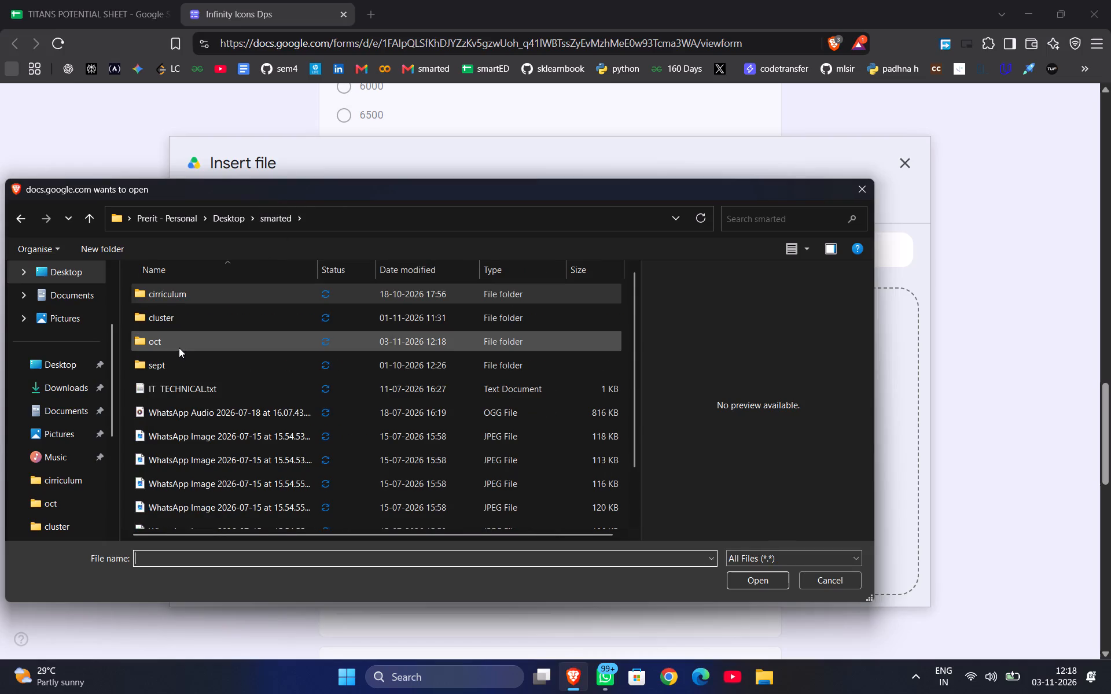
triple_click(179, 348)
scroll(488, 480, down, 6)
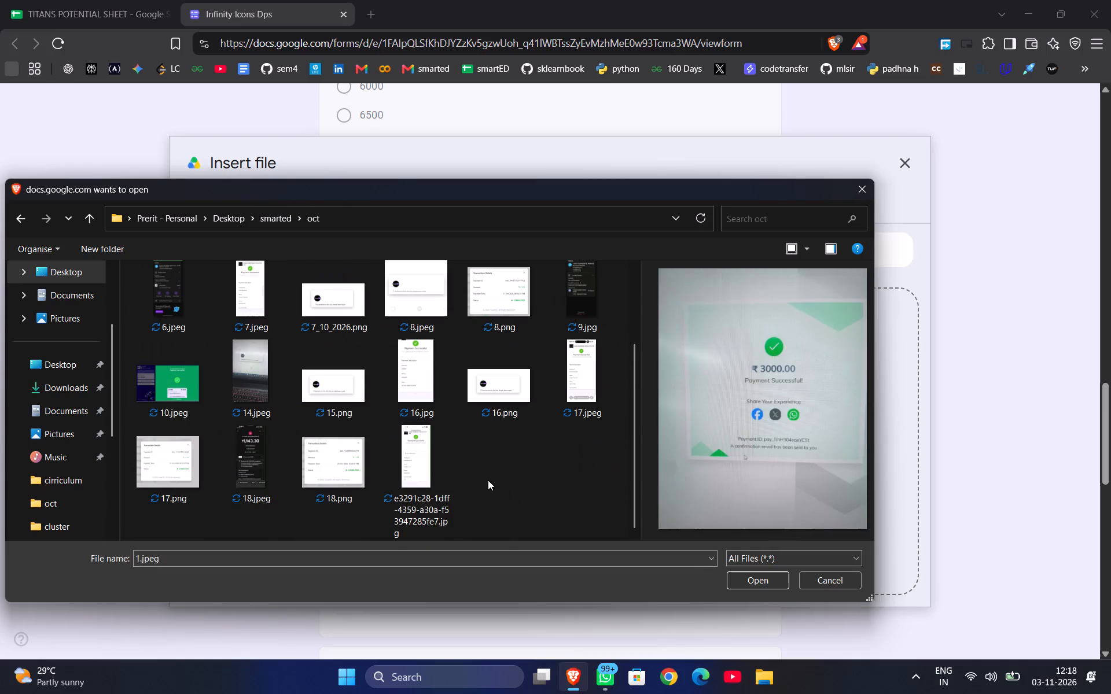
click(414, 473)
click(764, 582)
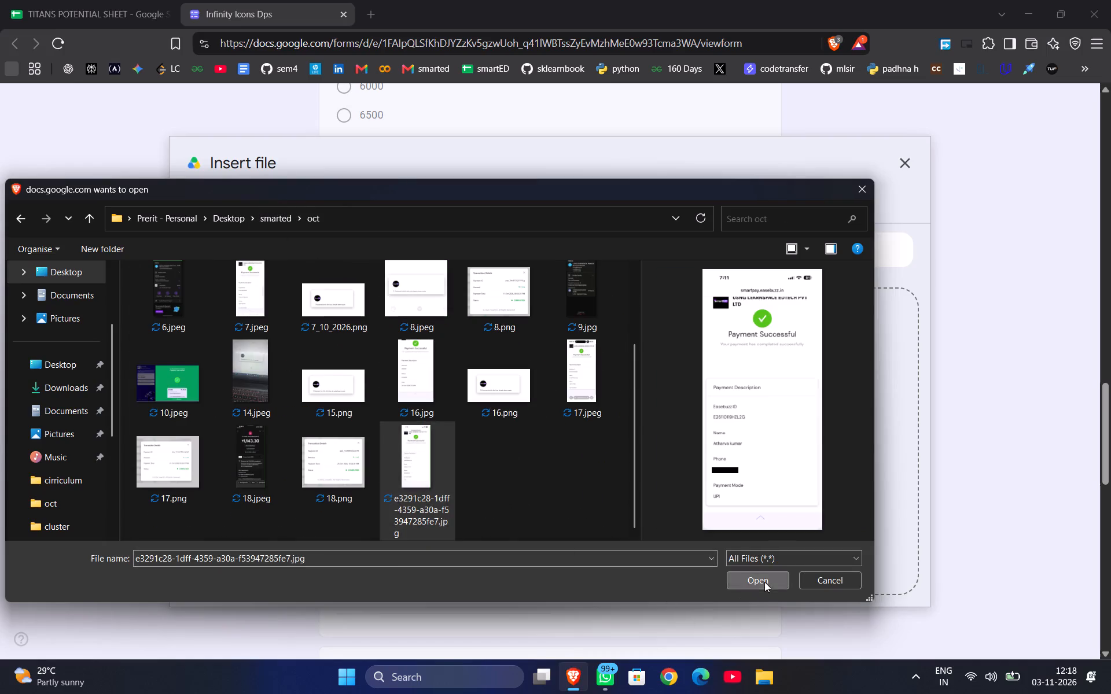
scroll(566, 490, down, 2)
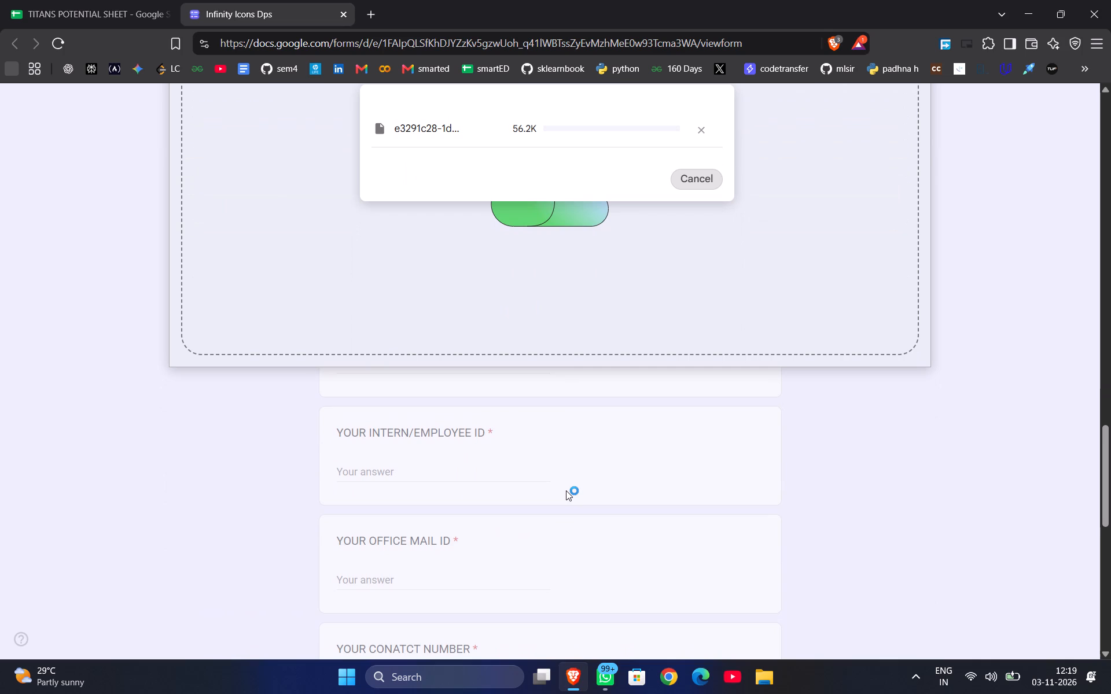
scroll(566, 490, up, 2)
click(454, 434)
scroll(454, 434, up, 1)
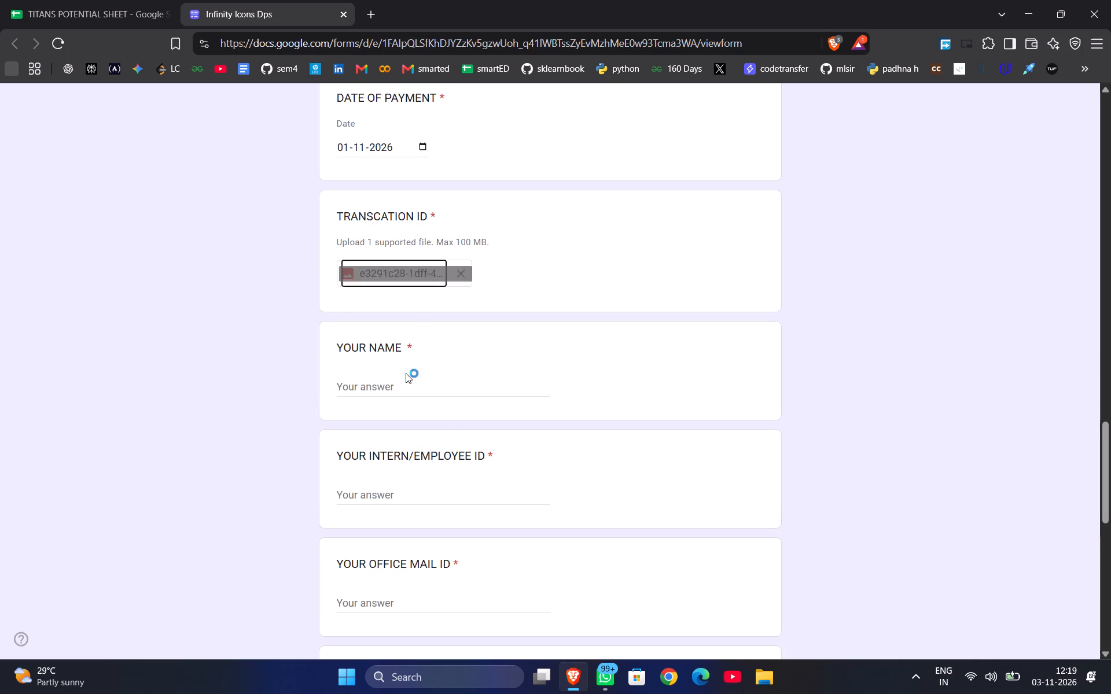
Fill in the form filler's own name using the saved suggestion and enter NA as the intern/employee ID.
click(408, 384)
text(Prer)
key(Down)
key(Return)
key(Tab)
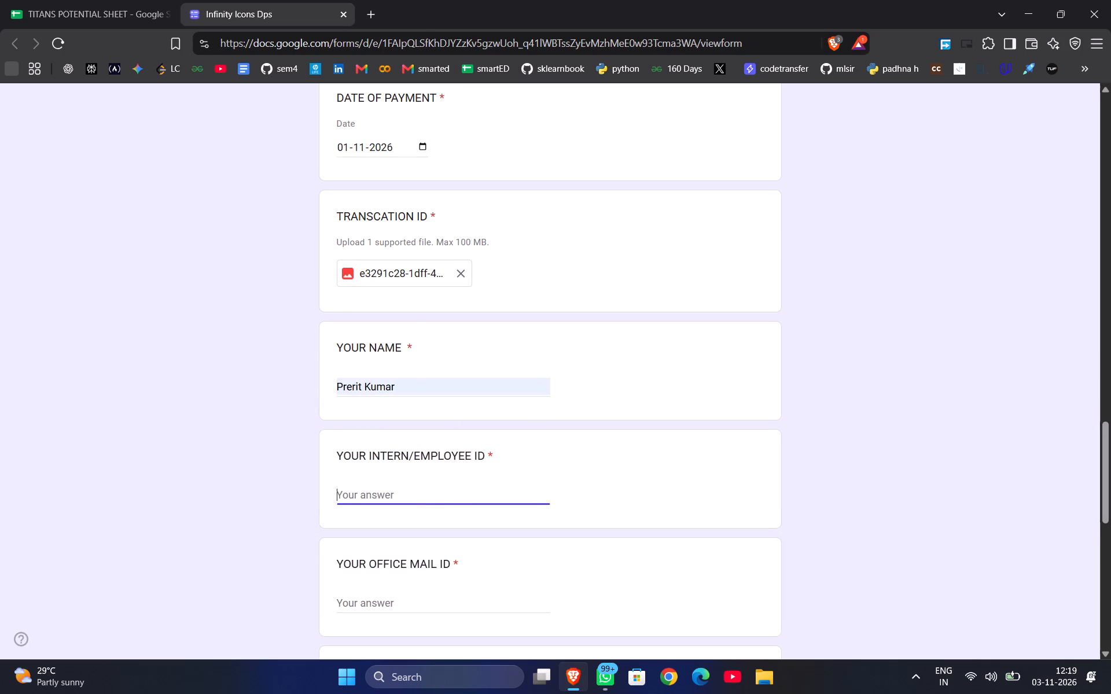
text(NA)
Enter the office e-mail address in the office mail ID answer.
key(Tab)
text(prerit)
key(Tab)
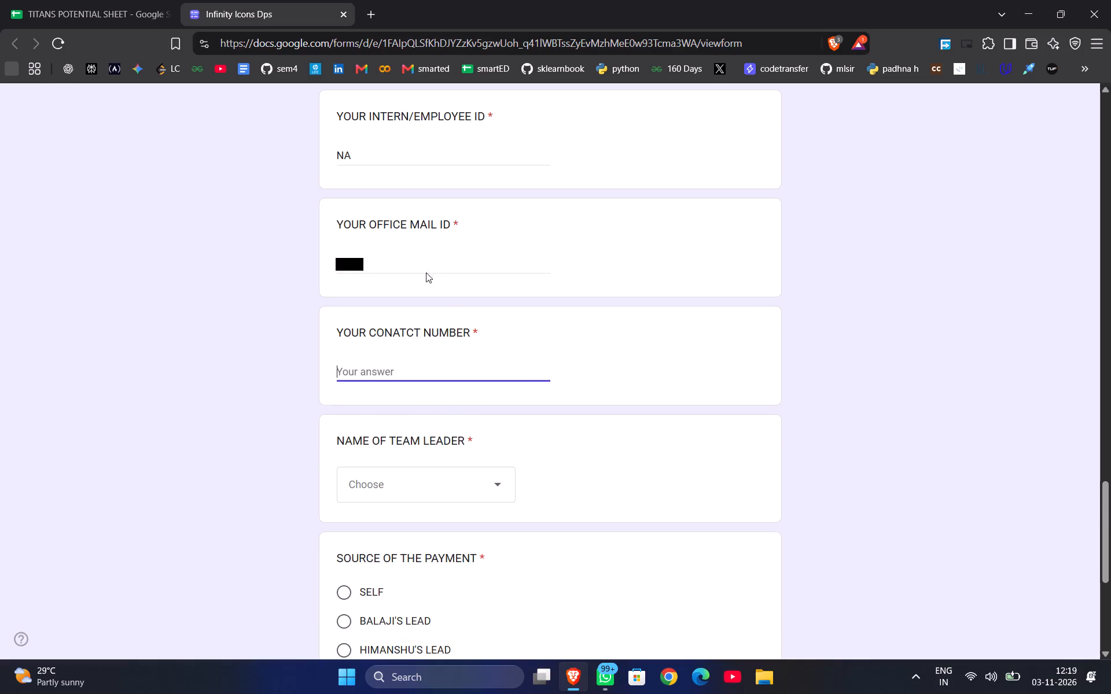
click(424, 267)
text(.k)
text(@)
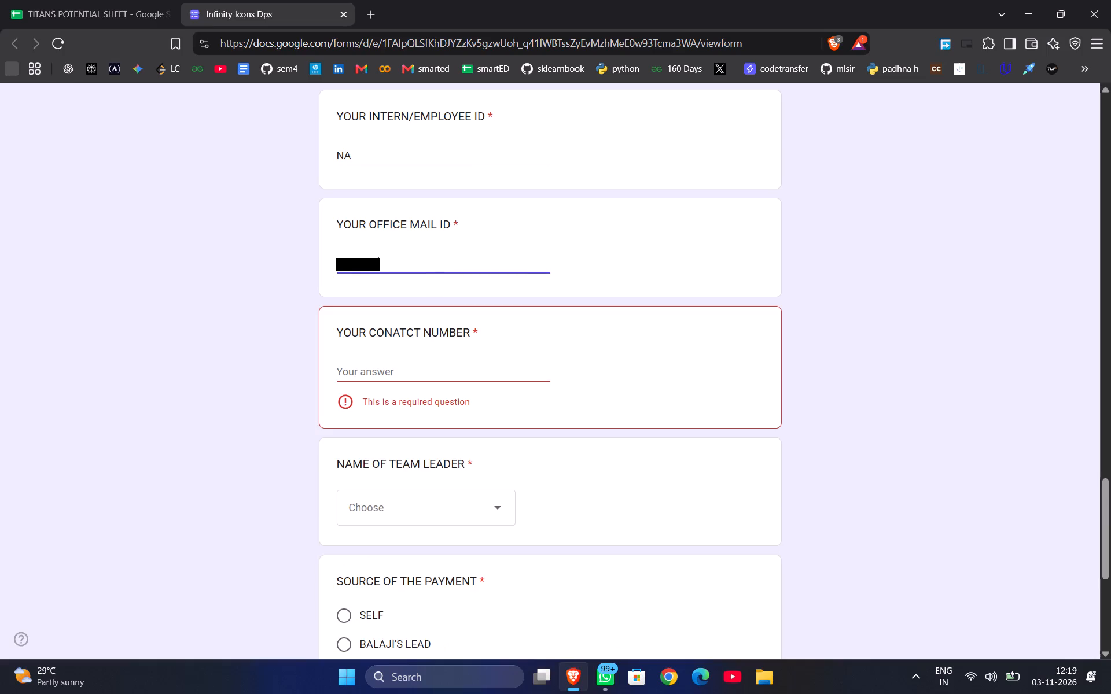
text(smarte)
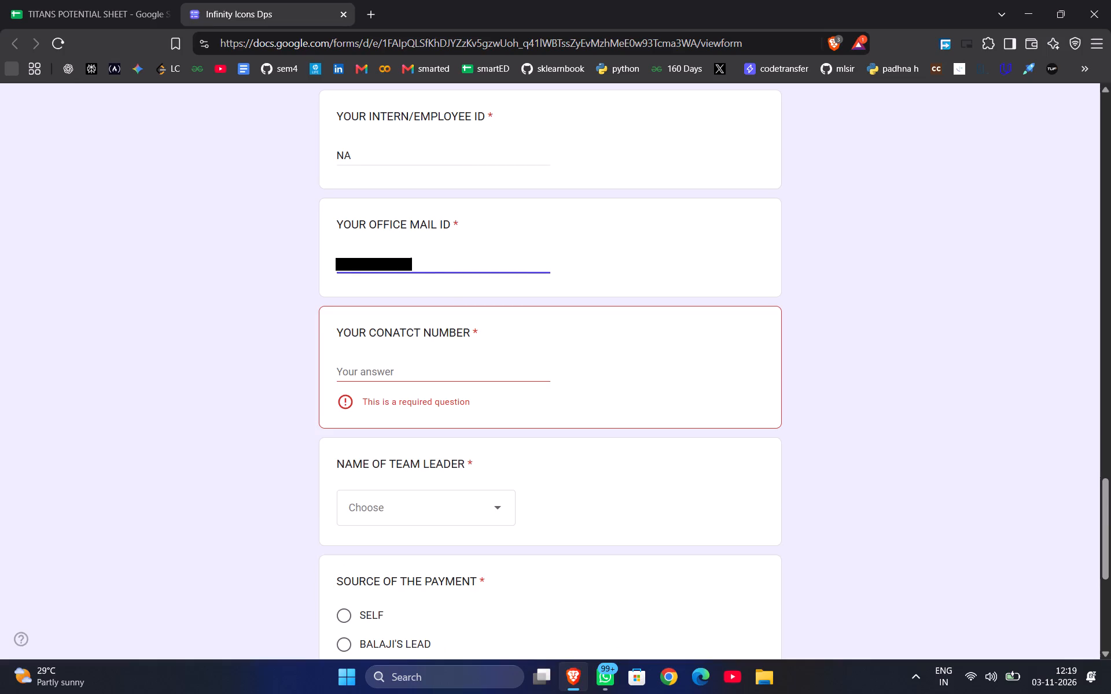
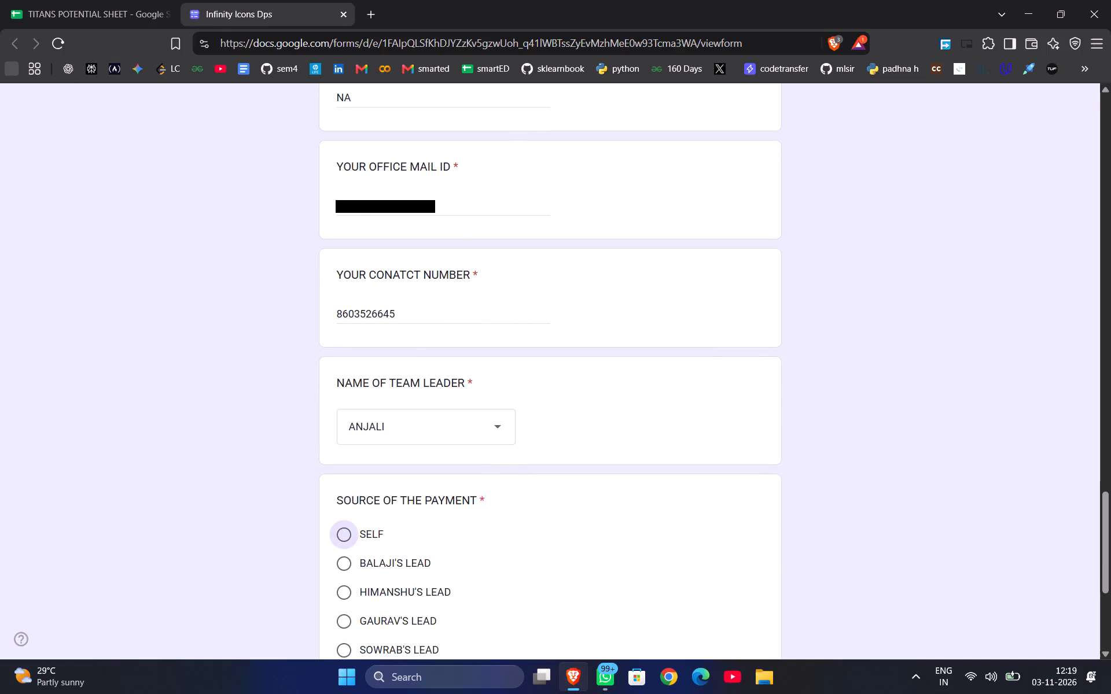
Choose GAURAV'S LEAD as the source of the payment, checking the lead's sheet in TITANS POTENTIAL SHEET first.
click(147, 0)
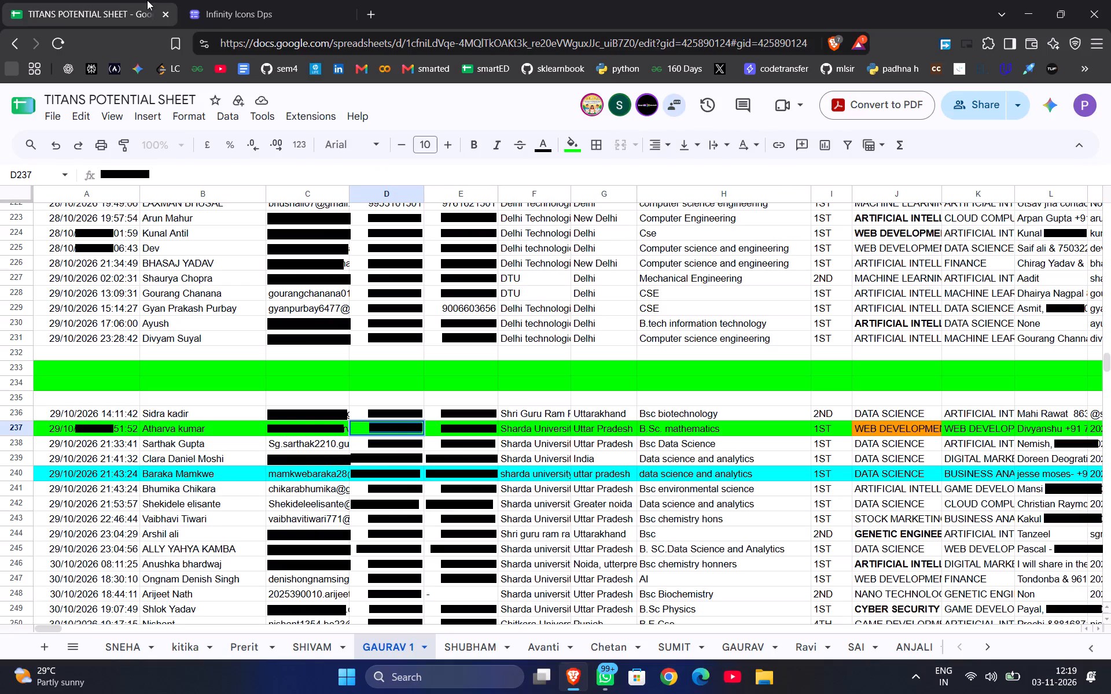
click(257, 0)
click(100, 0)
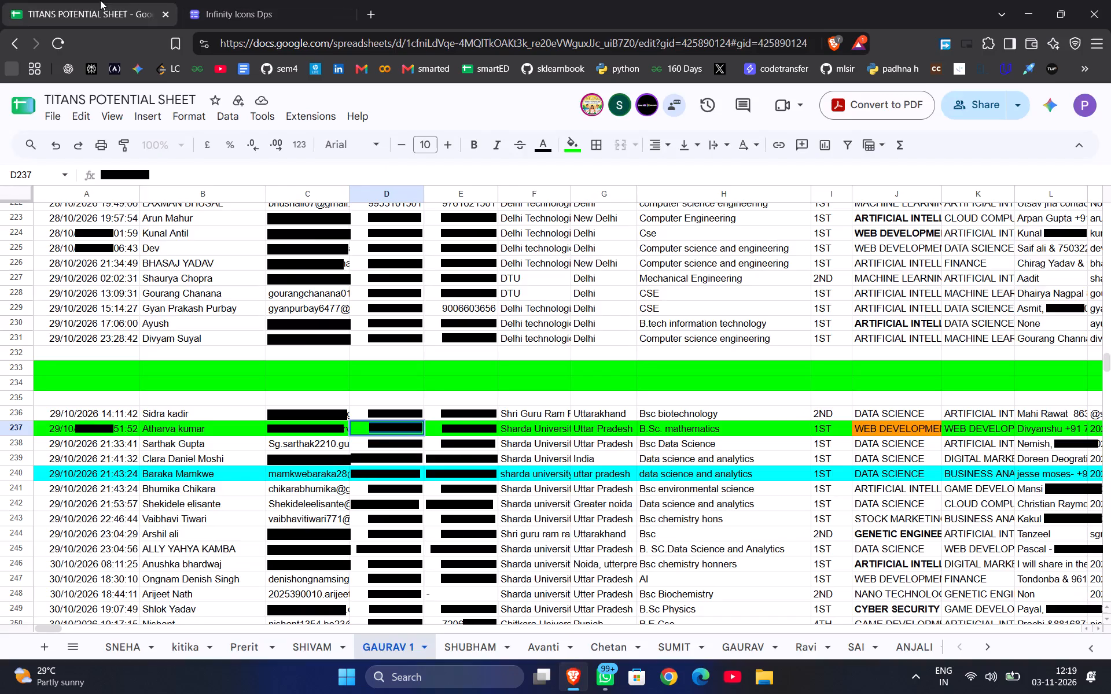
click(269, 0)
scroll(341, 484, down, 1)
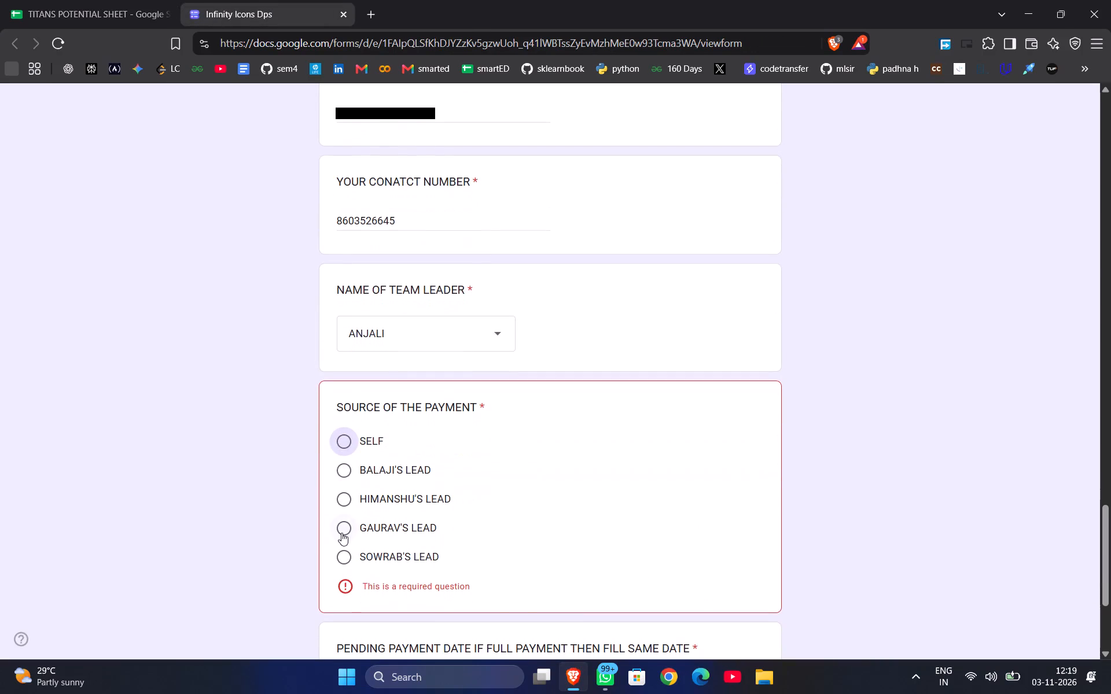
click(341, 533)
Set the pending payment date to 01-11-2026 and submit the form.
scroll(341, 533, down, 3)
click(419, 465)
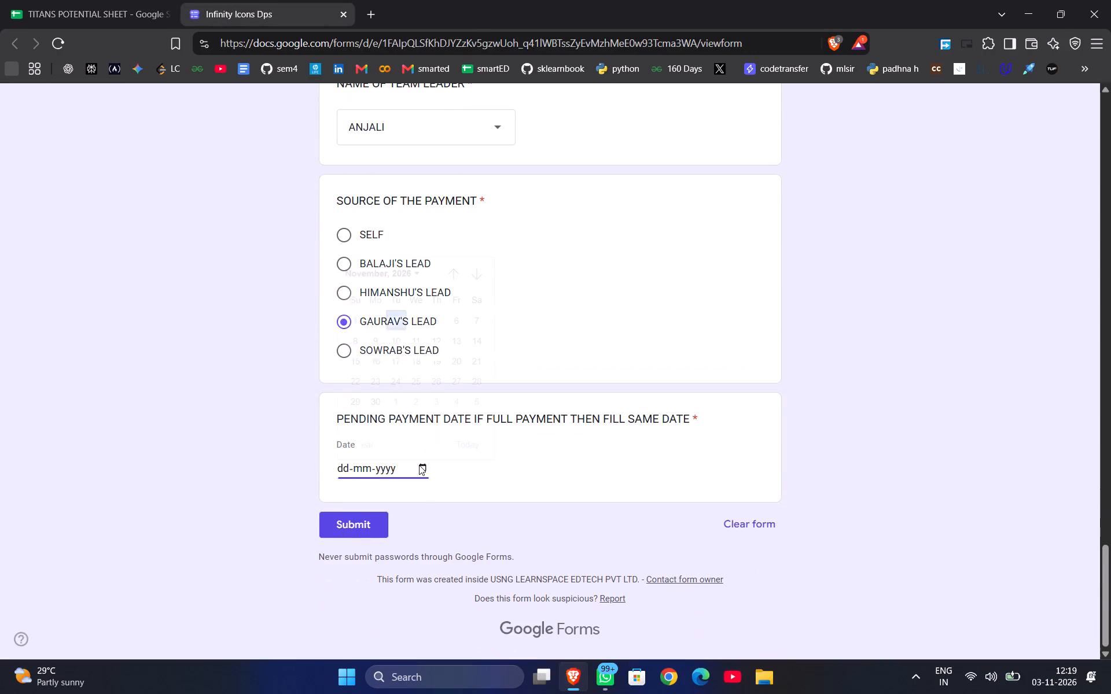
click(349, 320)
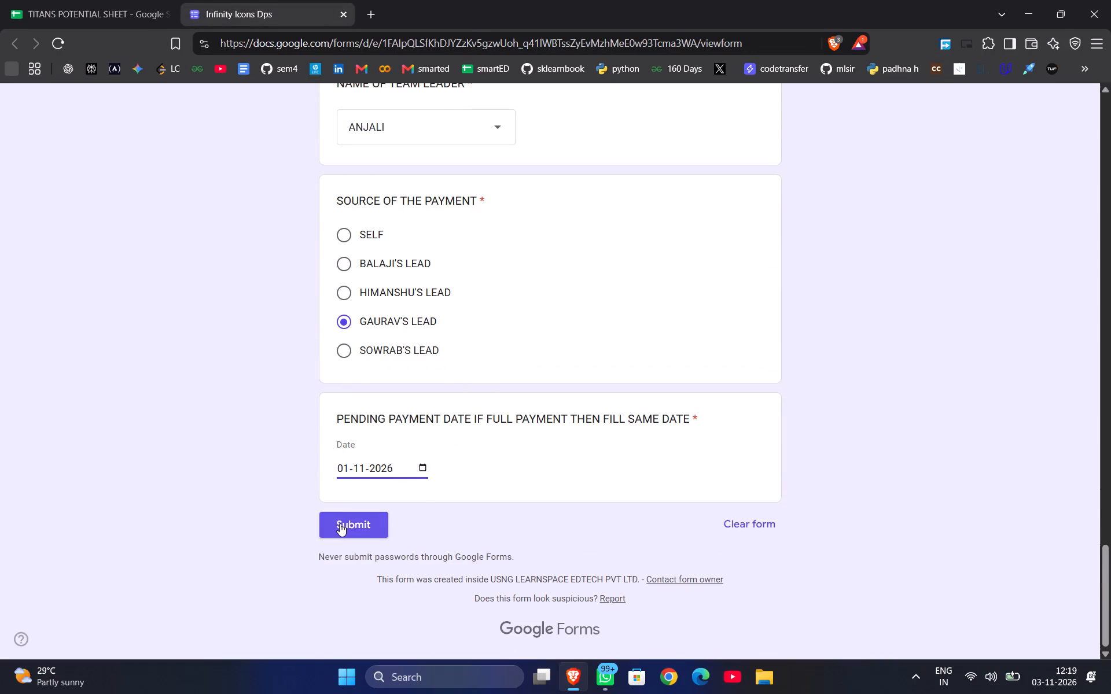
click(340, 523)
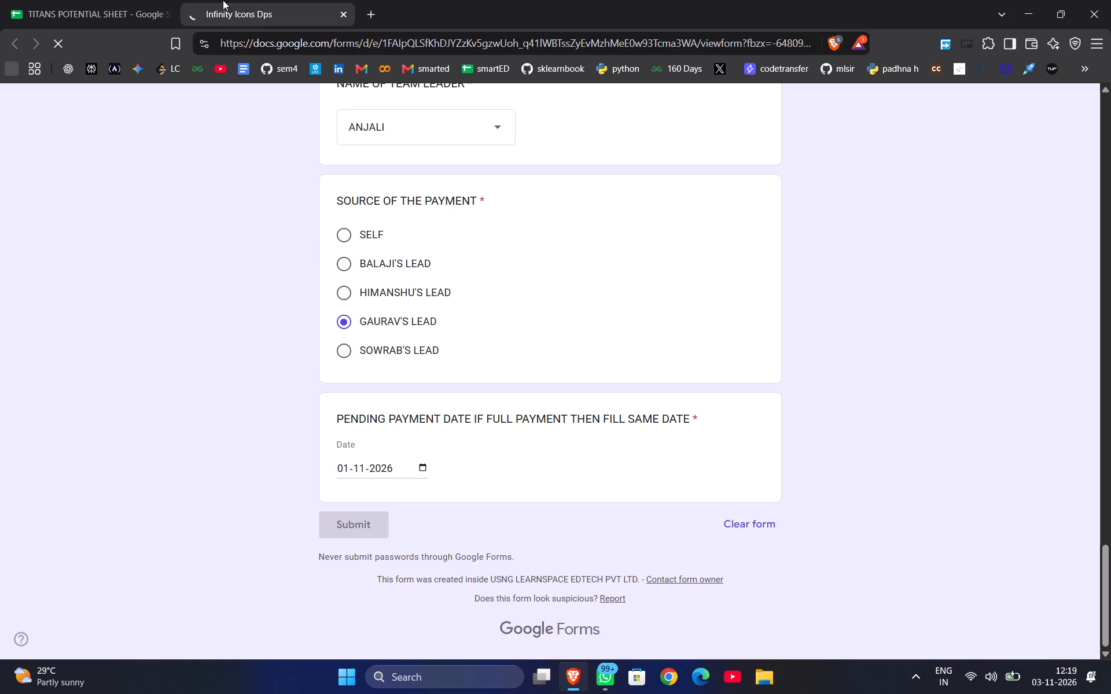
Return to TITANS POTENTIAL SHEET and look through the remaining leads down to the end of the GAURAV 1 sheet.
click(151, 0)
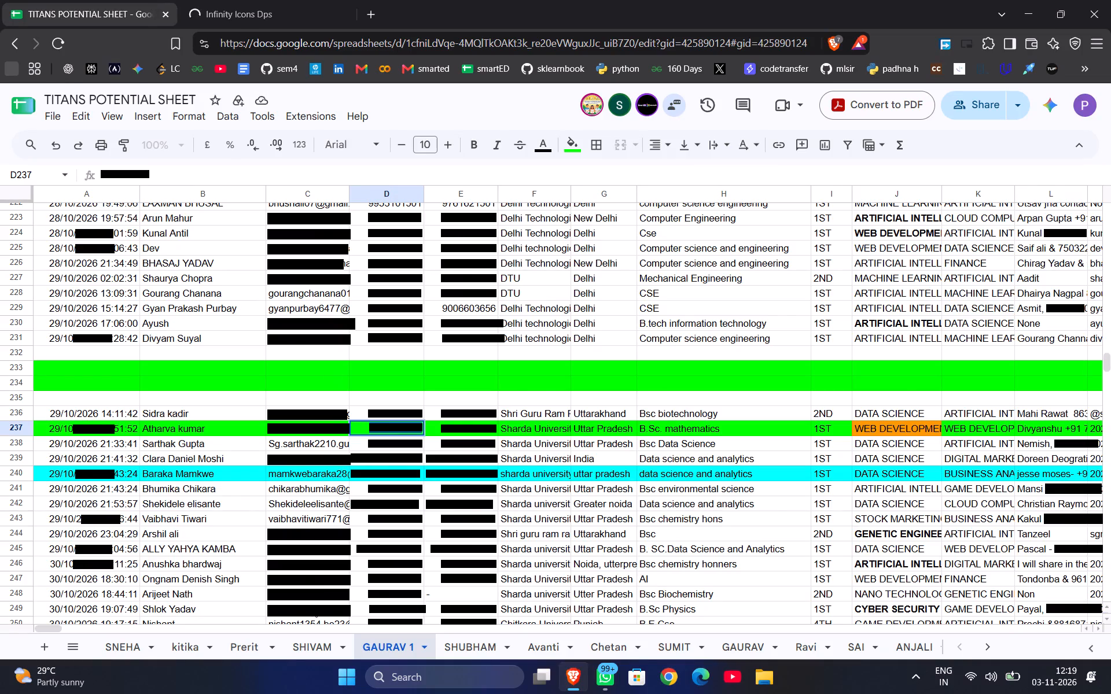
scroll(373, 589, down, 5)
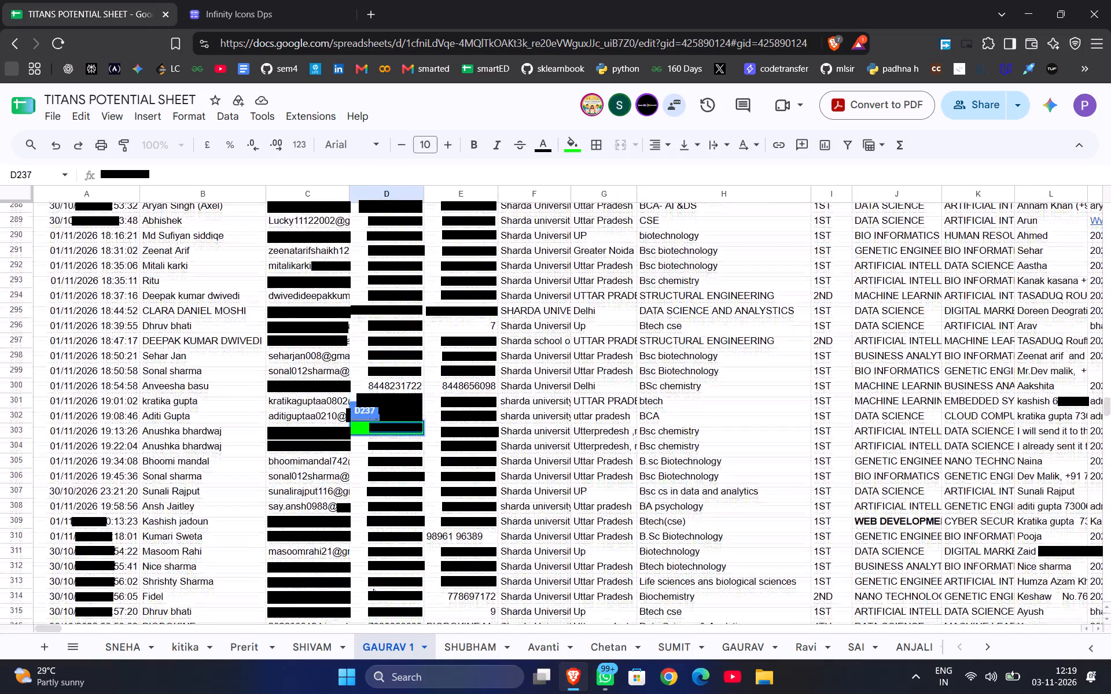
scroll(408, 536, down, 1)
click(408, 547)
scroll(408, 547, up, 2)
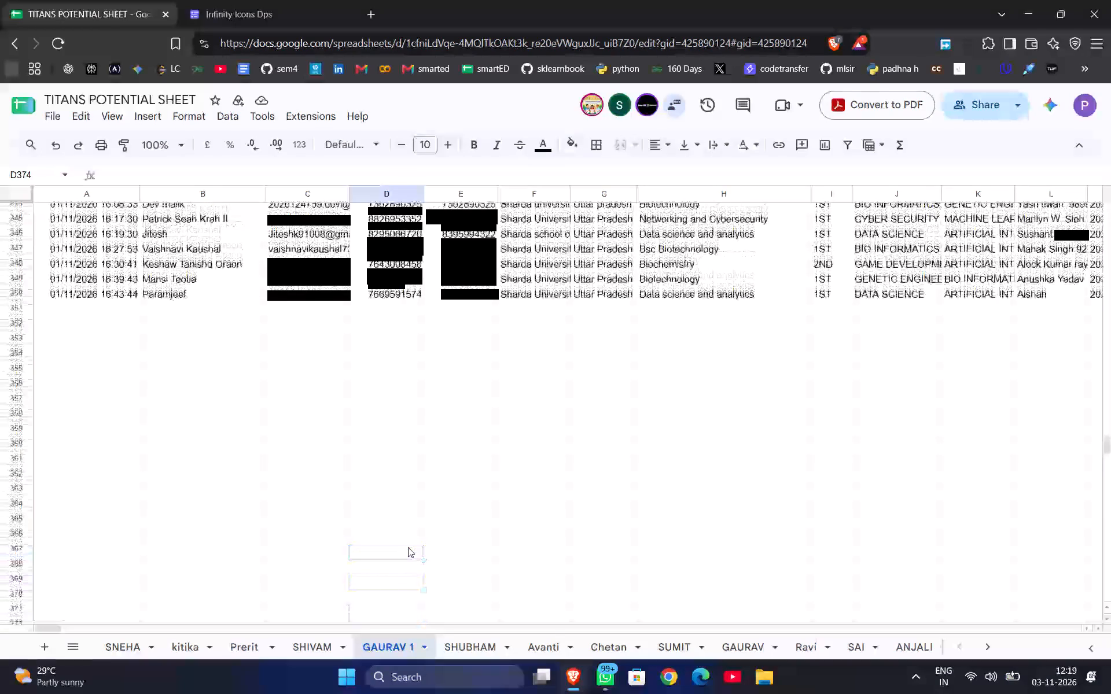
Examine the leads on the SHIVAM sheet down to the last entry and back up, including the remark columns and highlighted rows.
click(317, 651)
scroll(529, 383, up, 3)
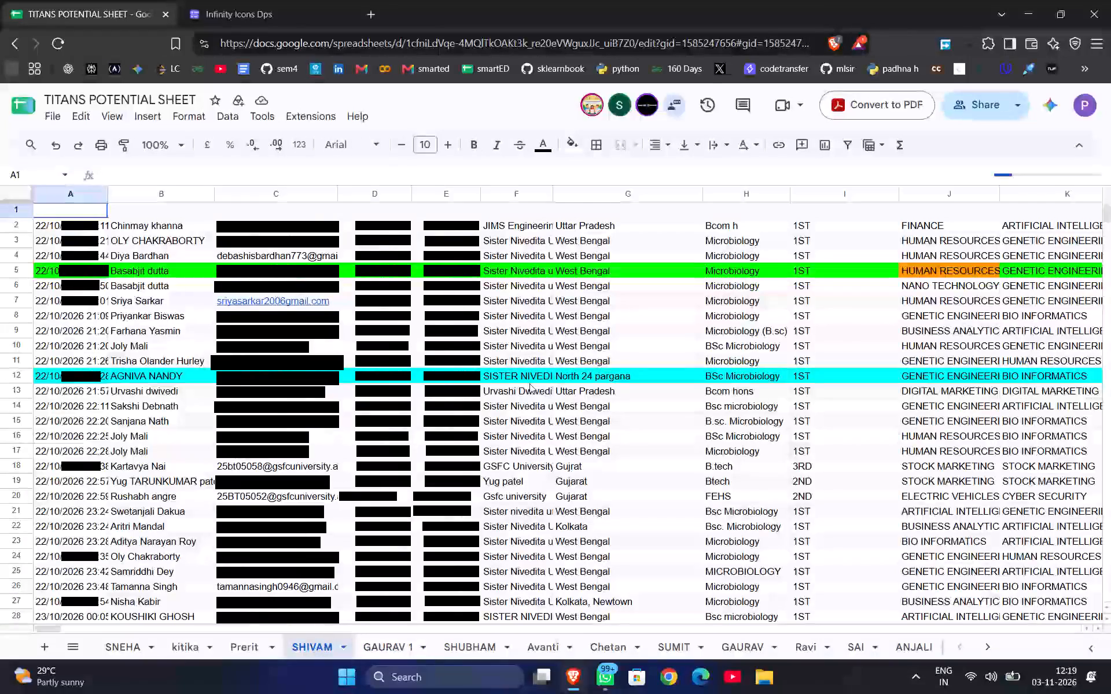
scroll(529, 383, down, 9)
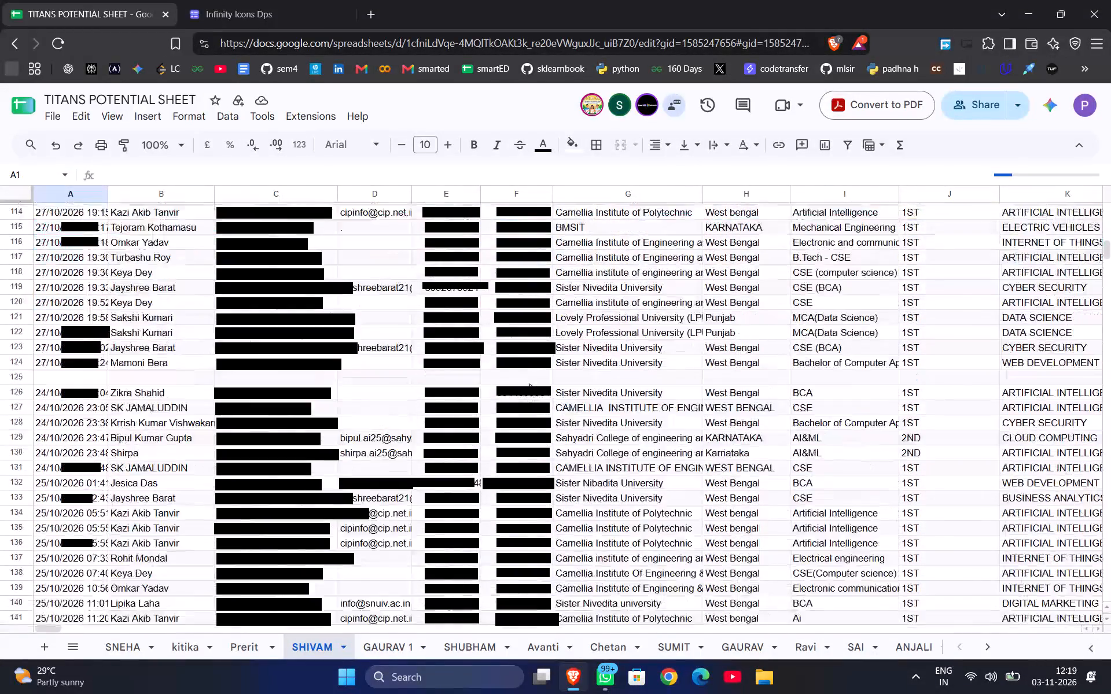
scroll(529, 383, down, 3)
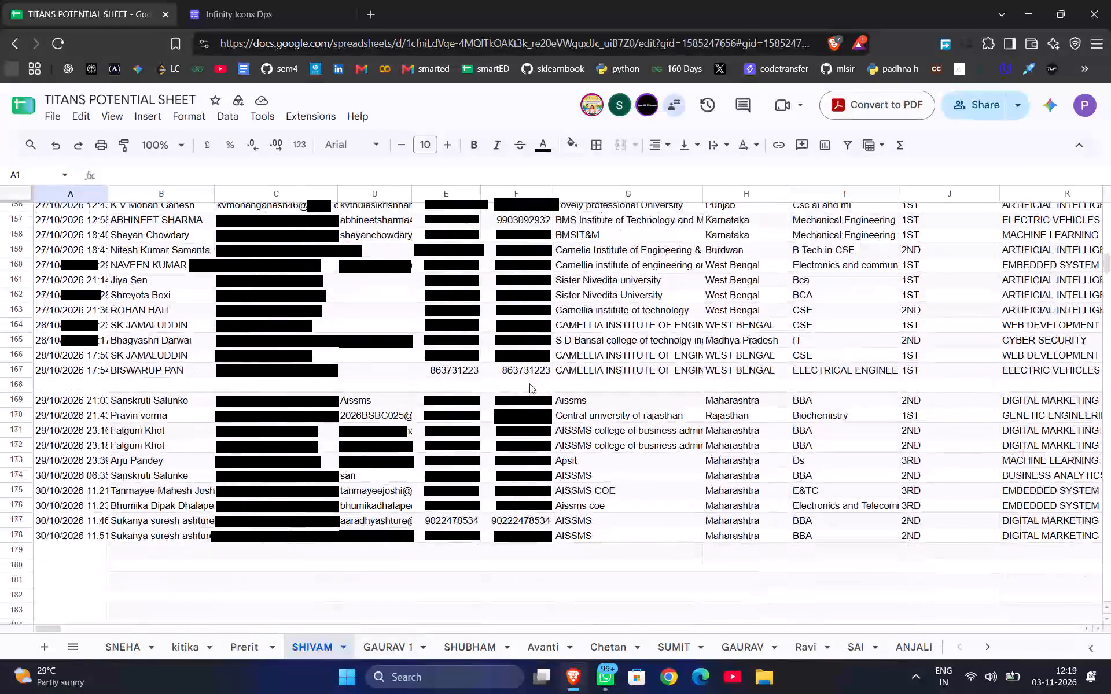
scroll(676, 363, left, 2)
scroll(676, 363, up, 2)
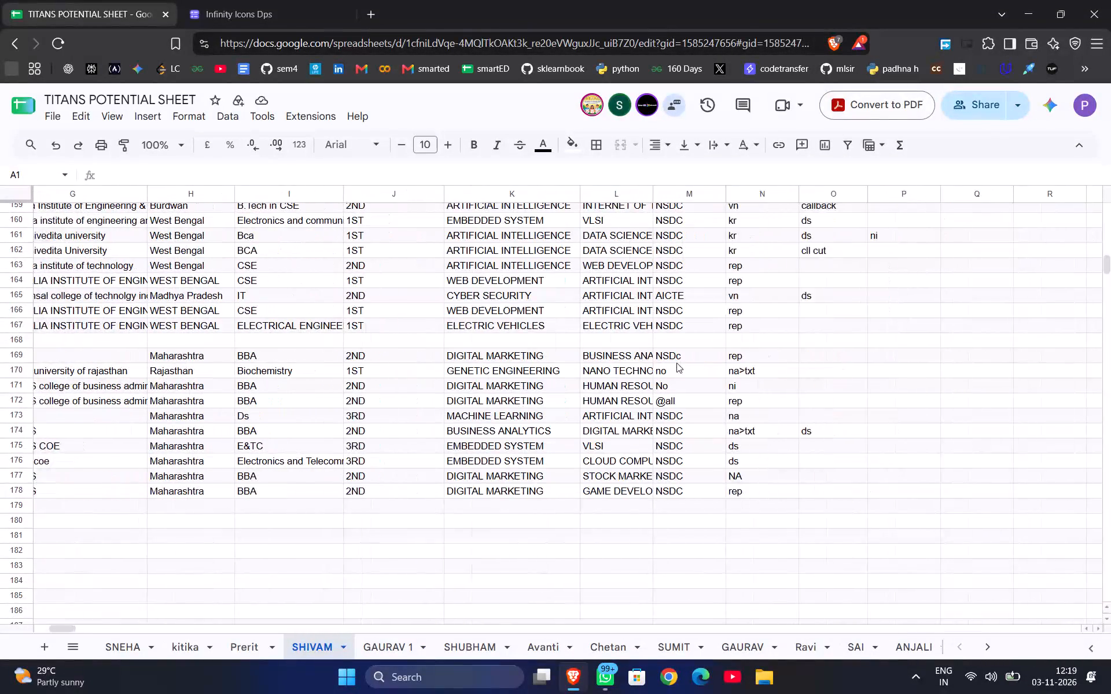
scroll(676, 363, up, 6)
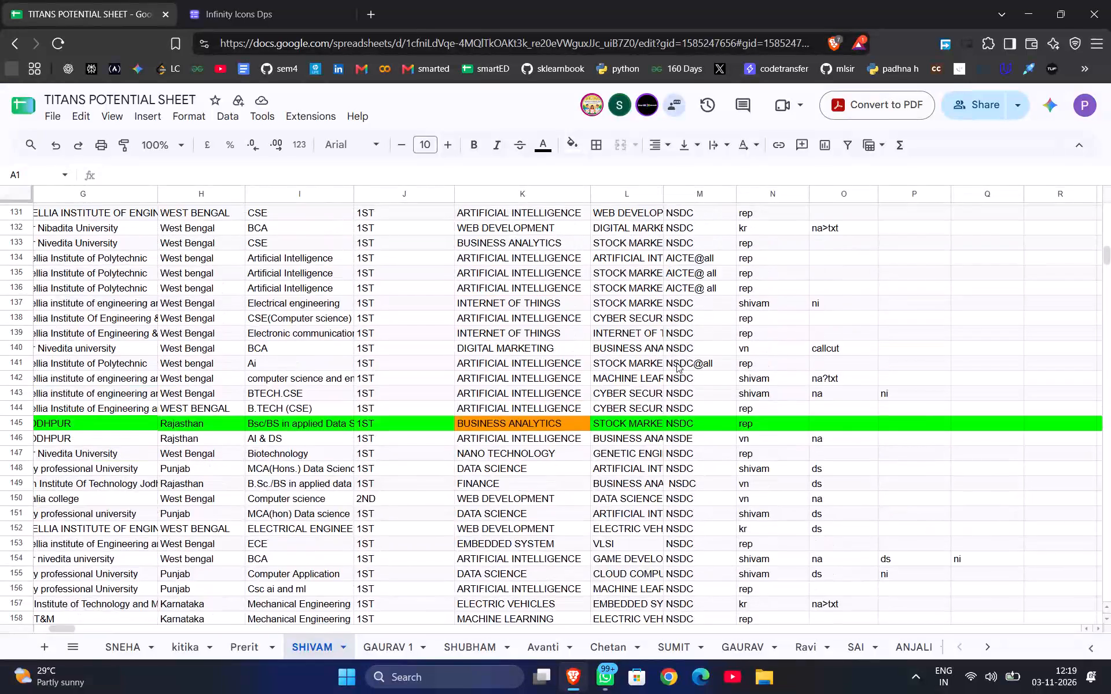
scroll(676, 363, up, 9)
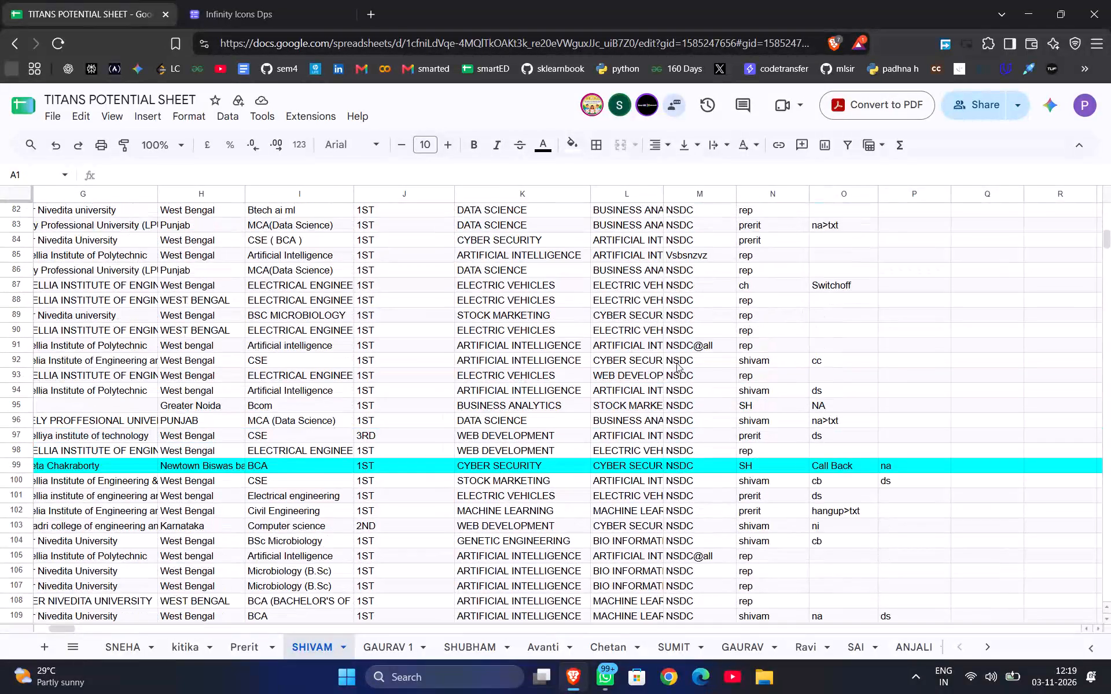
scroll(676, 363, up, 5)
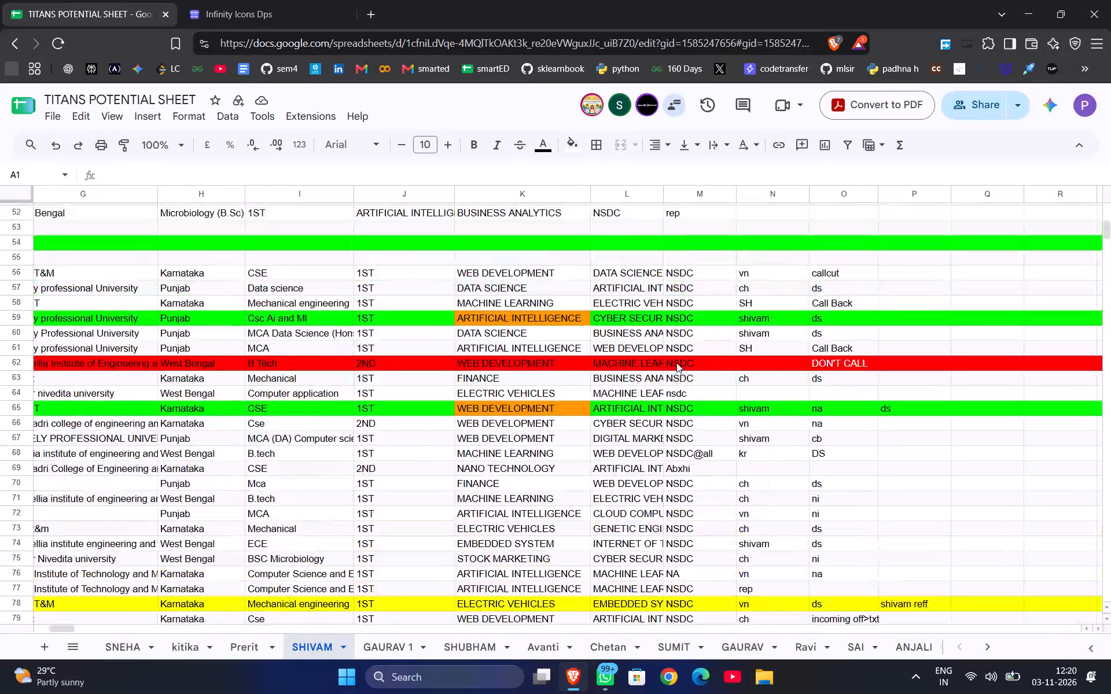
scroll(676, 363, up, 5)
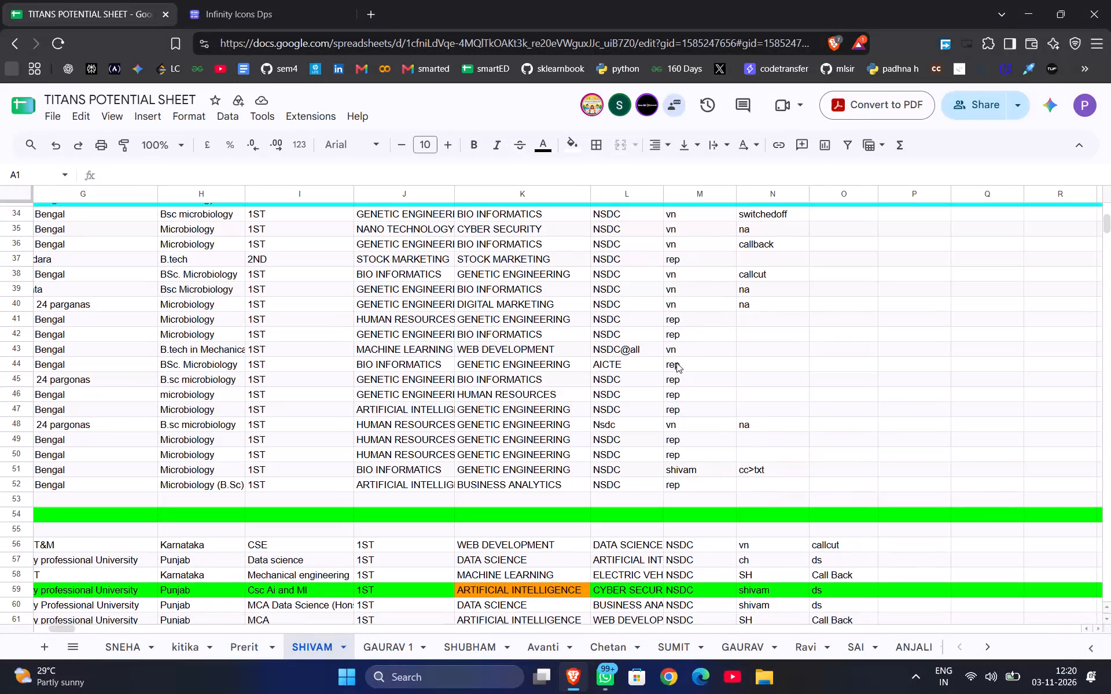
scroll(676, 363, up, 9)
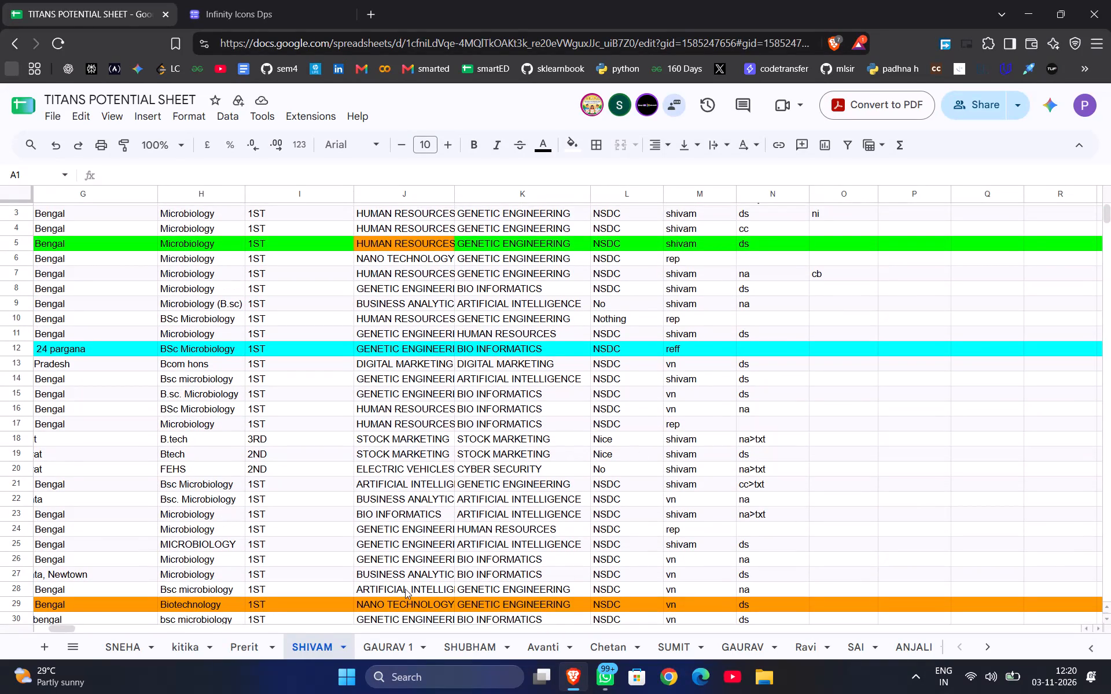
Examine the leads on the Prerit sheet from the last entry upwards, checking the highlighted rows and their remarks.
click(249, 644)
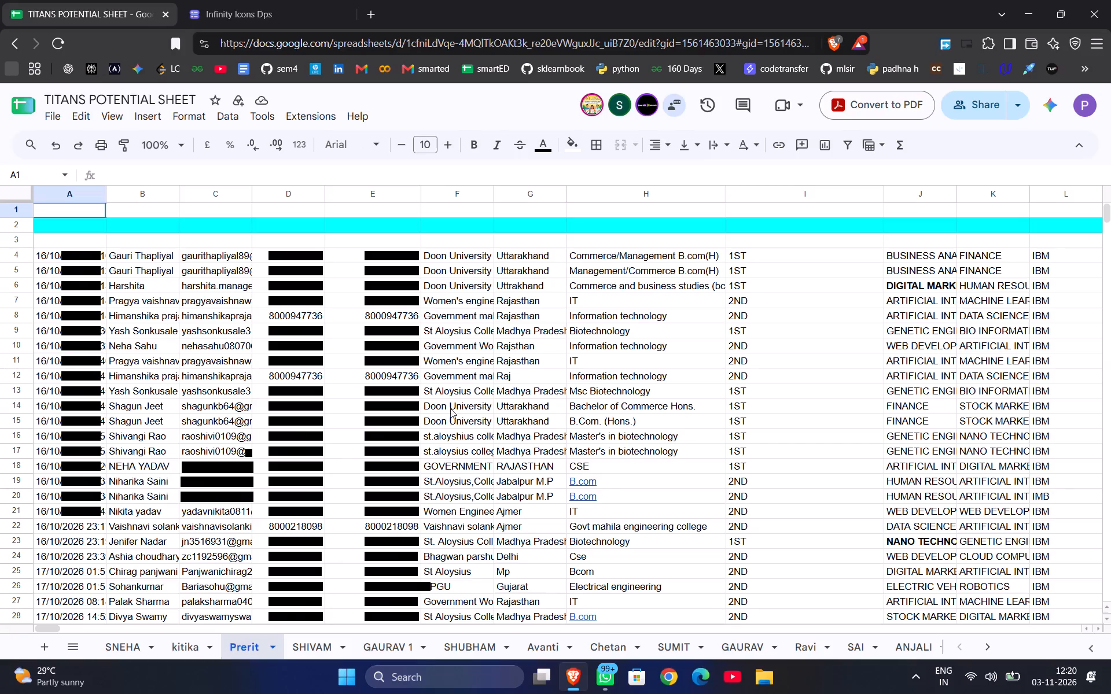
click(491, 379)
key(ctrl+Down)
key(ctrl+Down)
key(ctrl+Down)
key(ctrl+Down)
key(ctrl+Down)
key(ctrl+Down)
key(ctrl+Down)
key(ctrl+Down)
key(ctrl+Down)
key(ctrl+Down)
key(ctrl+Down)
key(ctrl+Down)
key(ctrl+Down)
key(ctrl+Down)
key(ctrl+Down)
key(ctrl+Down)
key(ctrl+Down)
key(ctrl+Down)
key(ctrl+Down)
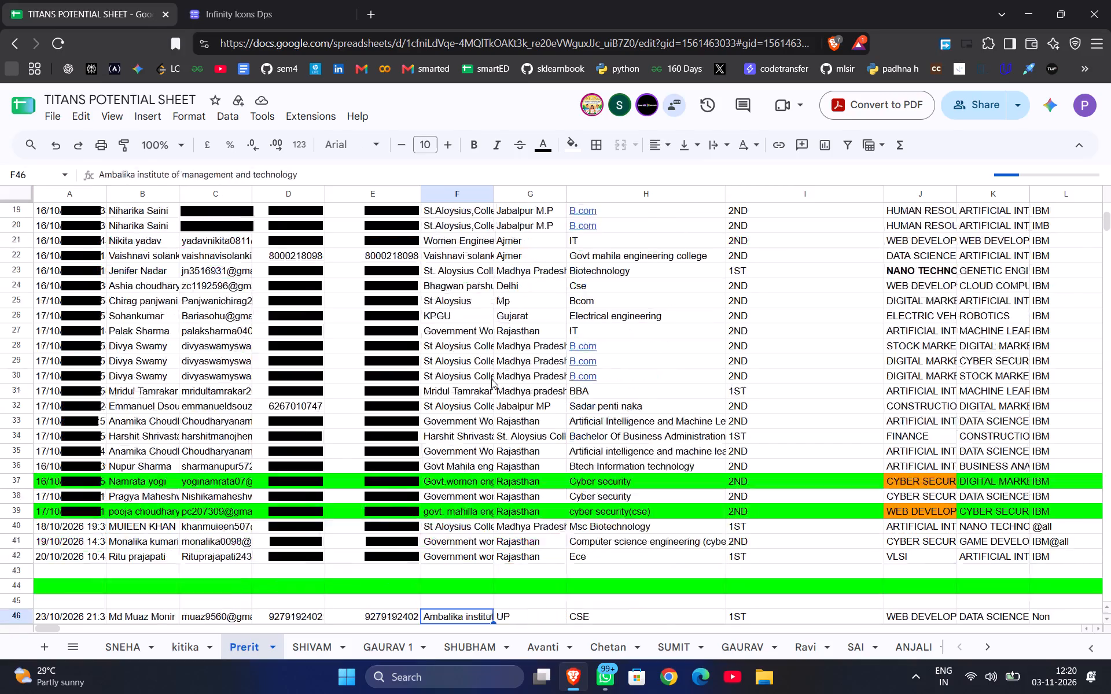
key(ctrl+Up)
scroll(491, 379, up, 6)
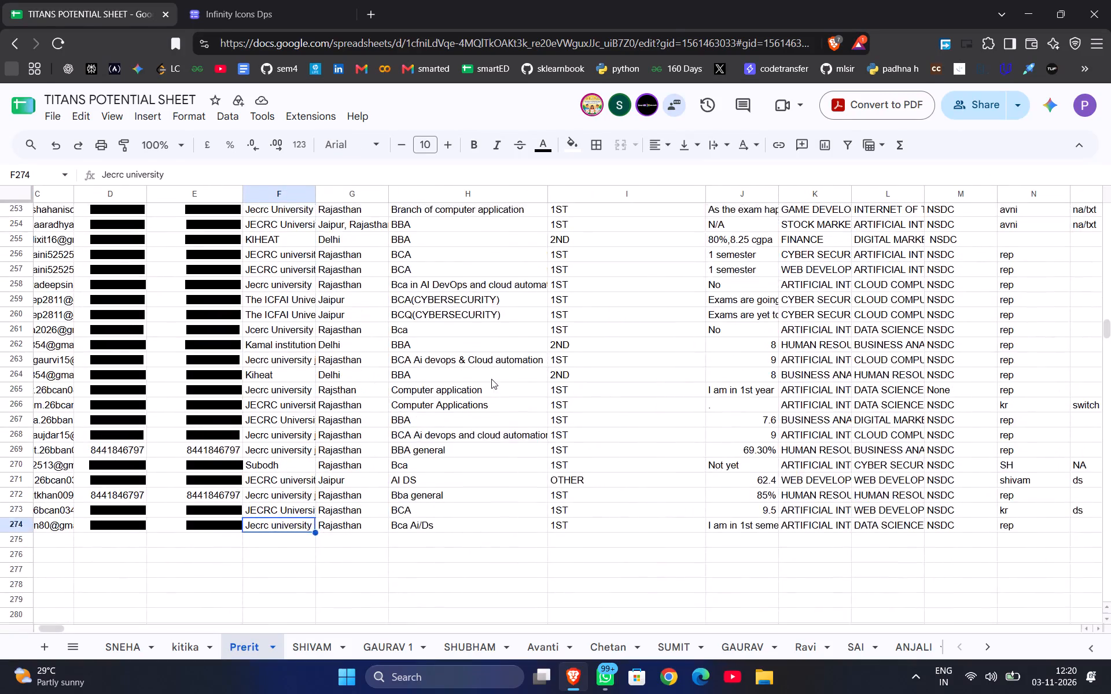
scroll(491, 379, up, 7)
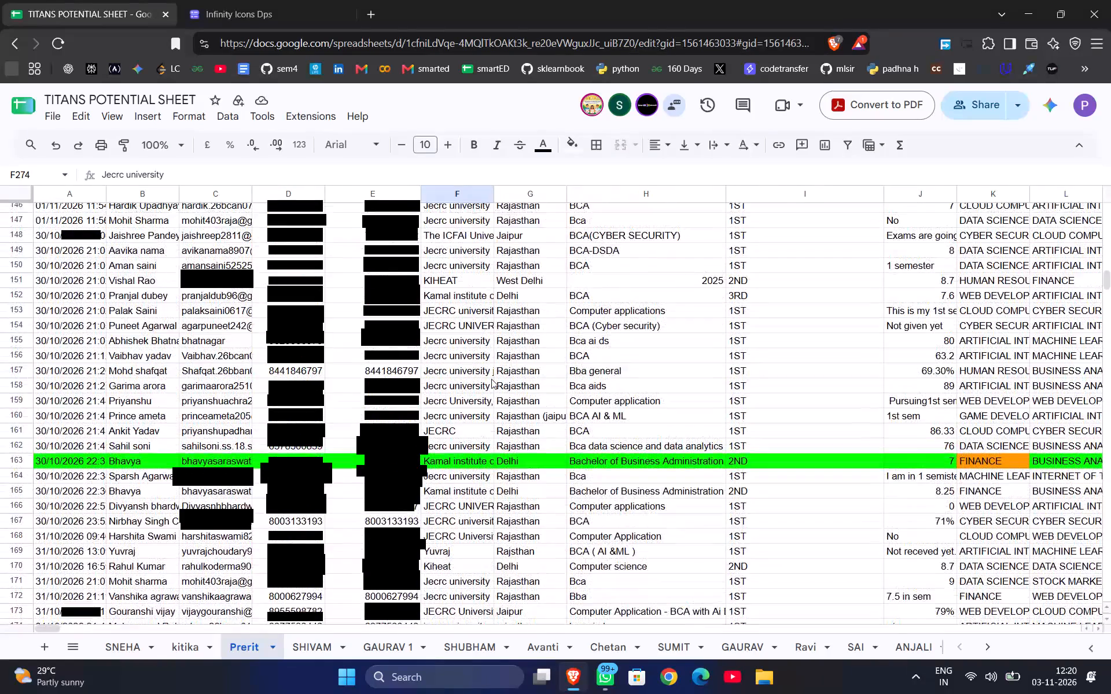
scroll(491, 379, up, 1)
scroll(491, 379, right, 2)
scroll(491, 379, left, 3)
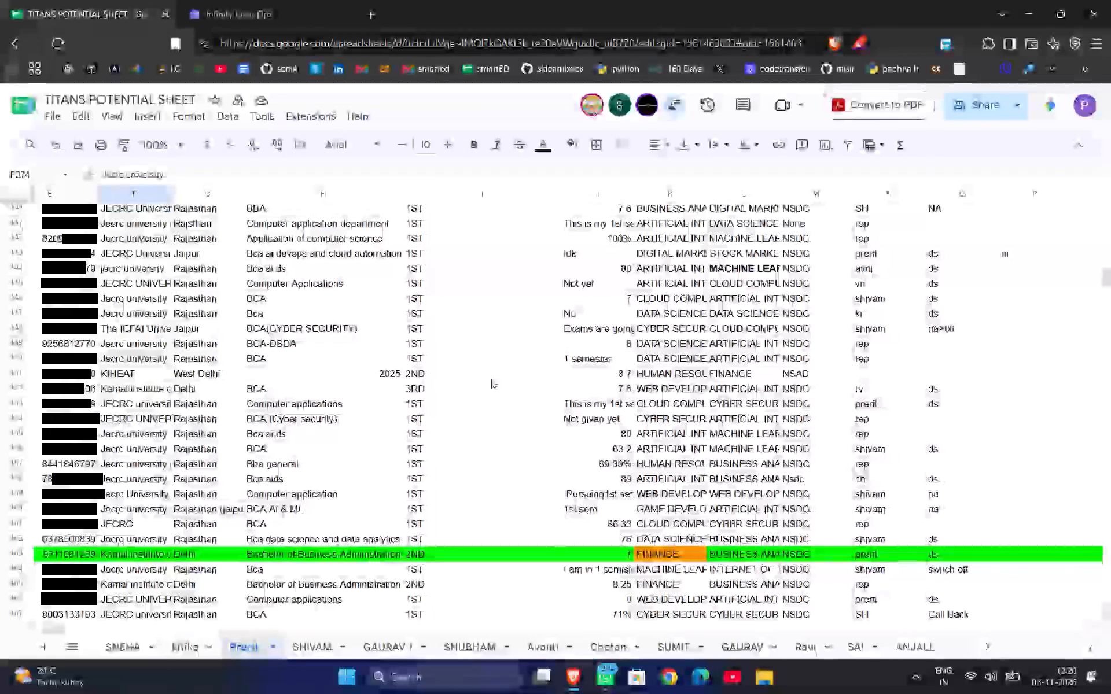
scroll(491, 379, right, 5)
scroll(491, 379, up, 9)
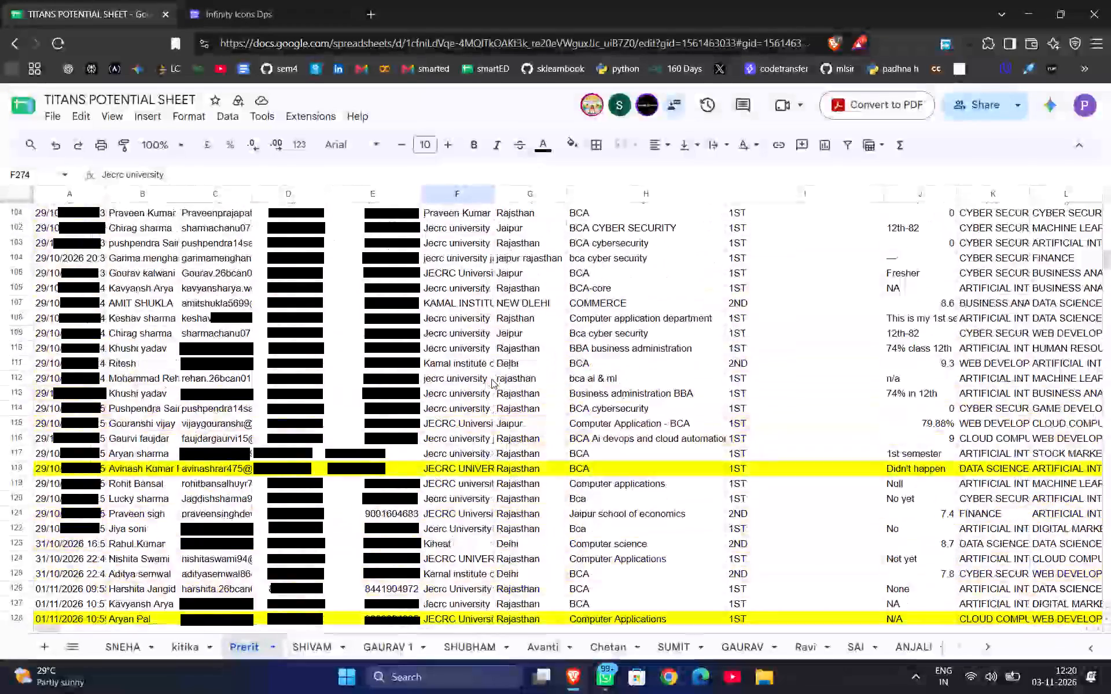
scroll(491, 379, up, 3)
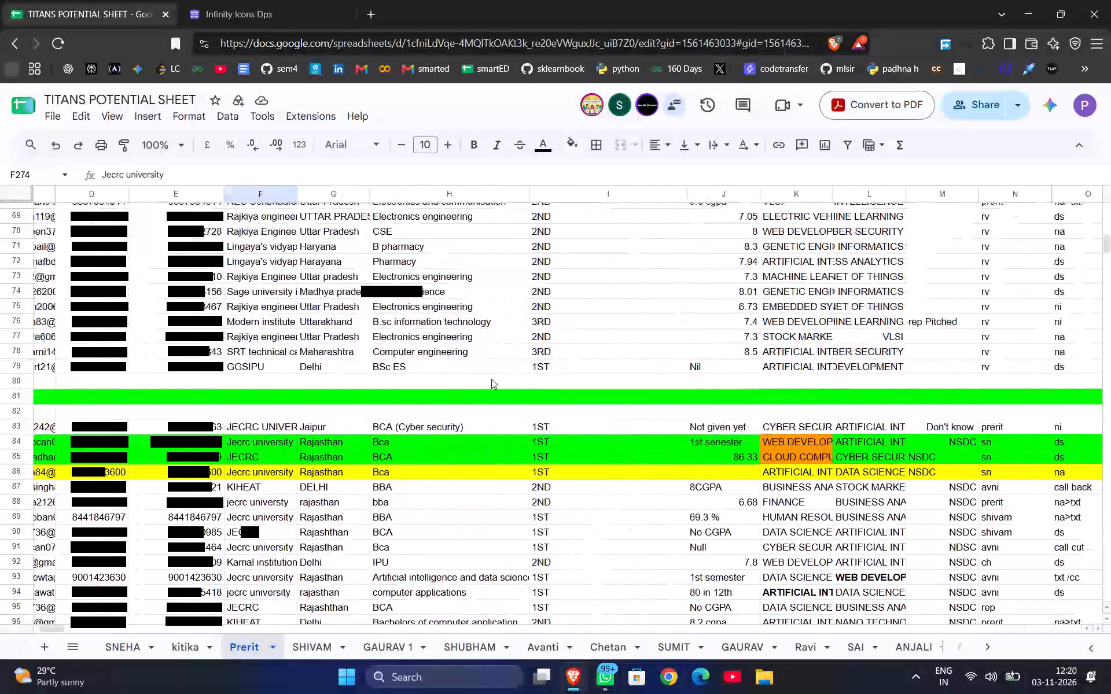
scroll(491, 379, down, 8)
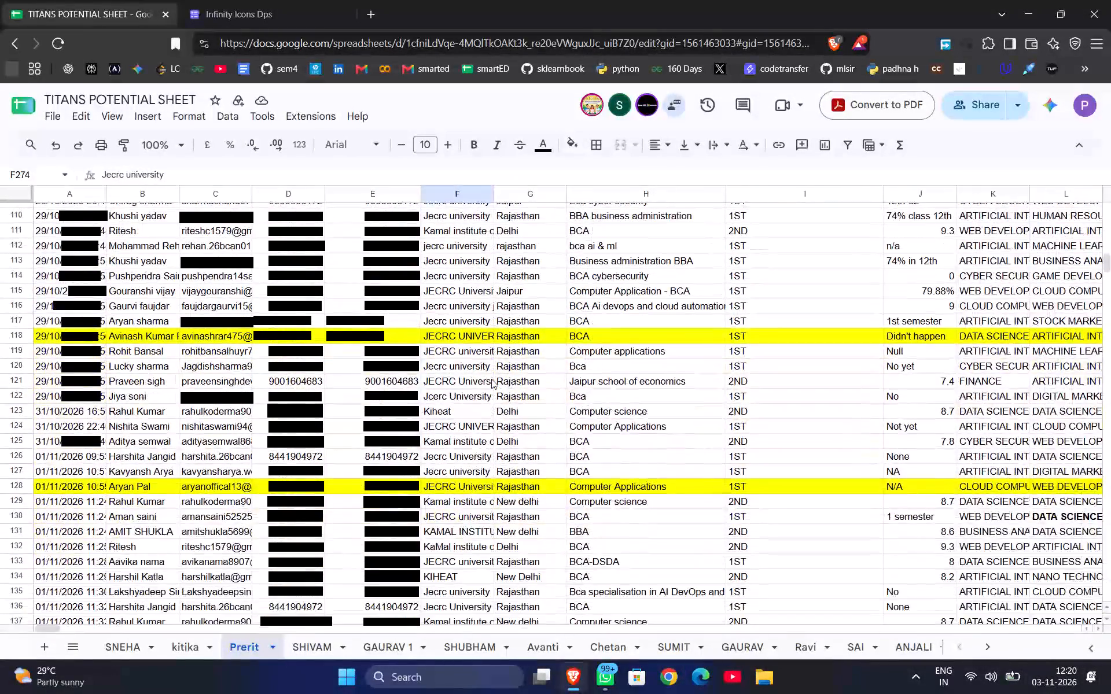
scroll(491, 379, down, 5)
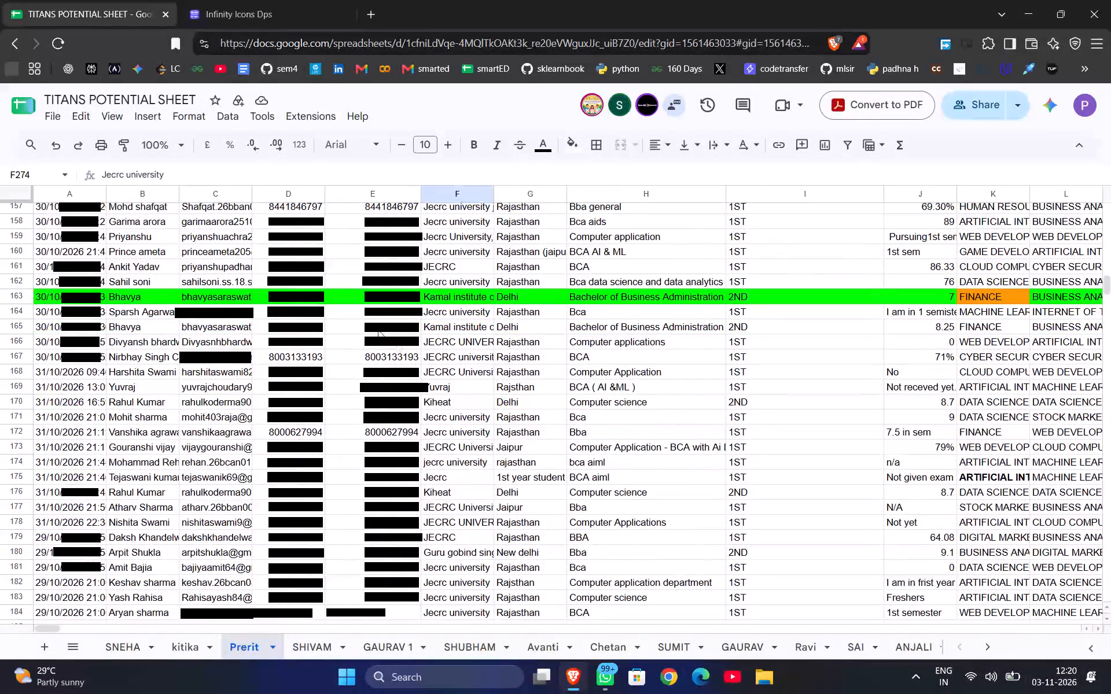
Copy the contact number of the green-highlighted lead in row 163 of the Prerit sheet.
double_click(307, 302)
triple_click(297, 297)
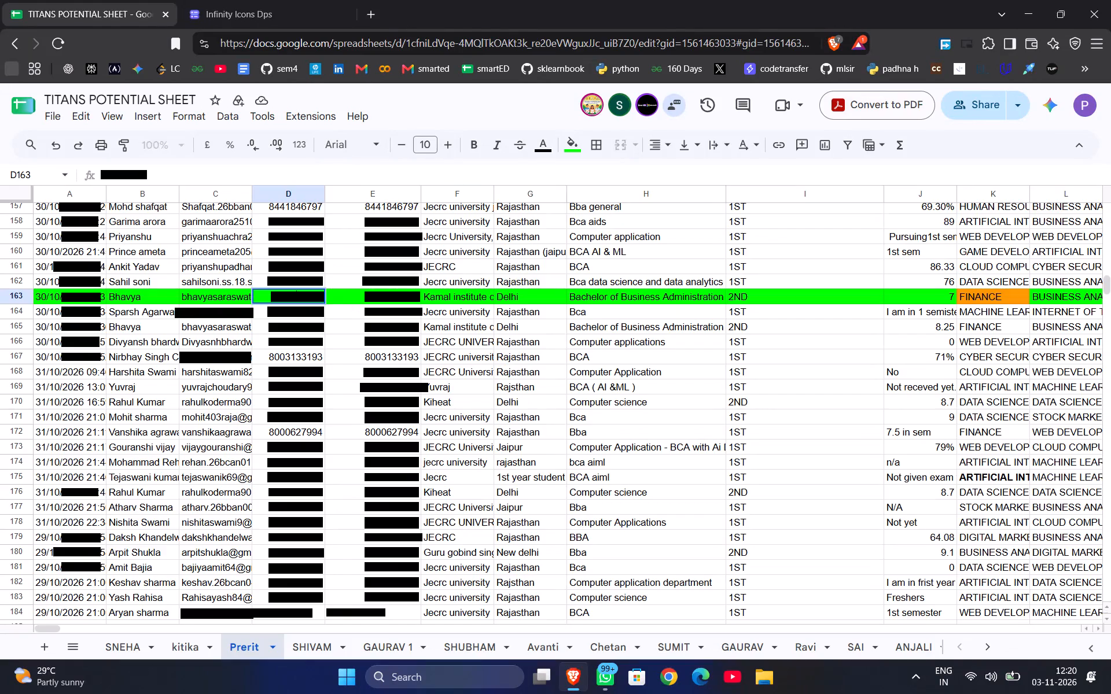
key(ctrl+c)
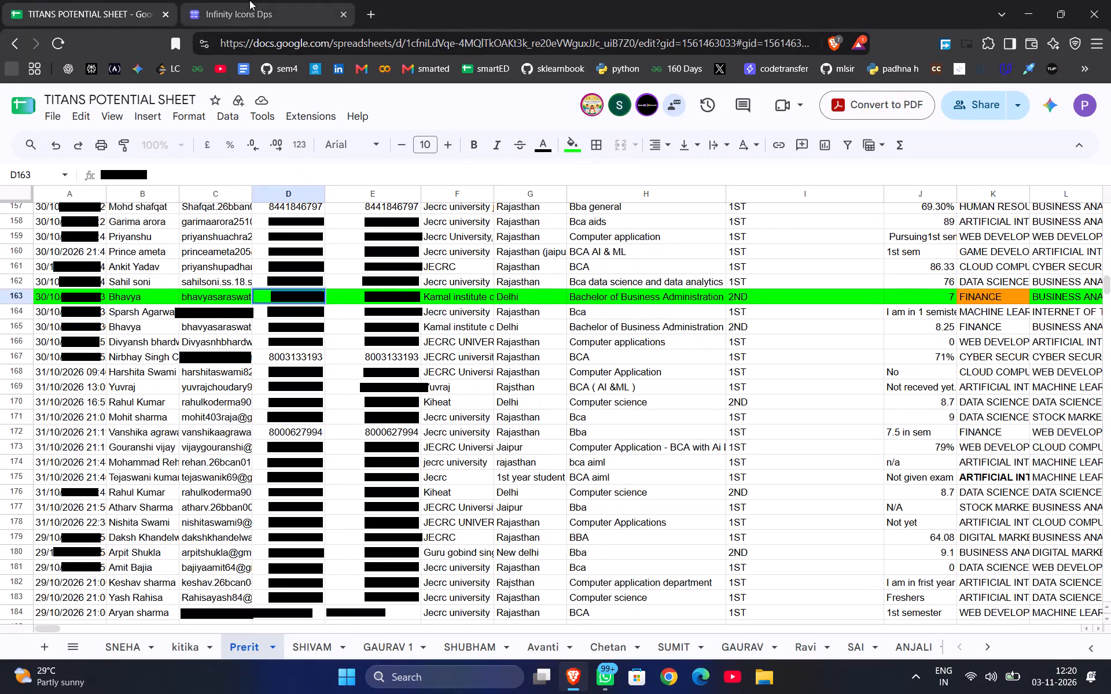
Start another response to the Infinity Icons Dps form.
click(249, 0)
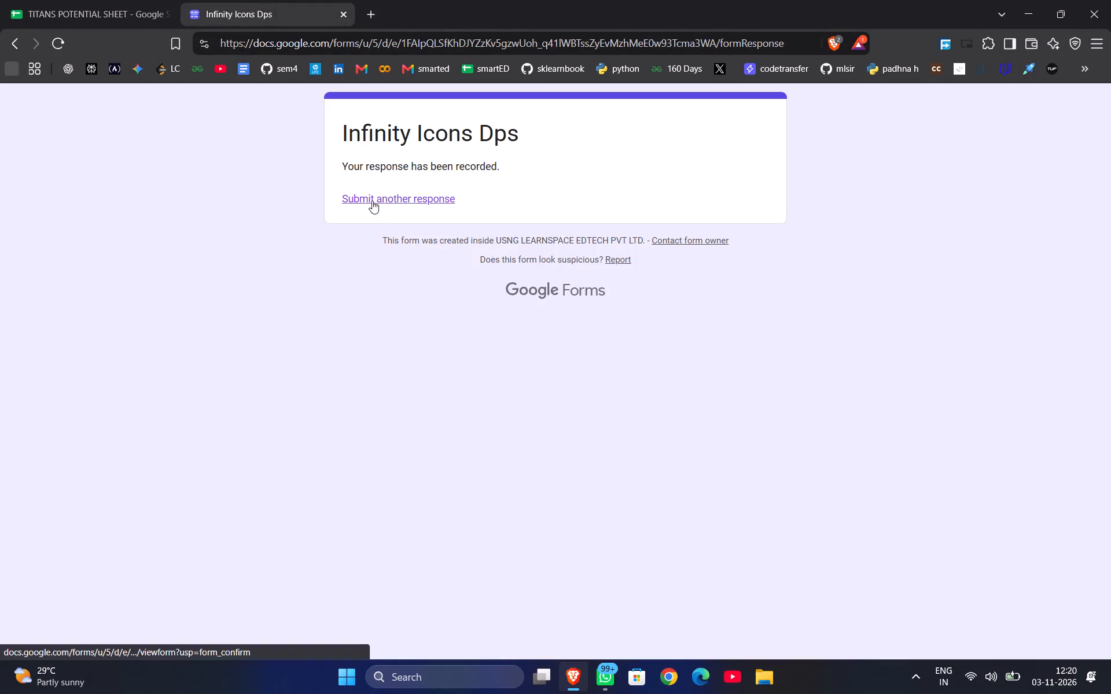
click(372, 201)
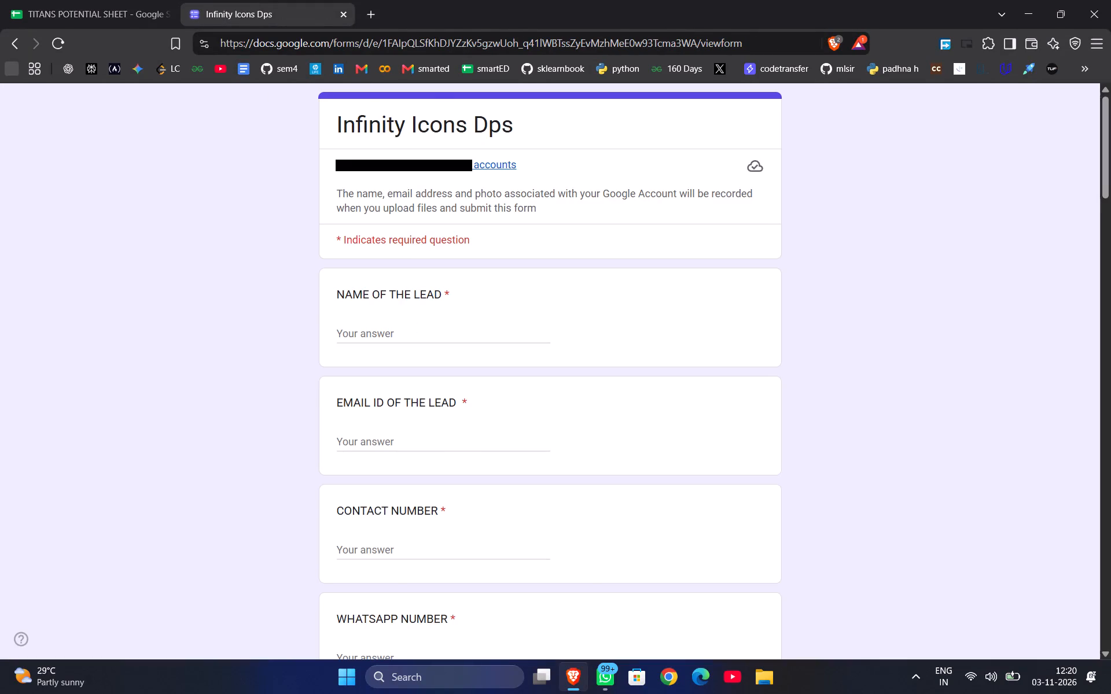
Copy the lead's name from row 163 of the Prerit sheet into the form's name of the lead answer.
click(92, 0)
click(122, 296)
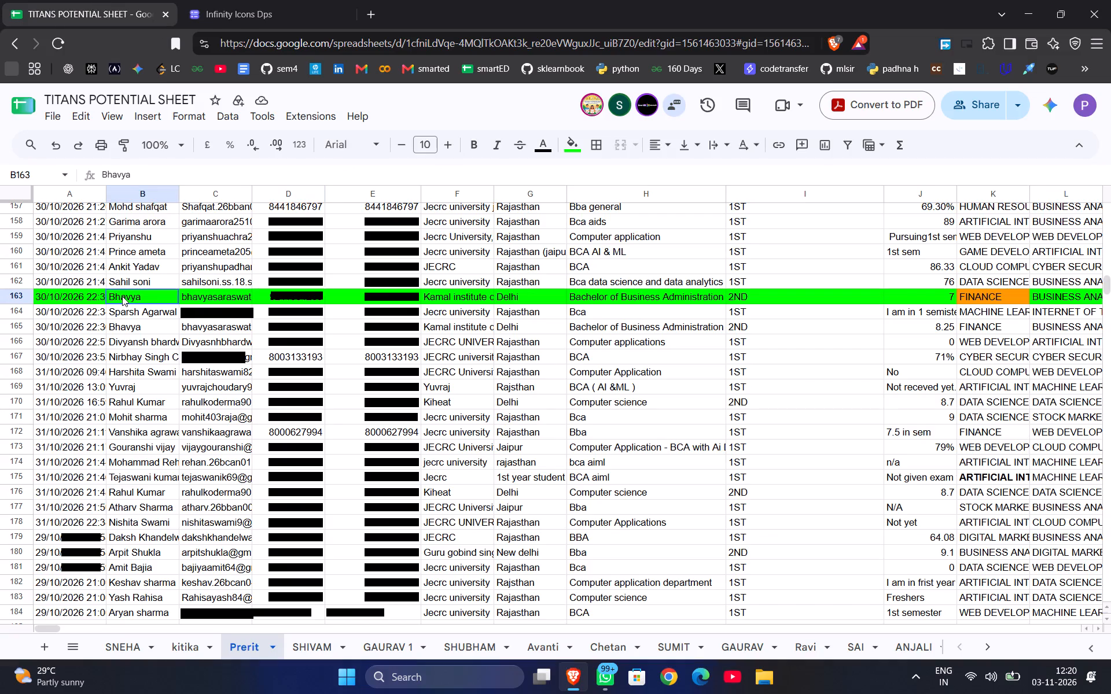
key(ctrl+c)
key(ctrl+Tab)
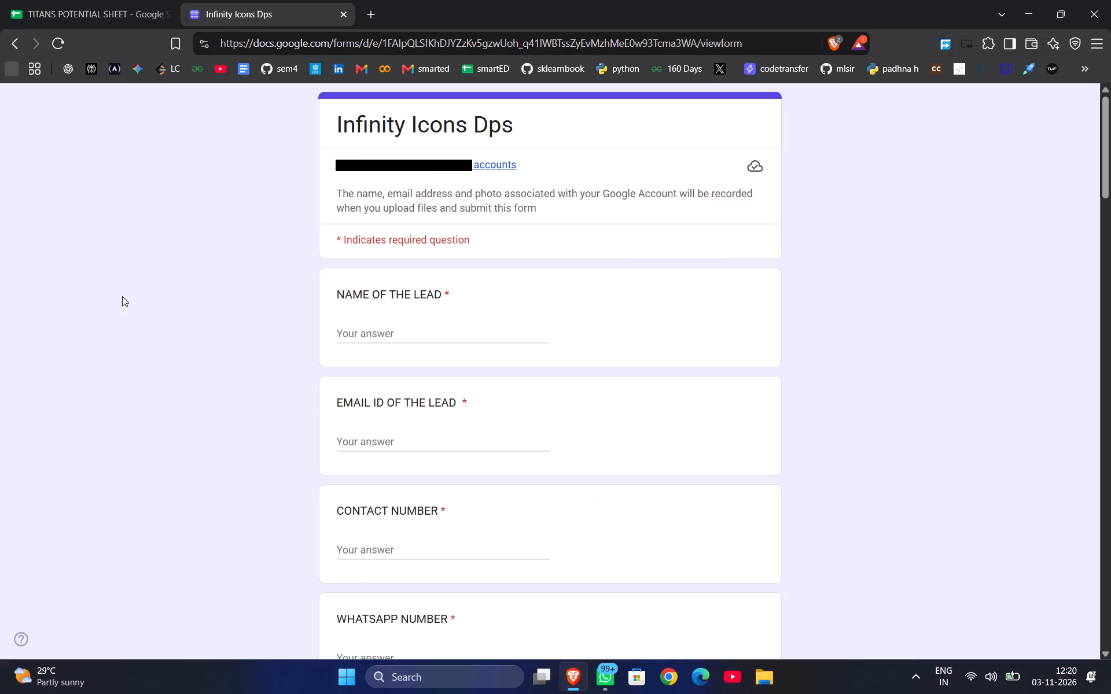
key(Tab)
key(Tab)
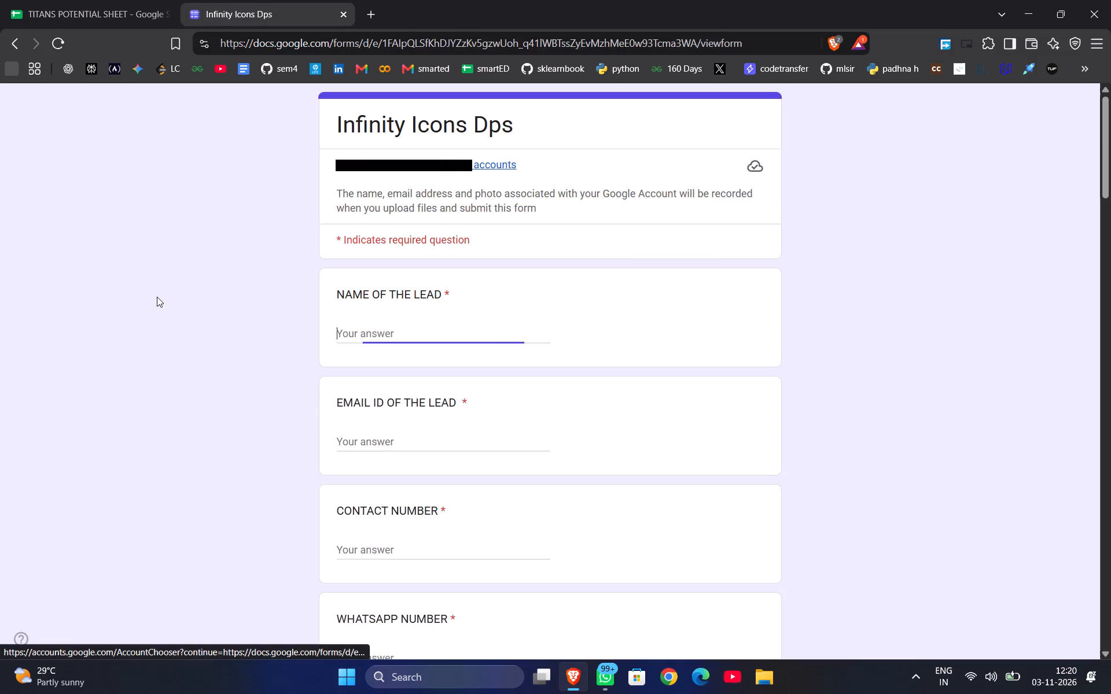
key(ctrl+v)
key(Tab)
Copy the e-mail address of the lead in row 163 of the Prerit sheet for the form's e-mail answer.
key(ctrl+Tab)
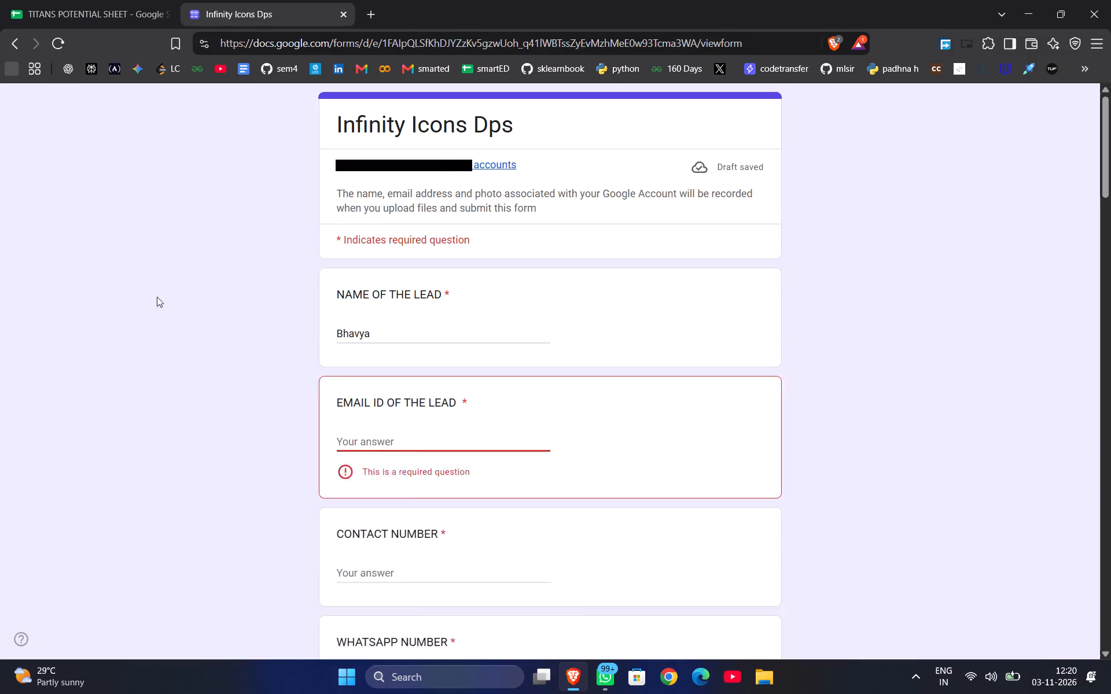
key(Tab)
key(ctrl+c)
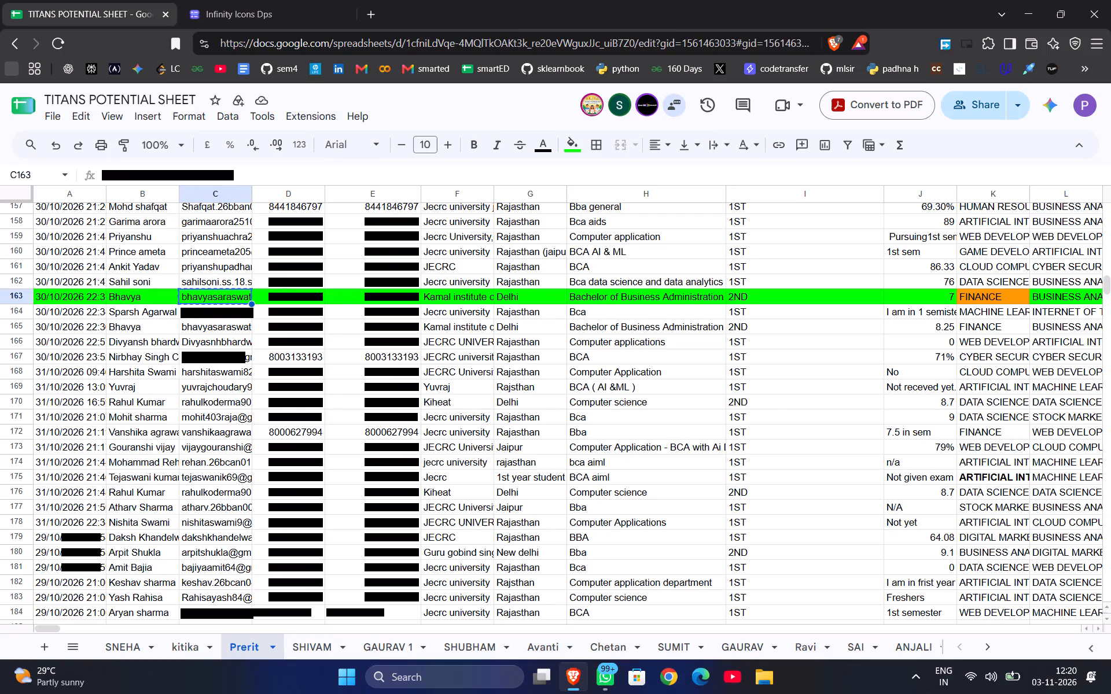
Enter the copied e-mail address as the form's email ID of the lead answer.
key(ctrl+Tab)
key(ctrl+v)
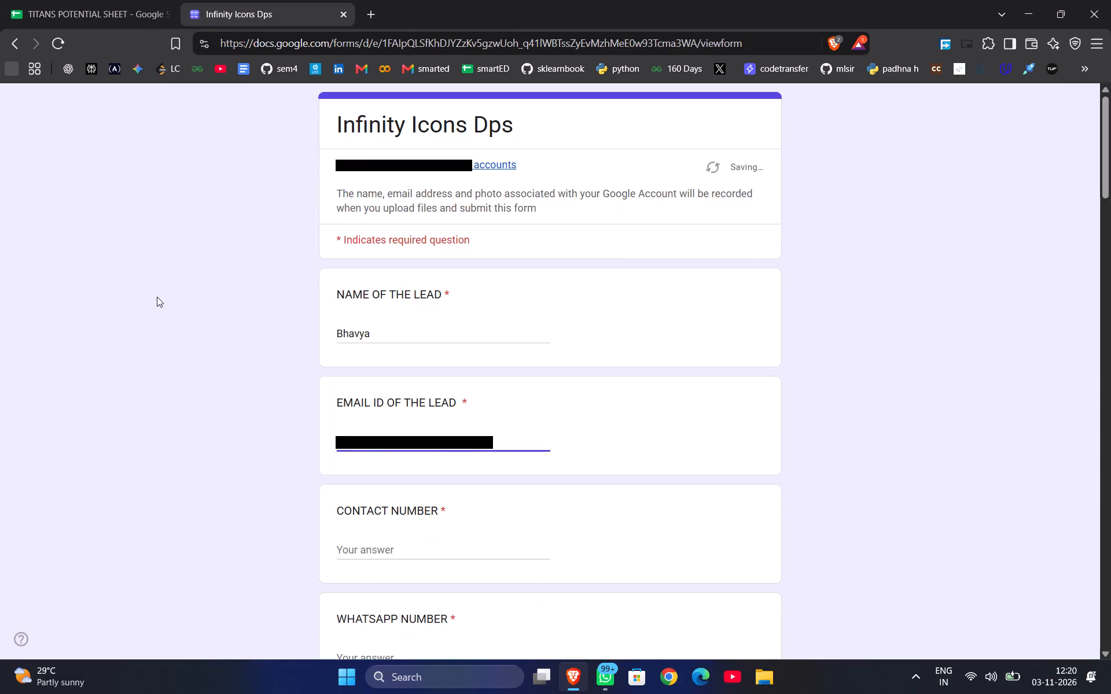
Copy the contact number from row 163 of the Prerit sheet into the form's contact number and WhatsApp number answers.
key(Tab)
key(ctrl+Tab)
key(Tab)
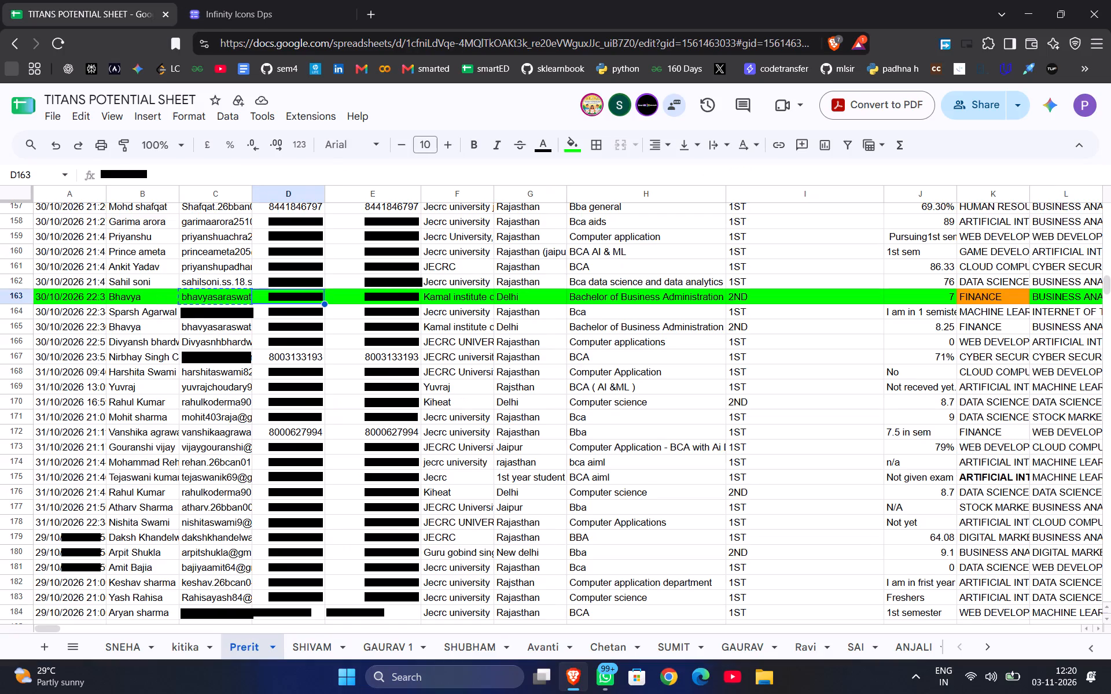
key(ctrl+v)
key(ctrl+z)
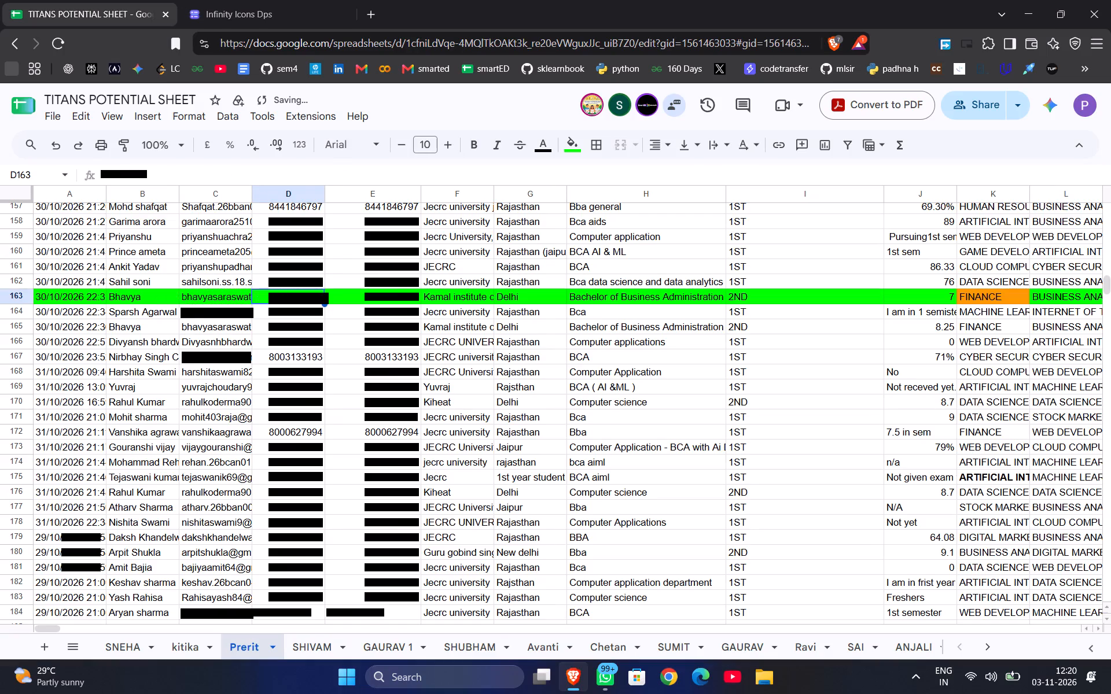
key(ctrl+c)
key(ctrl+Tab)
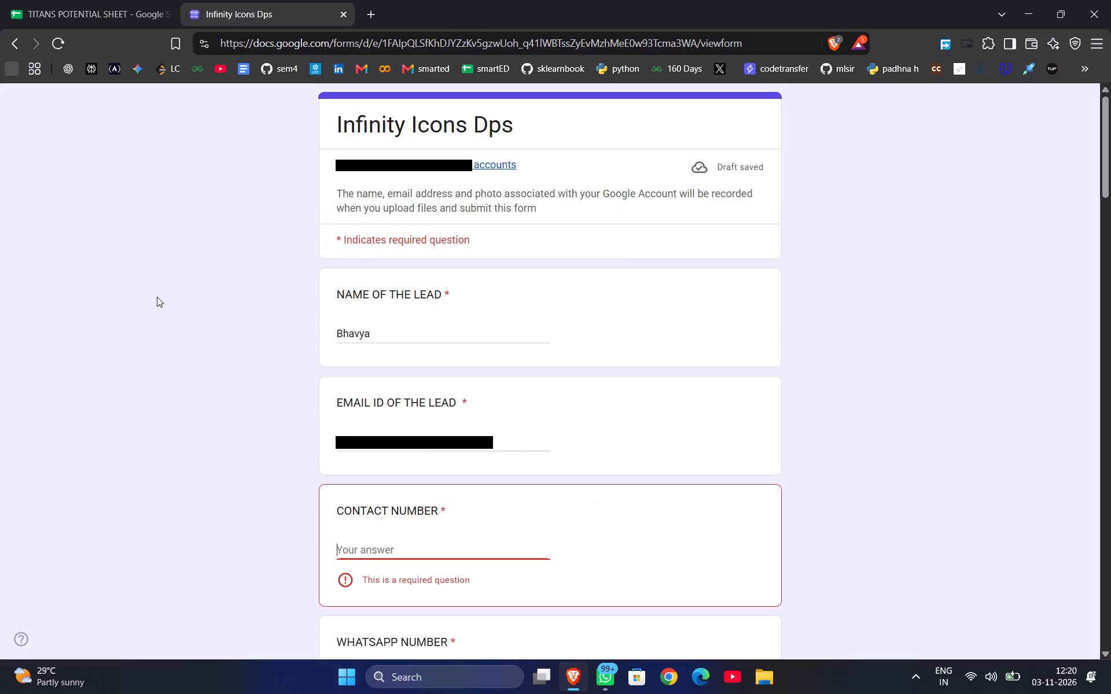
key(ctrl+v)
key(Tab)
key(ctrl+v)
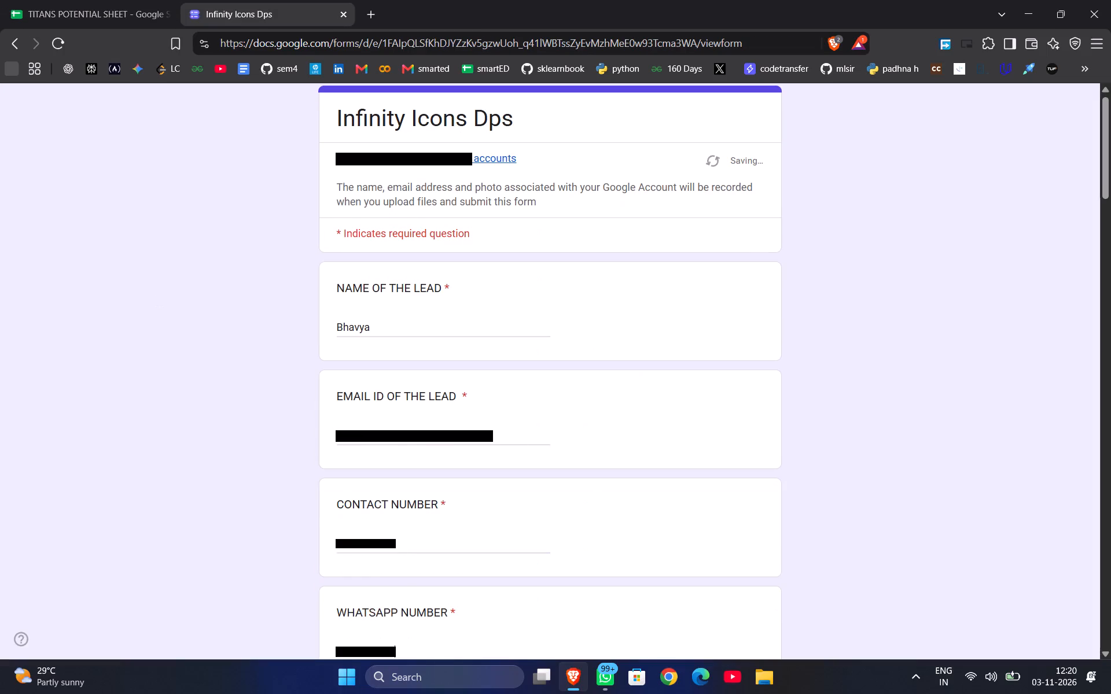
Copy the Kamal institute college name from row 163 of the Prerit sheet into the form's college name answer.
key(Tab)
key(ctrl+Tab)
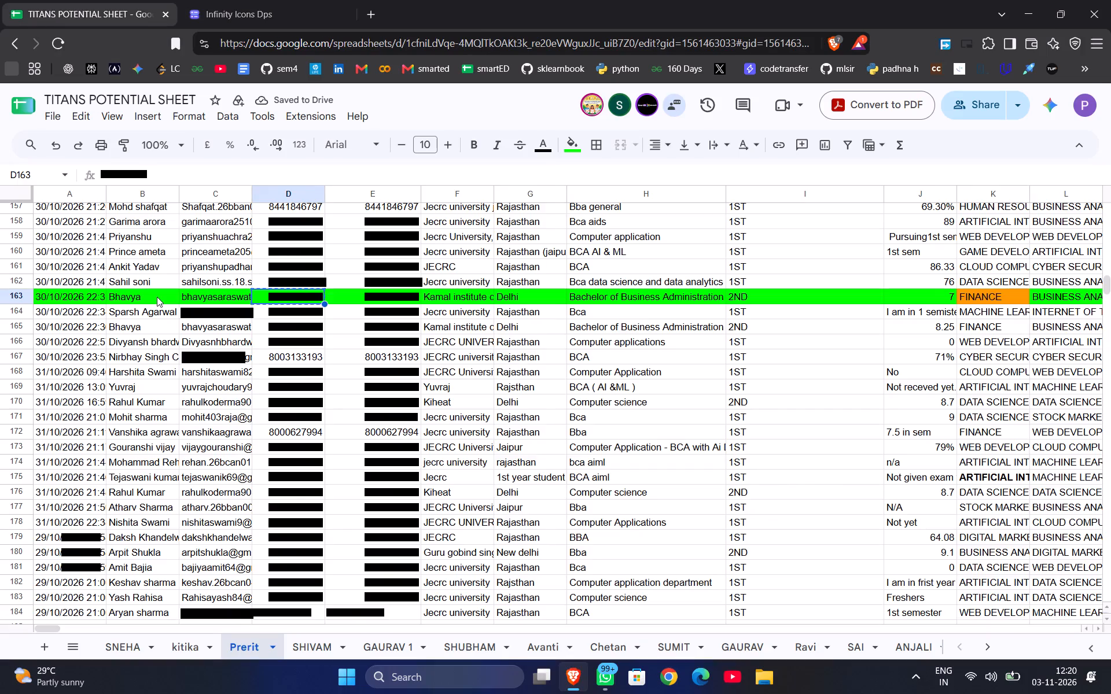
key(Tab)
key(Tab)
key(ctrl+c)
key(ctrl+Tab)
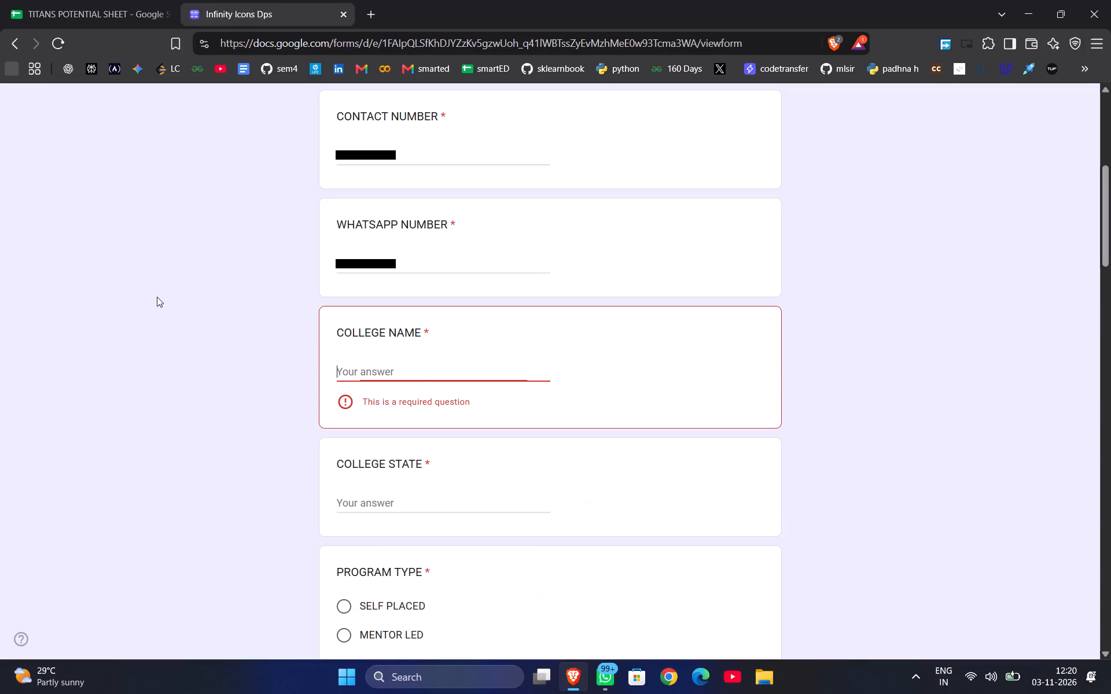
key(ctrl+v)
key(Tab)
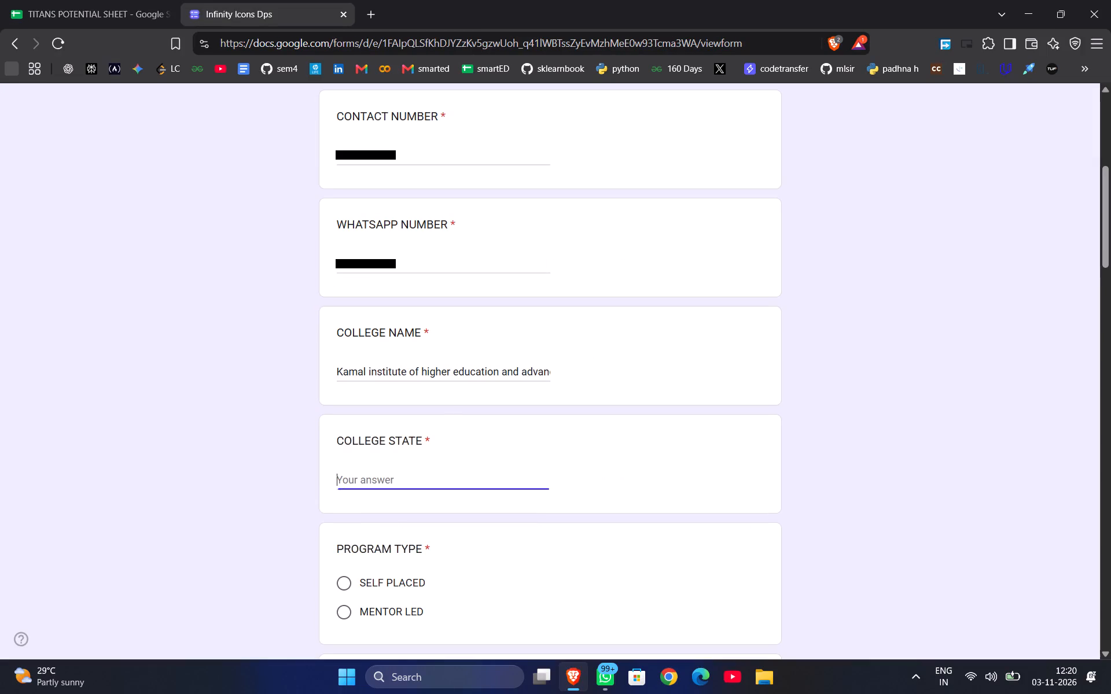
Copy the state Delhi from row 163 of the Prerit sheet into the form's college state answer.
key(ctrl+Tab)
key(Tab)
key(ctrl+c)
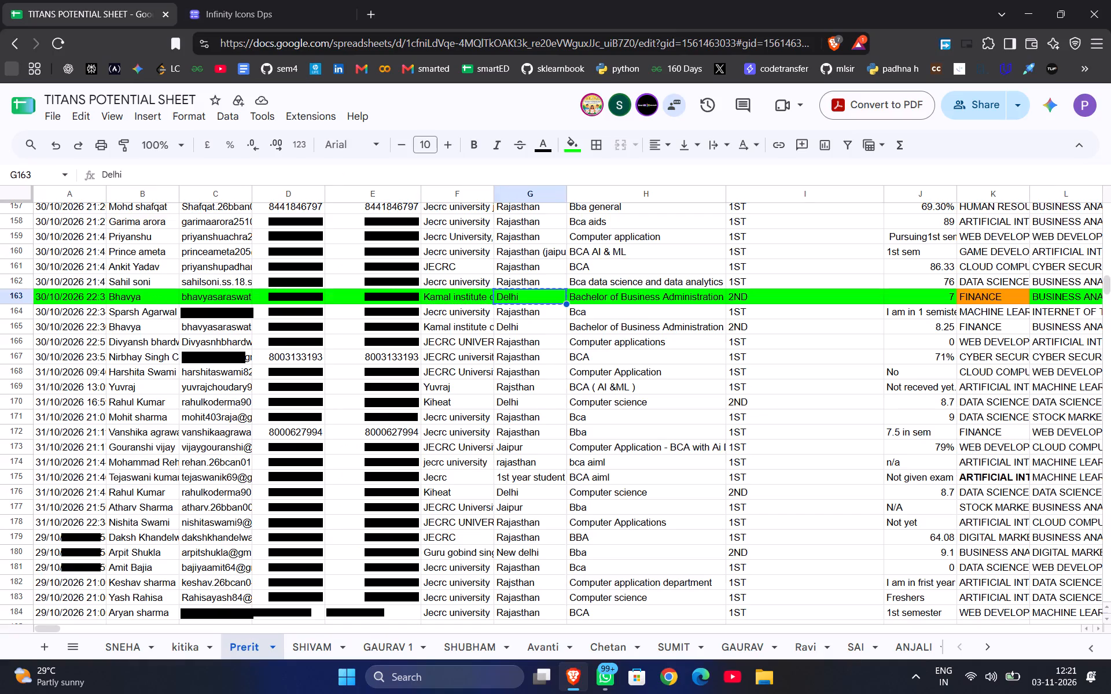
key(ctrl+Tab)
key(ctrl+v)
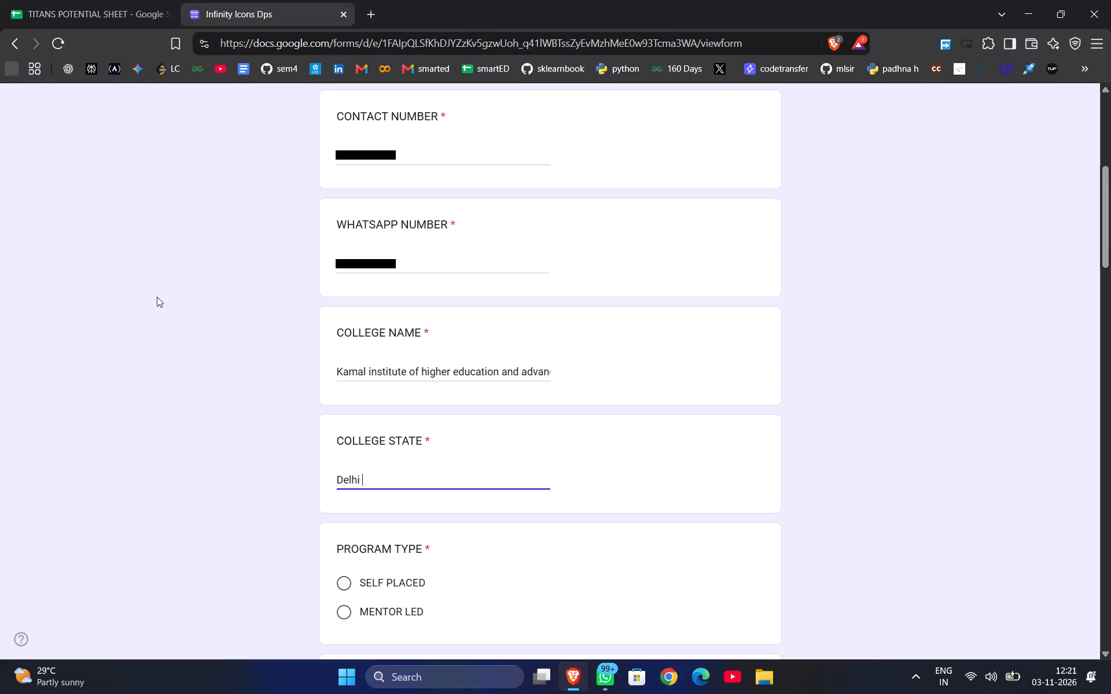
Choose SELF PLACED as the program type and 3500 as the amount pitched in the form.
key(Tab)
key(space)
key(Tab)
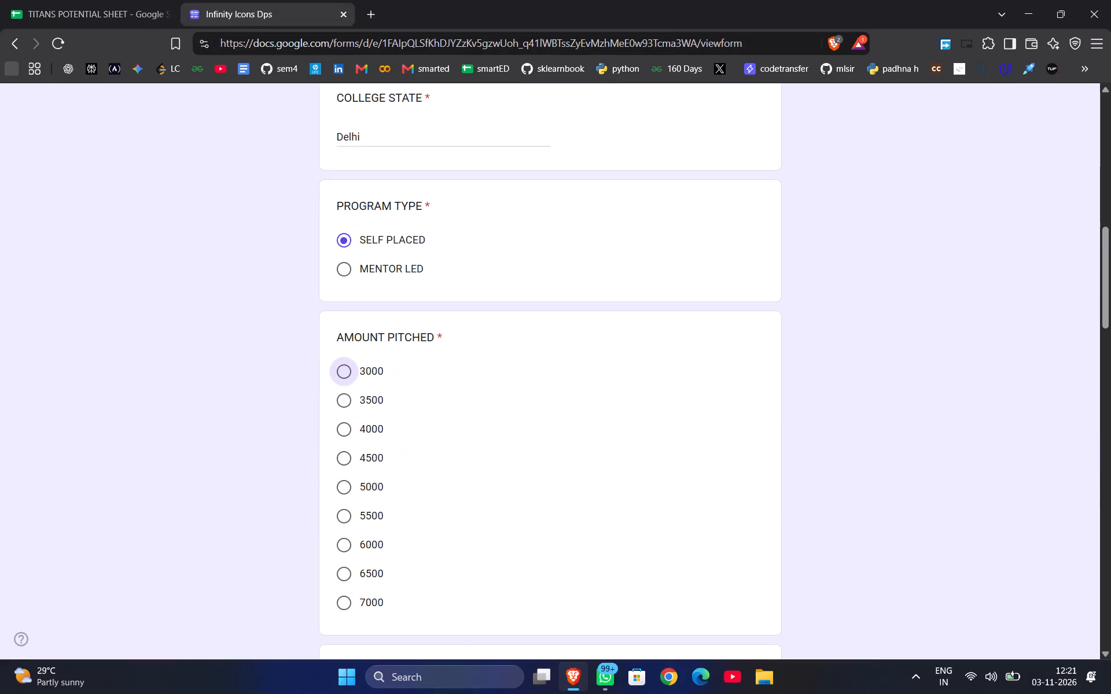
key(Down)
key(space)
key(Tab)
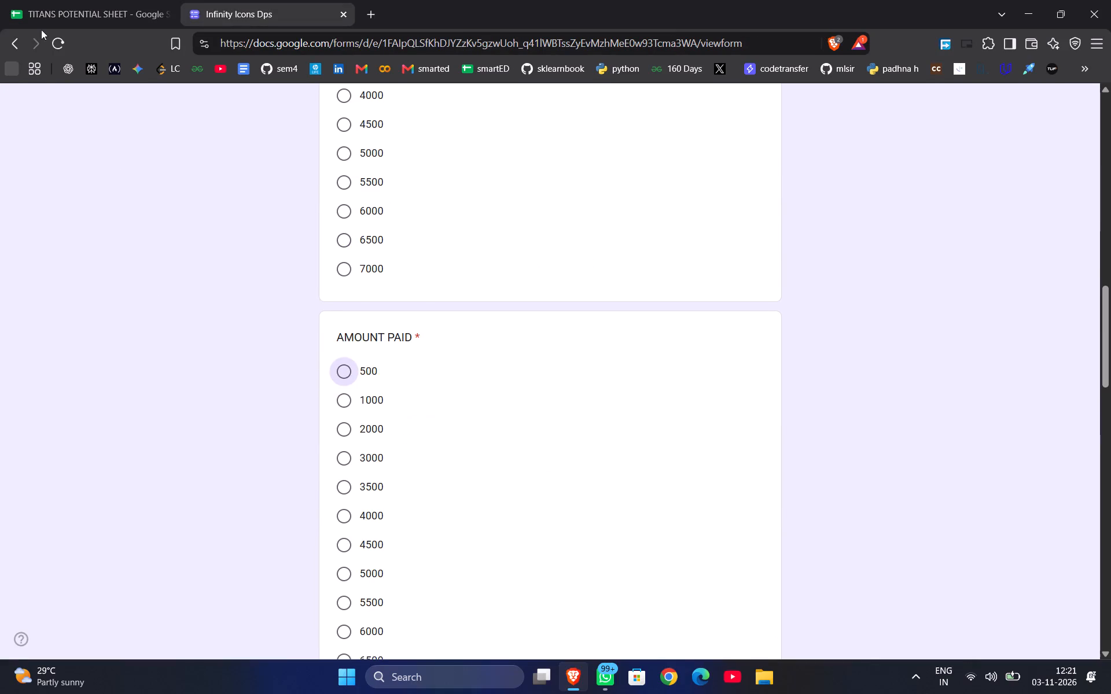
Copy the contact number text of the green-highlighted lead in row 163 of the Prerit sheet.
click(0, 0)
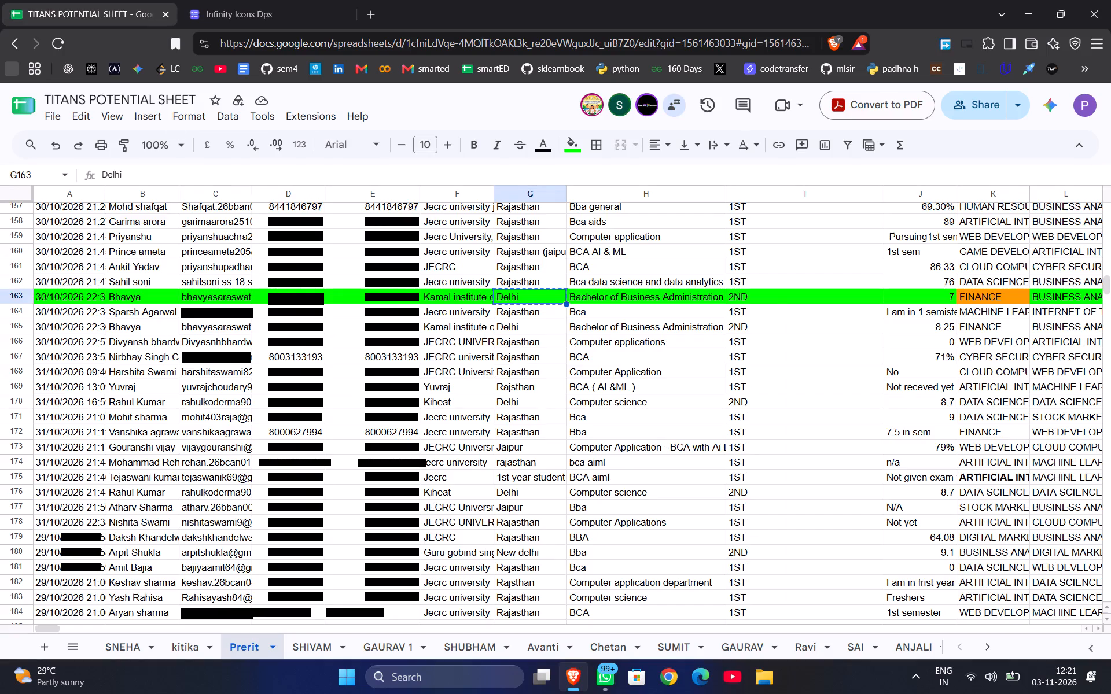
triple_click(281, 294)
key(ctrl+c)
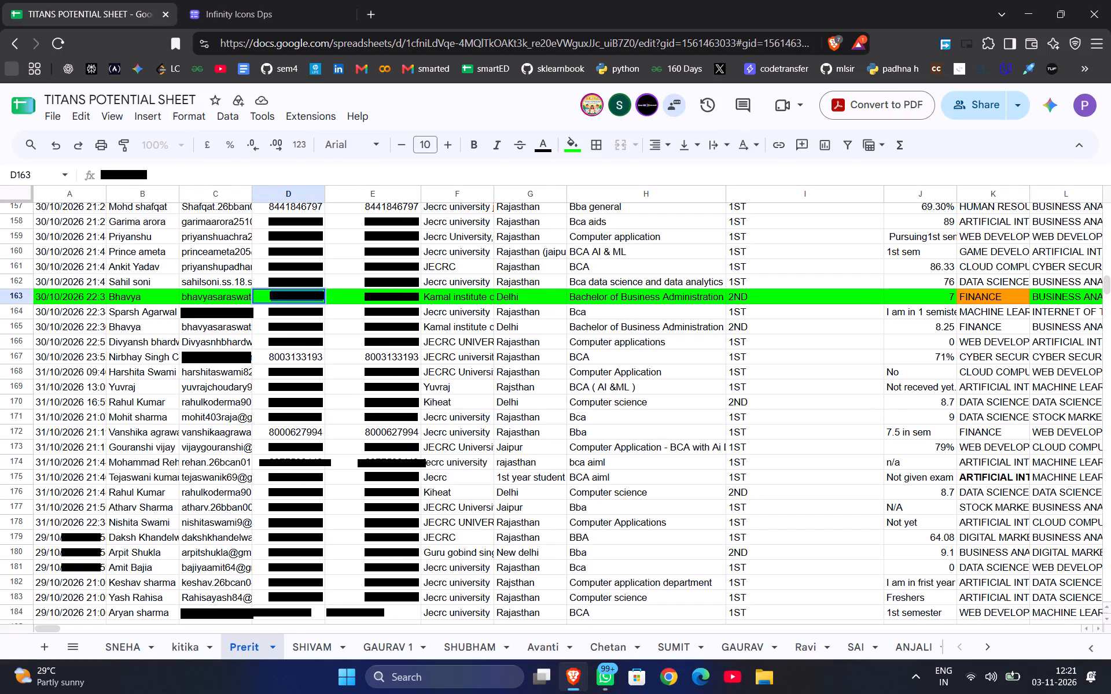
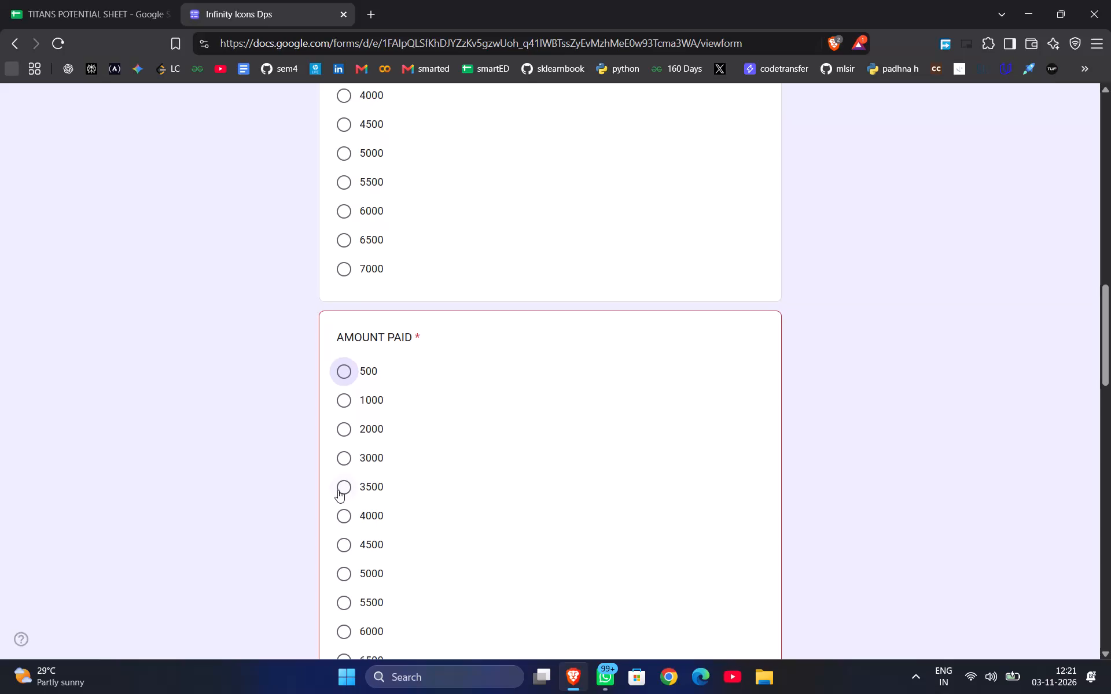
Copy the domain FINANCE from row 163 of the Prerit sheet into the form's selected domain answer.
key(Tab)
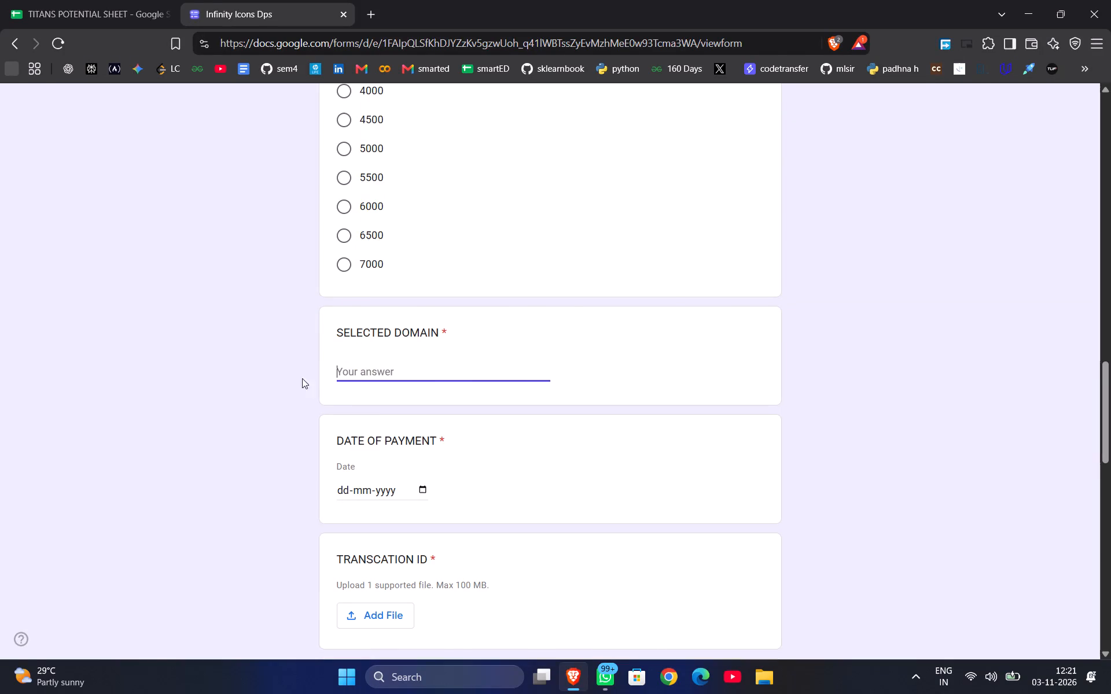
click(176, 0)
scroll(810, 278, left, 2)
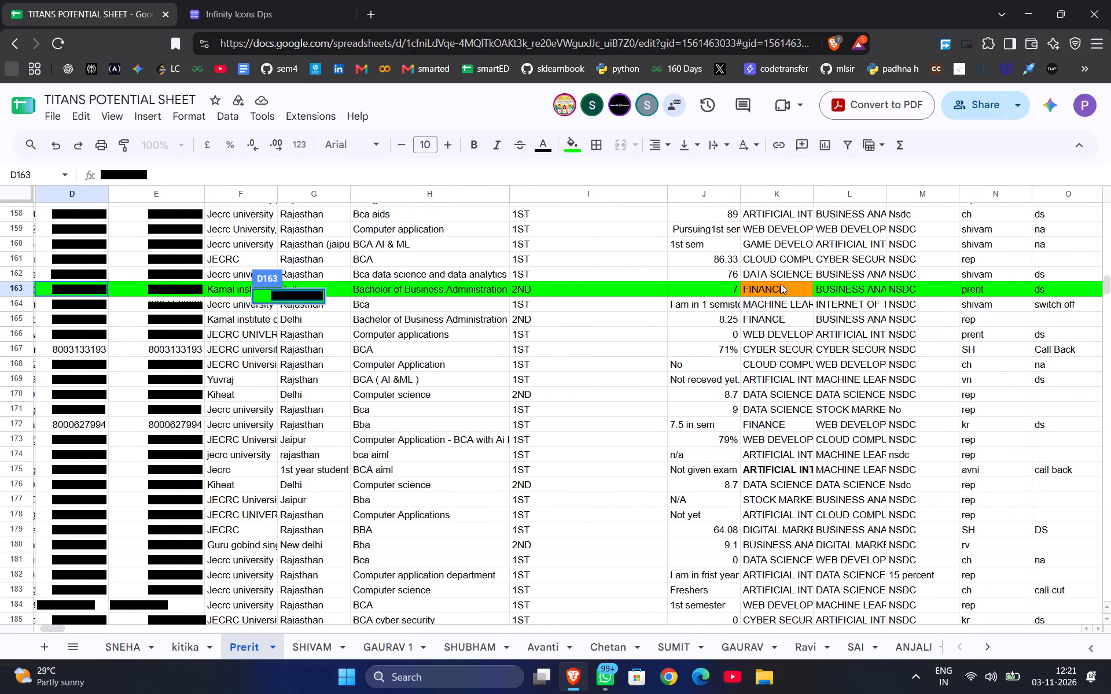
click(781, 284)
key(ctrl+c)
click(313, 0)
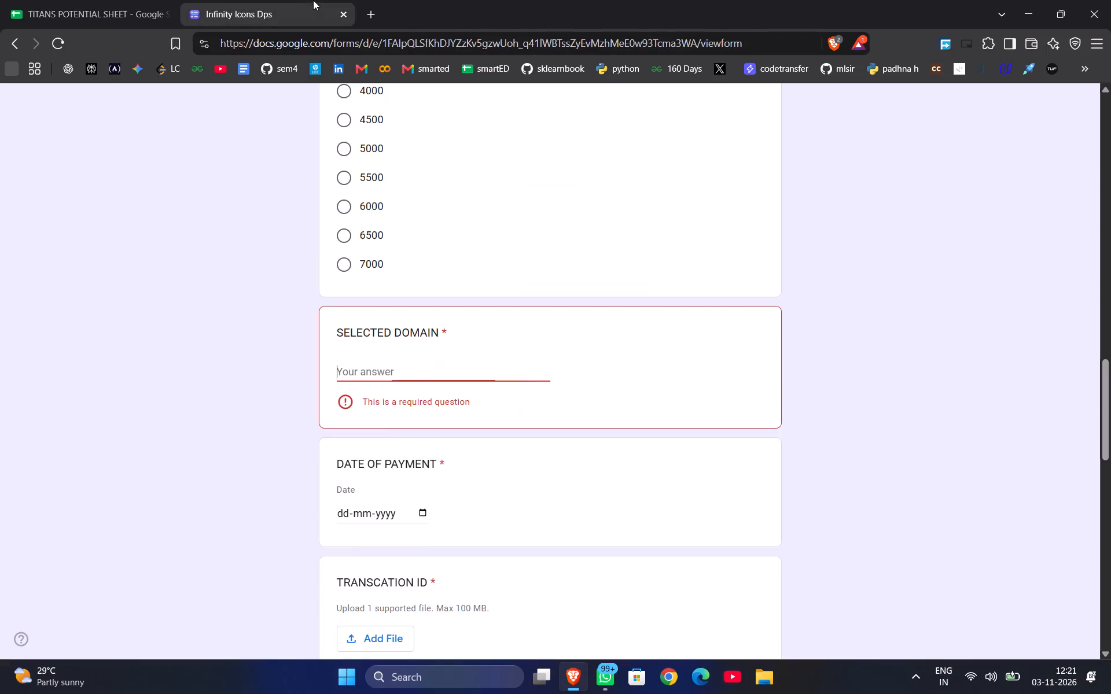
key(ctrl+v)
Set the form's date of payment to 1 November 2026.
key(Tab)
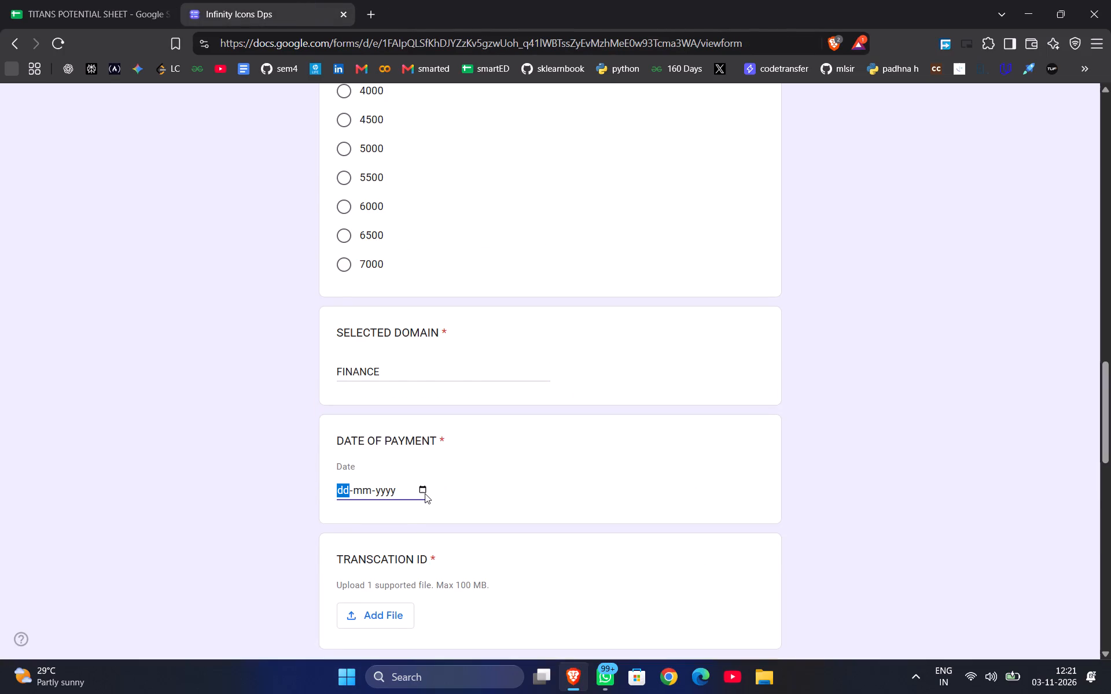
click(425, 493)
click(356, 344)
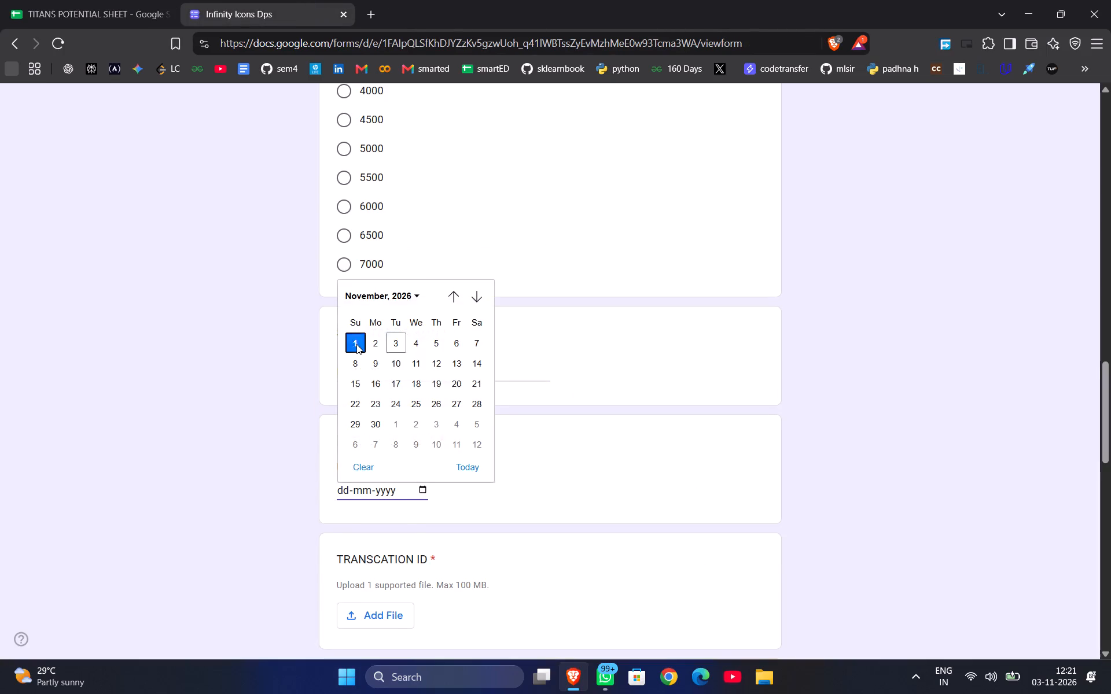
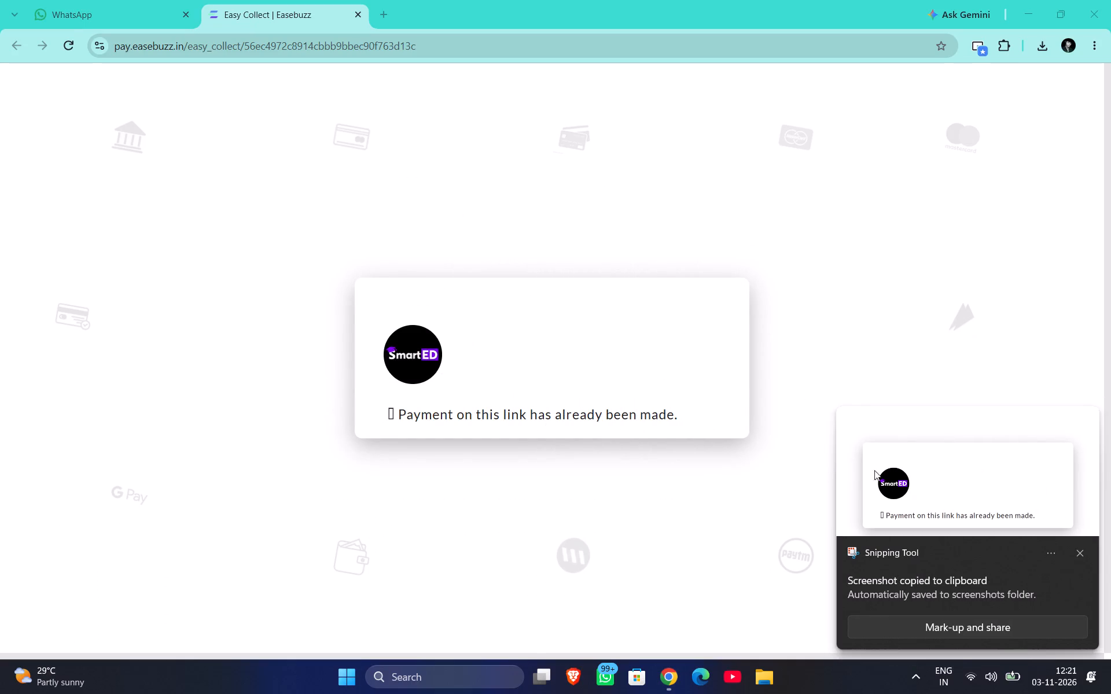
Save the captured payment confirmation screenshot as 19 in PNG format in the smarted folder's oct subfolder.
click(879, 472)
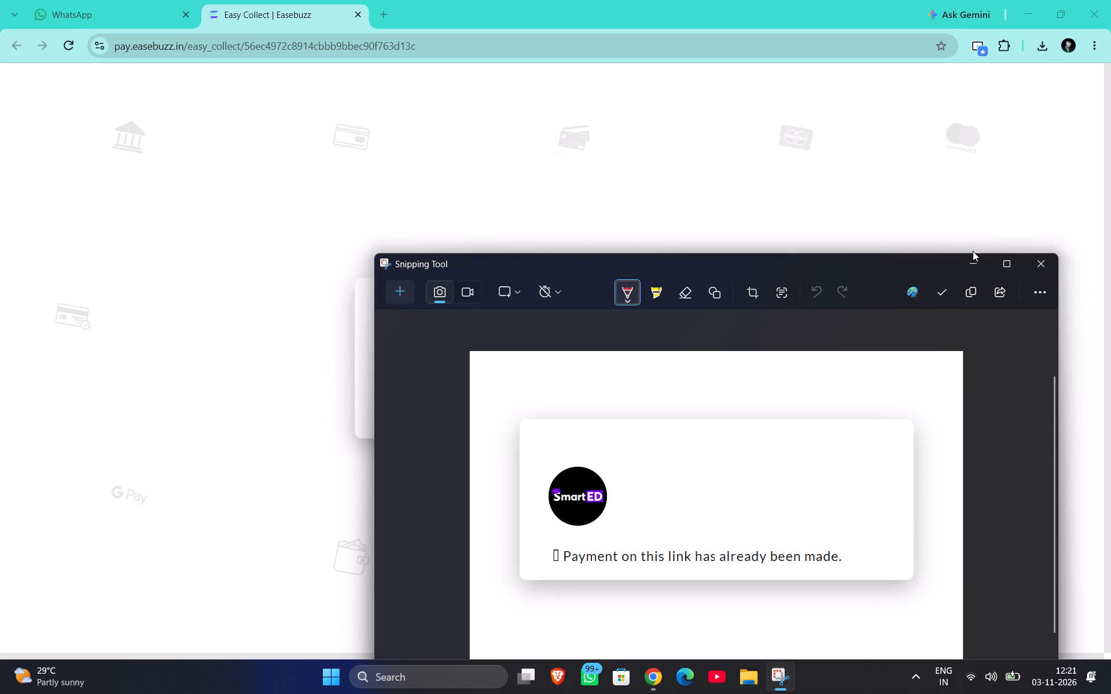
click(946, 293)
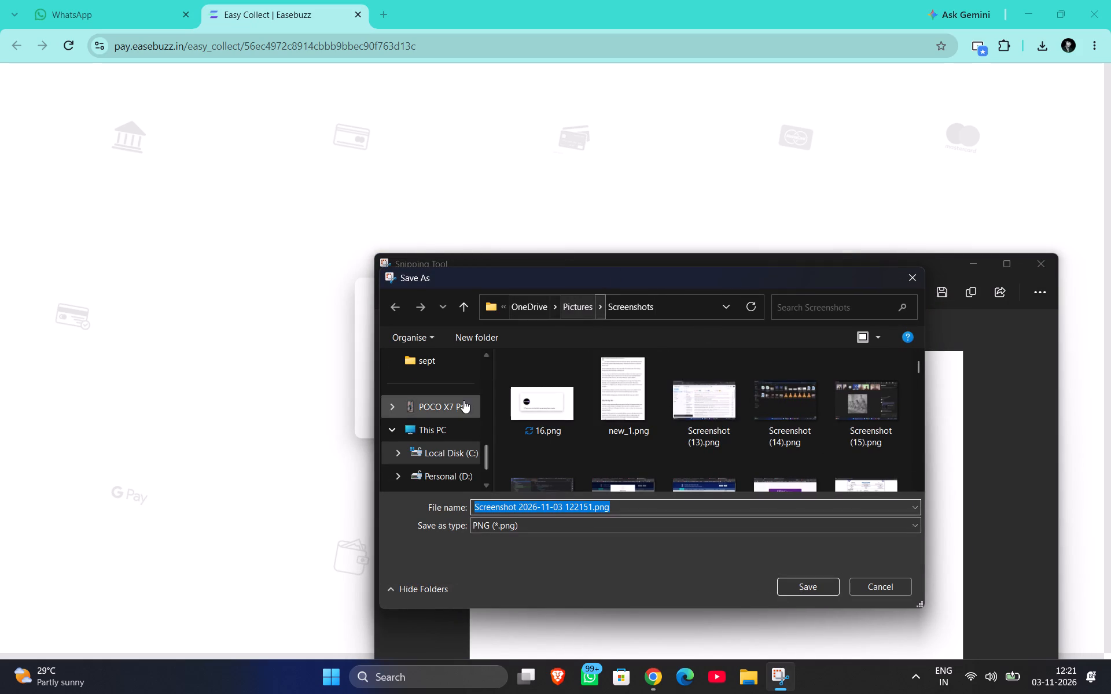
scroll(437, 429, up, 1)
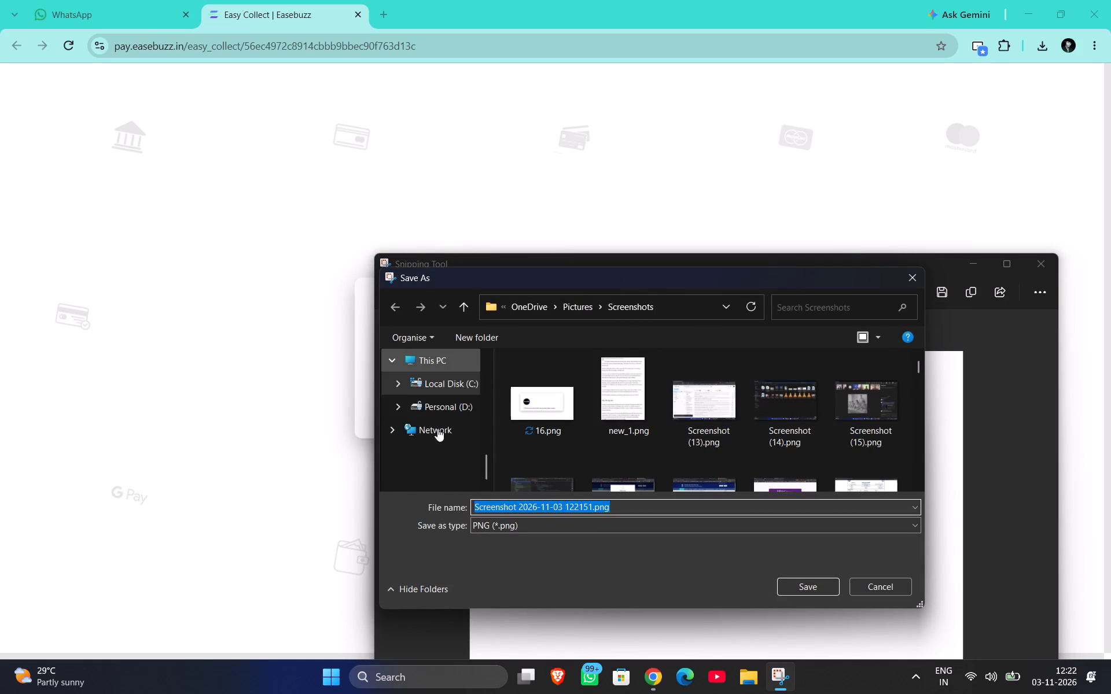
scroll(437, 429, up, 1)
scroll(436, 455, down, 1)
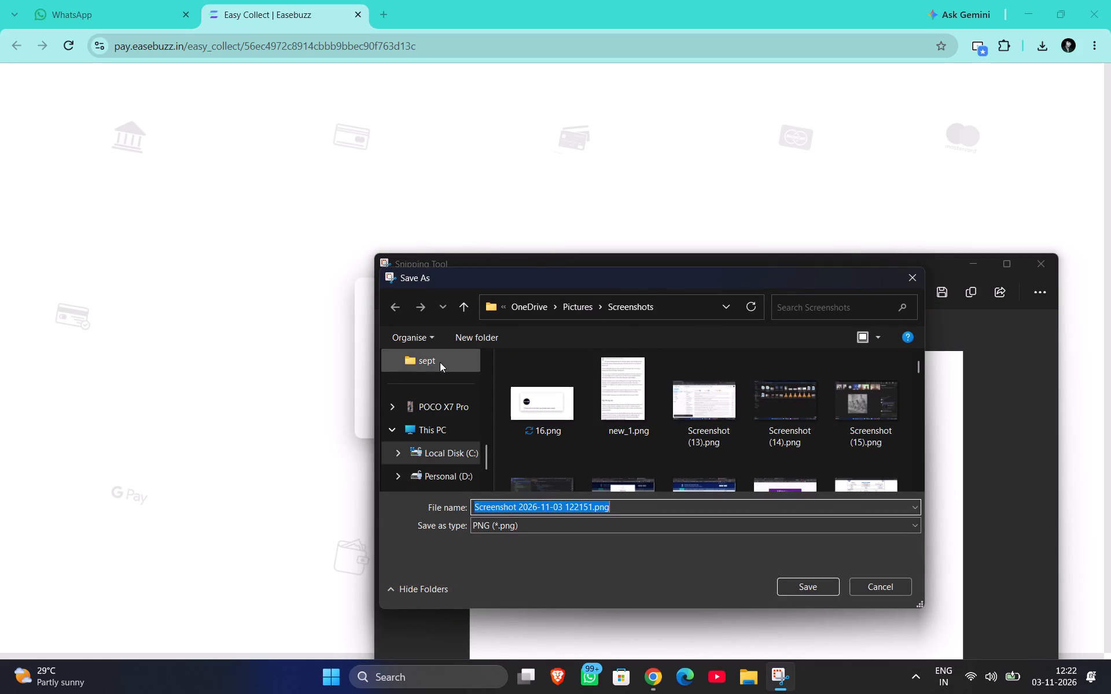
click(440, 362)
click(600, 307)
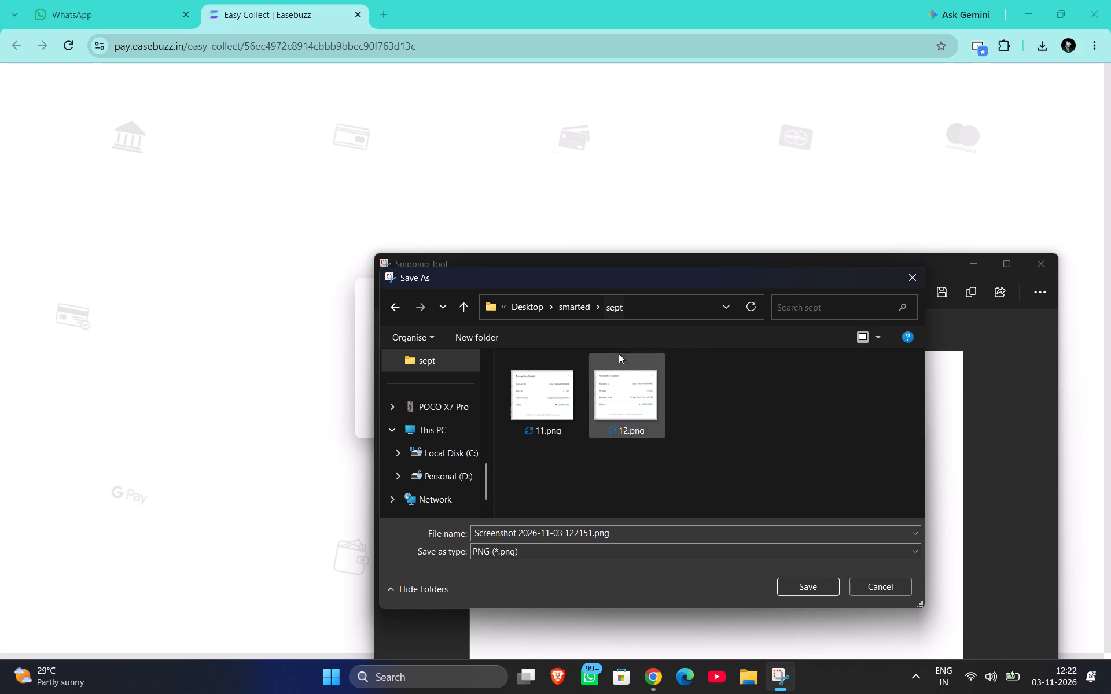
click(605, 361)
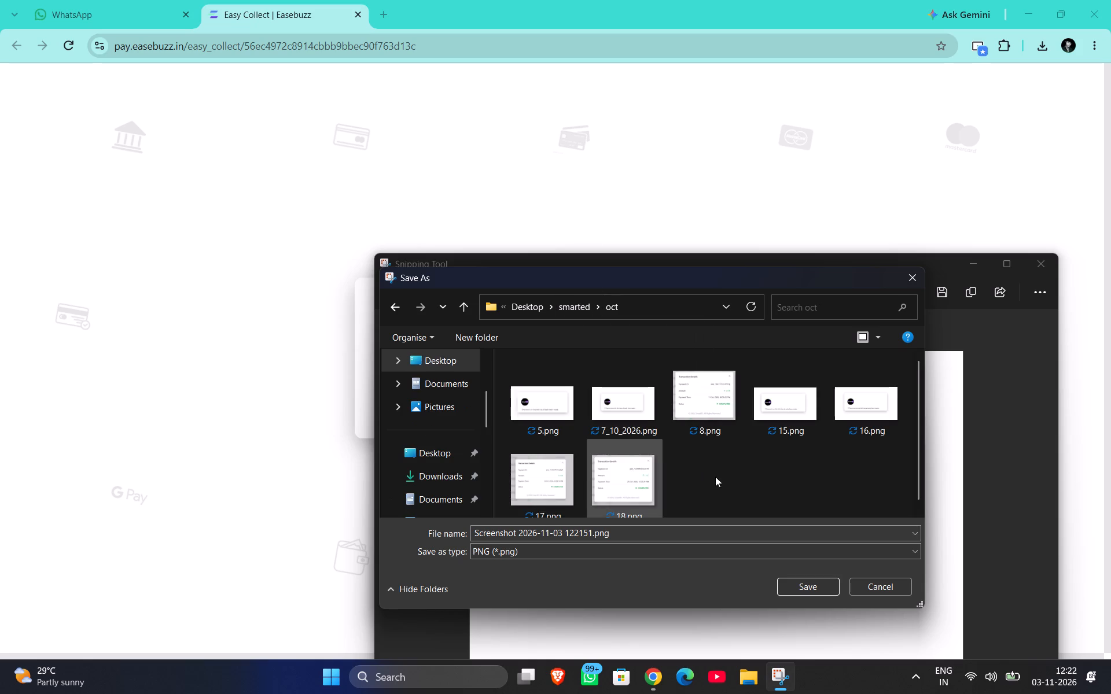
click(734, 480)
click(614, 538)
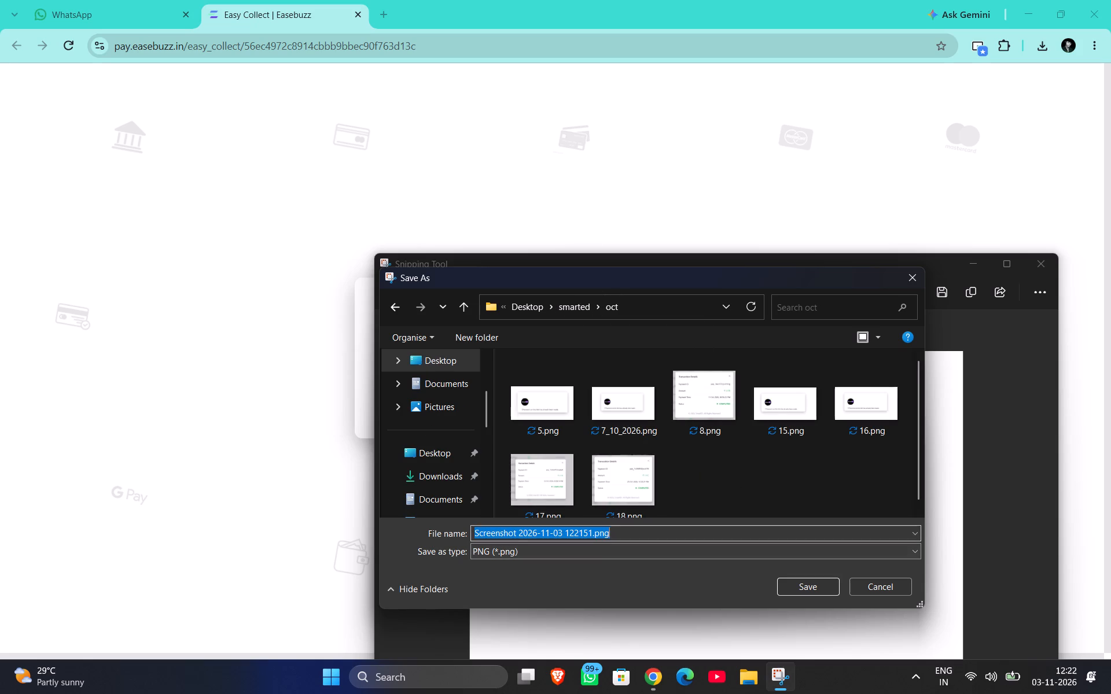
text(19)
key(Return)
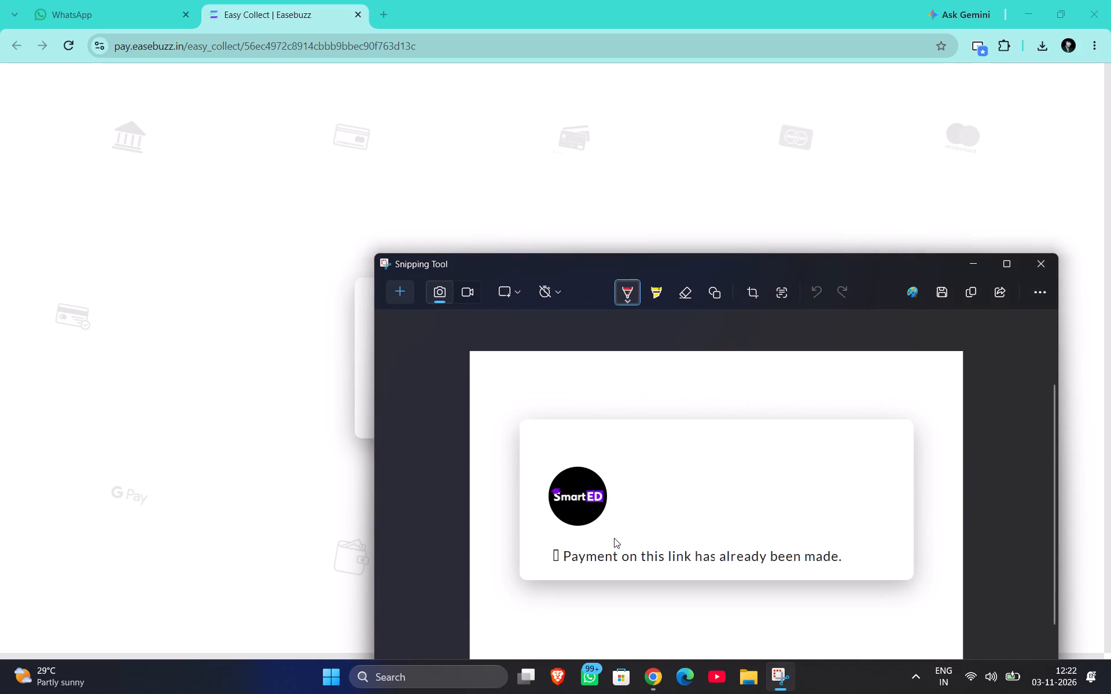
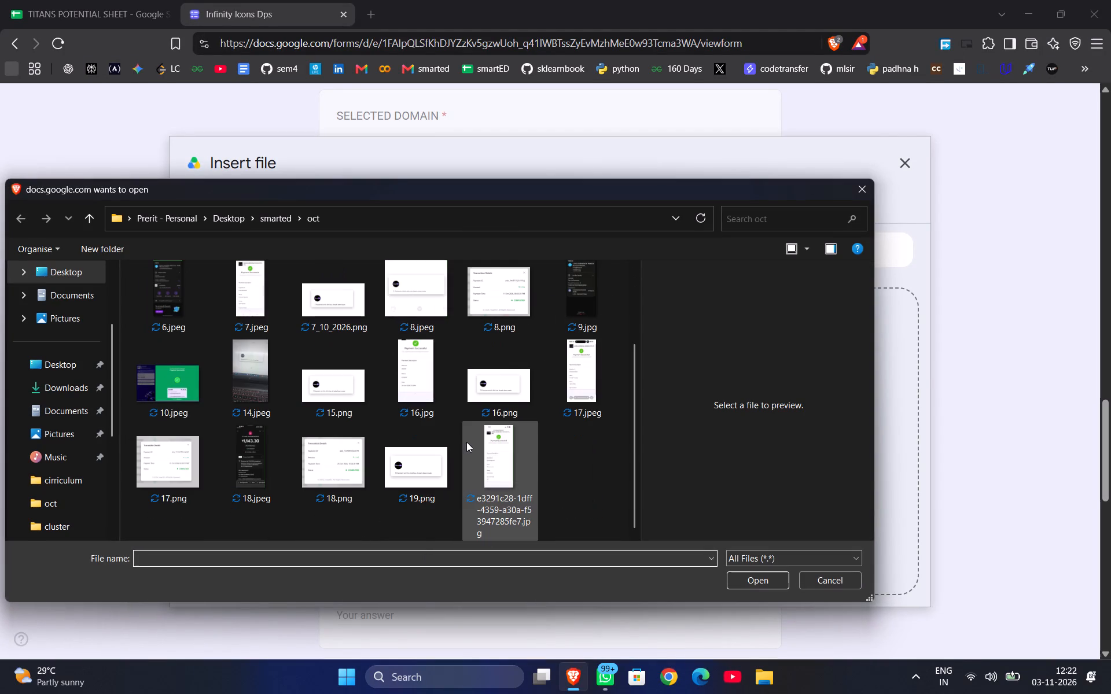
Upload 19.png from the smarted folder's oct subfolder as the form's transaction ID proof.
click(438, 482)
click(760, 589)
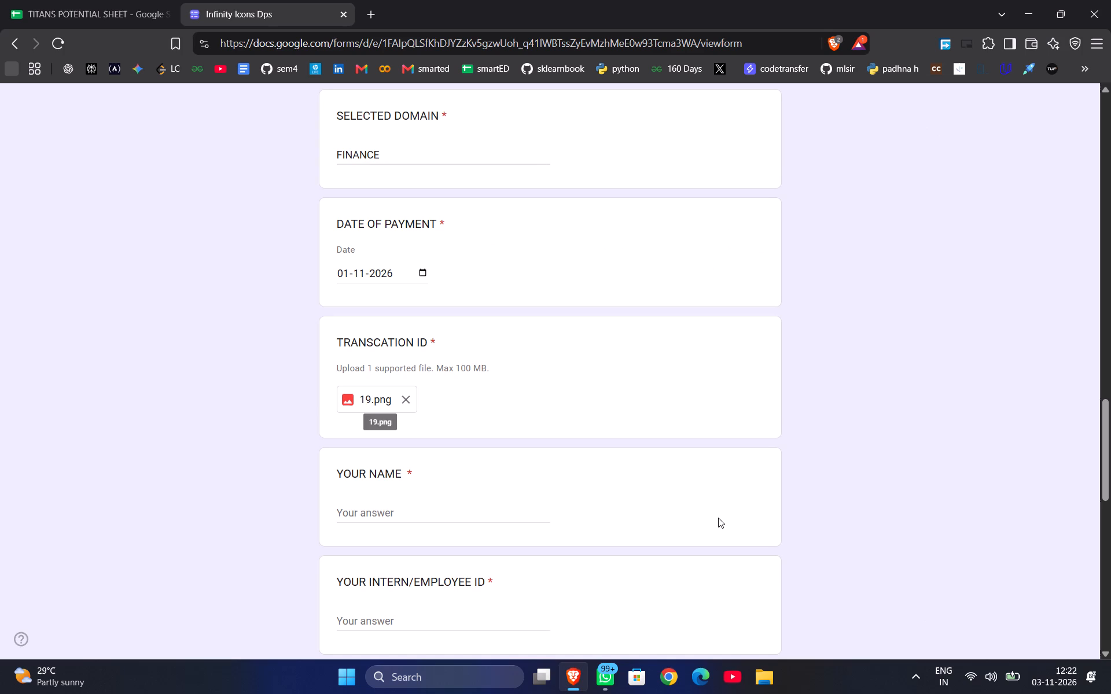
Fill in the YOUR NAME field with the submitter's full name using the saved autofill suggestion.
click(425, 511)
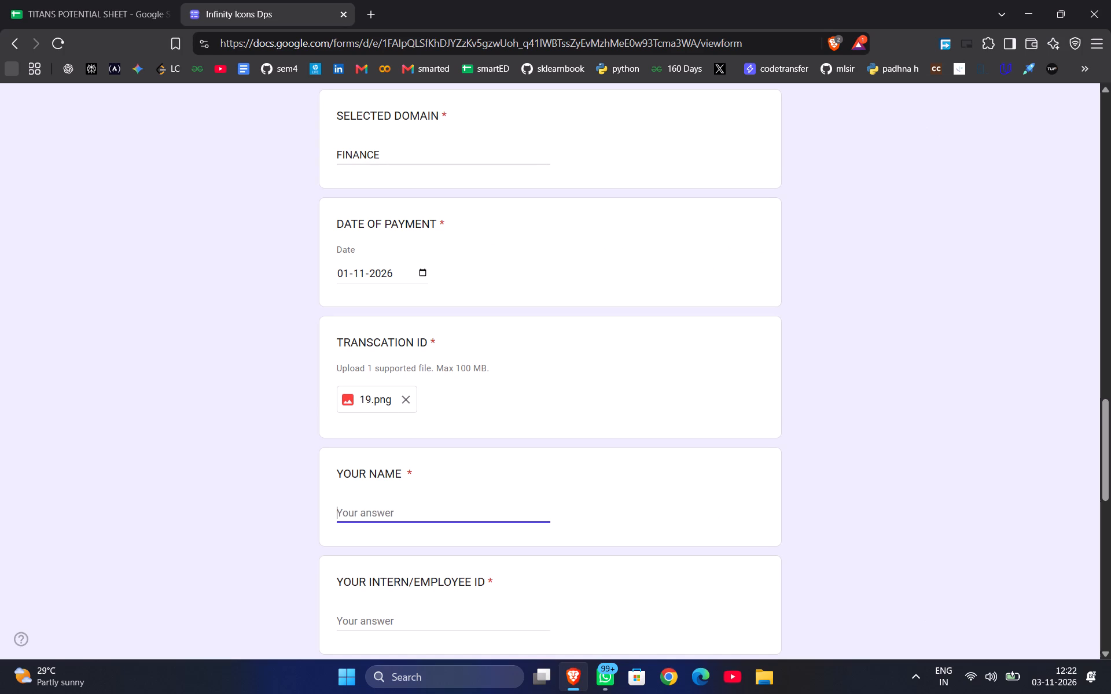
text(Prer)
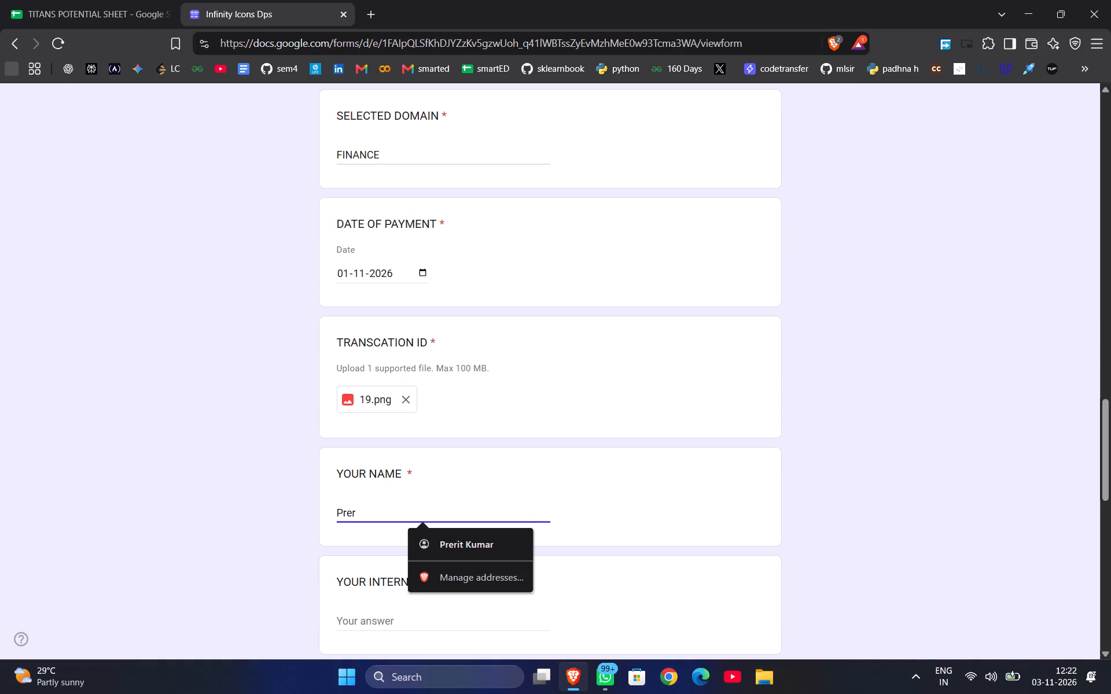
key(space)
key(Down)
key(Return)
key(Tab)
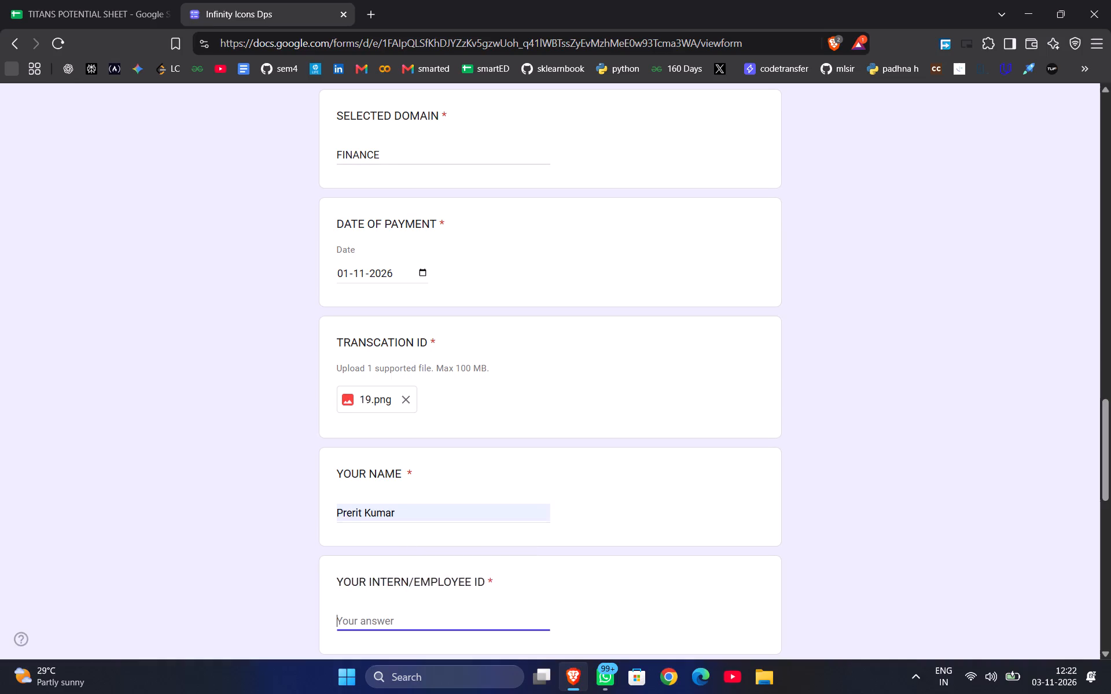
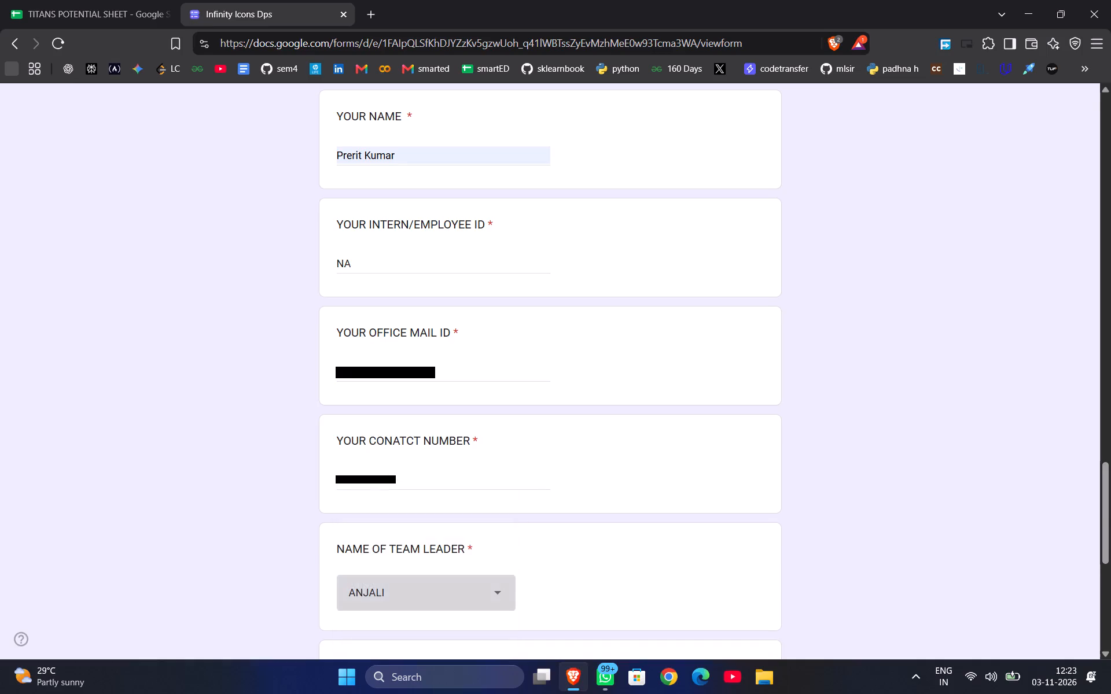
Select SELF as the source of the payment.
key(Tab)
key(Down)
key(Down)
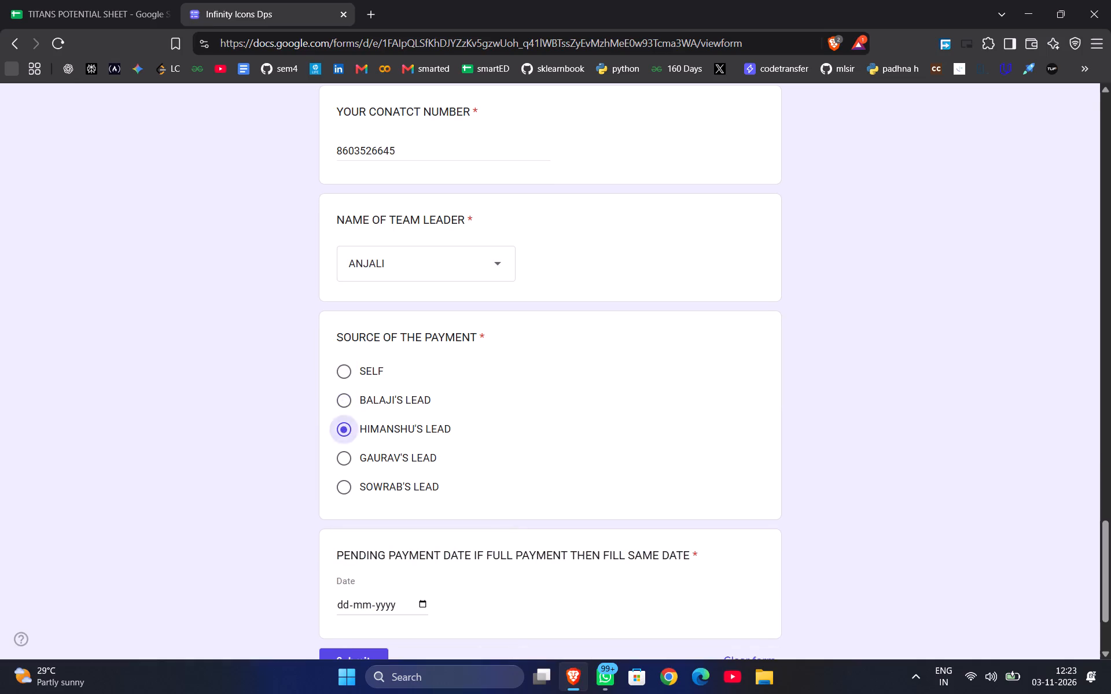
key(Up)
key(Up)
key(space)
text(q)
Set the pending payment date to 01-11-2026 and submit the payment form.
key(Tab)
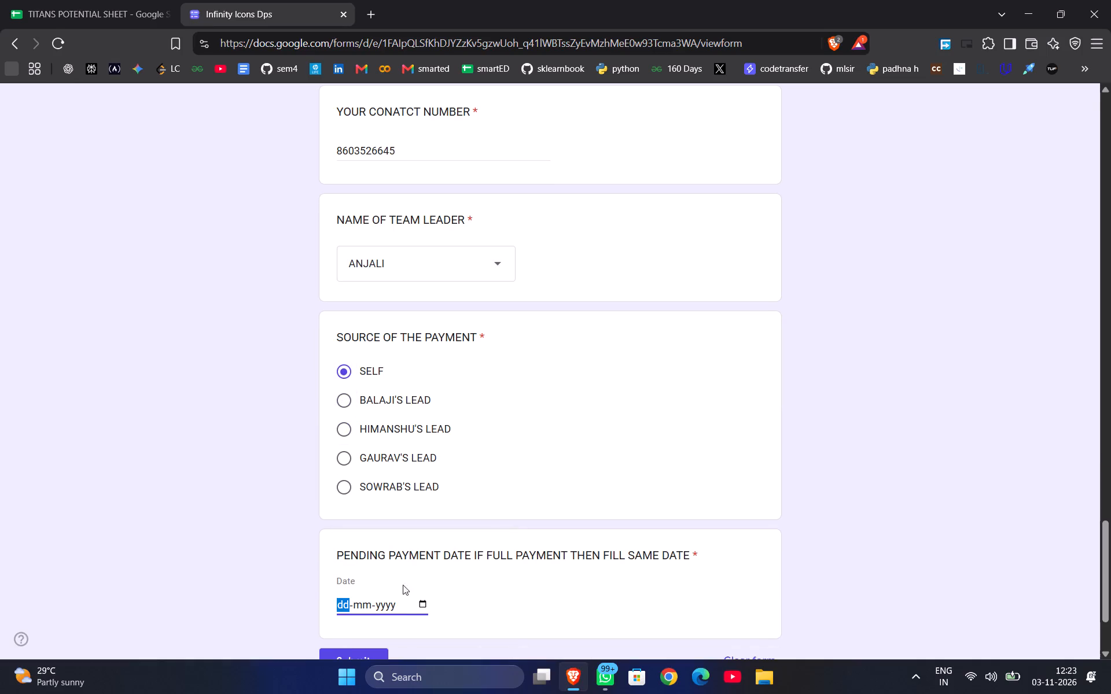
click(422, 601)
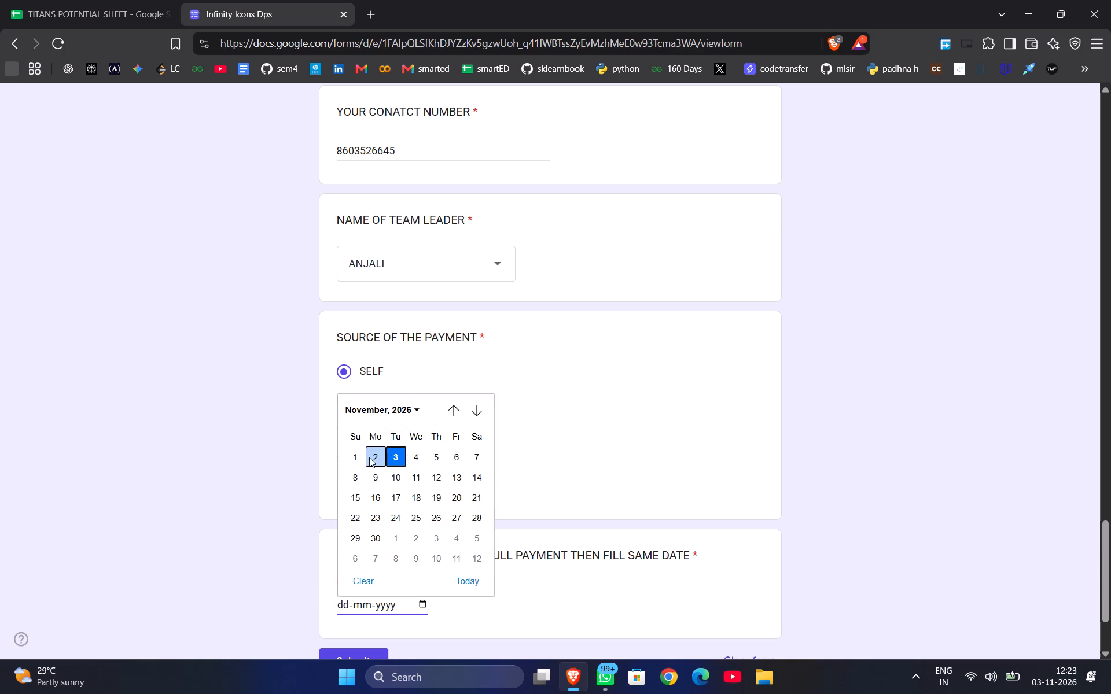
click(360, 455)
scroll(360, 455, down, 2)
click(362, 523)
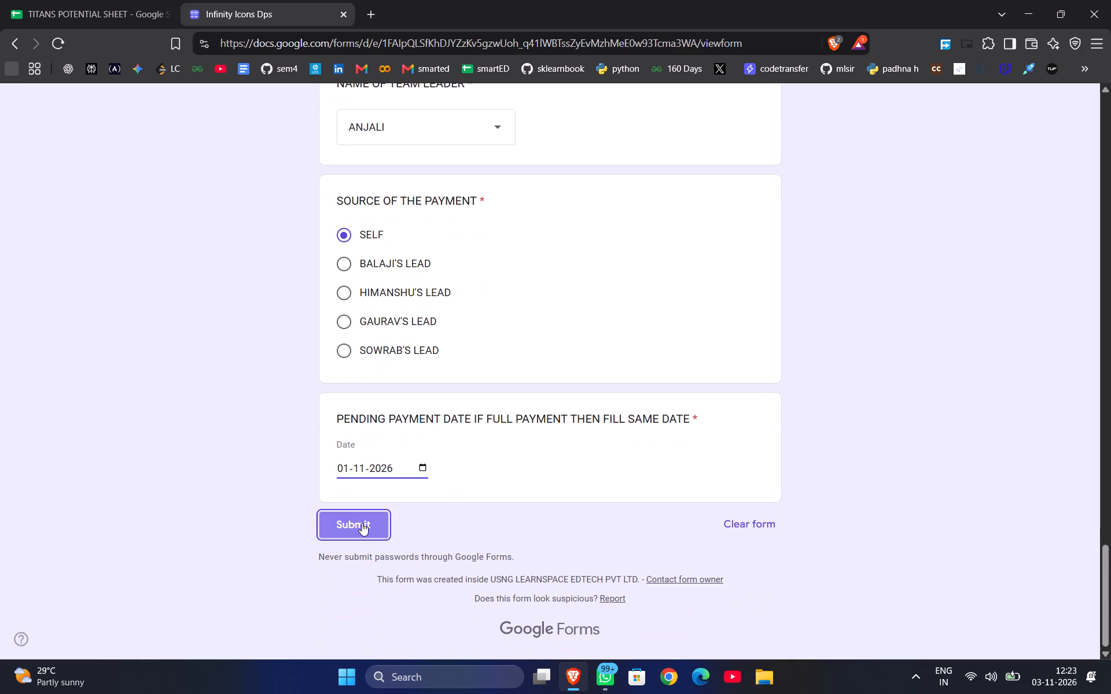
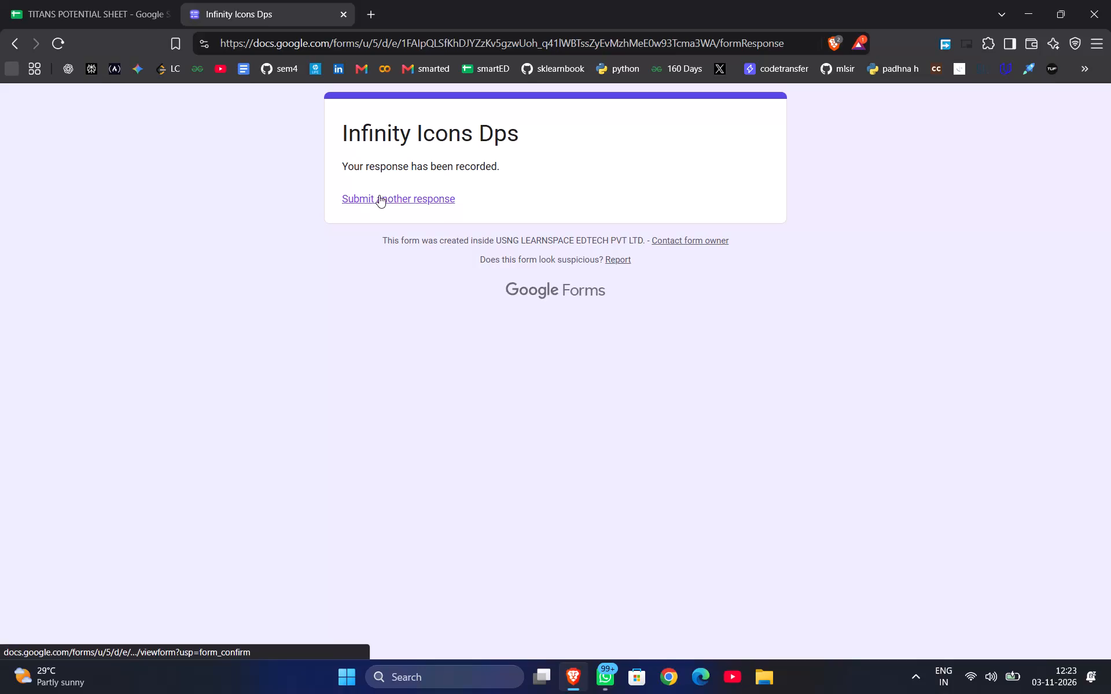
Return to TITANS POTENTIAL SHEET and select the email cell of the green-highlighted lead in row 85 of the Prerit sheet.
click(84, 0)
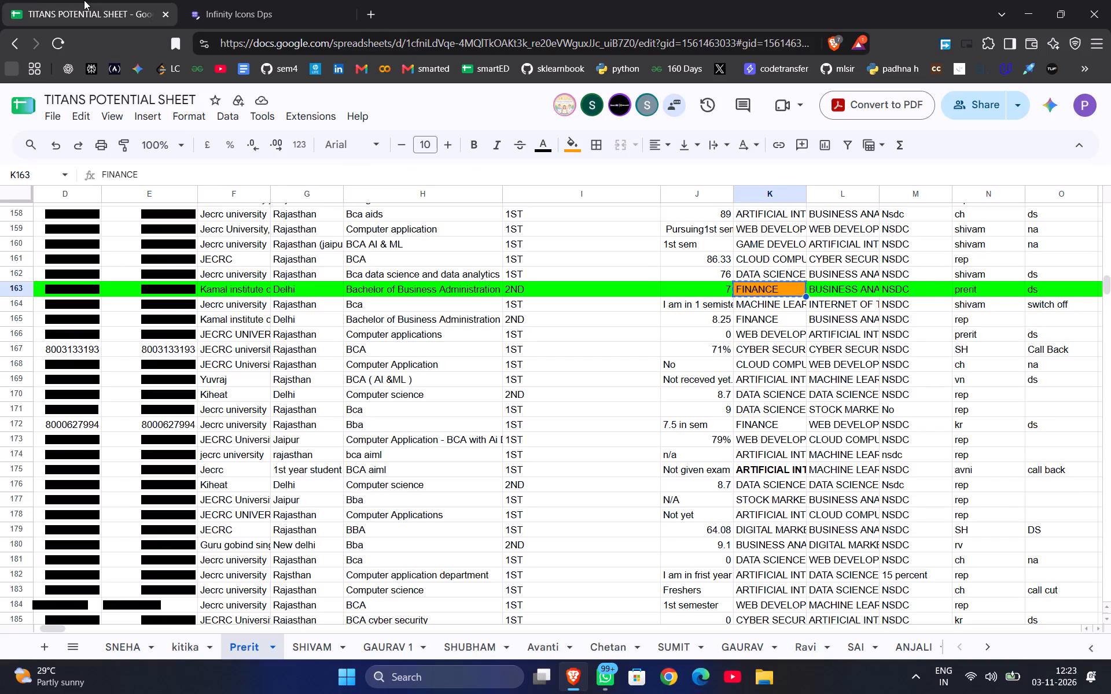
scroll(262, 370, up, 9)
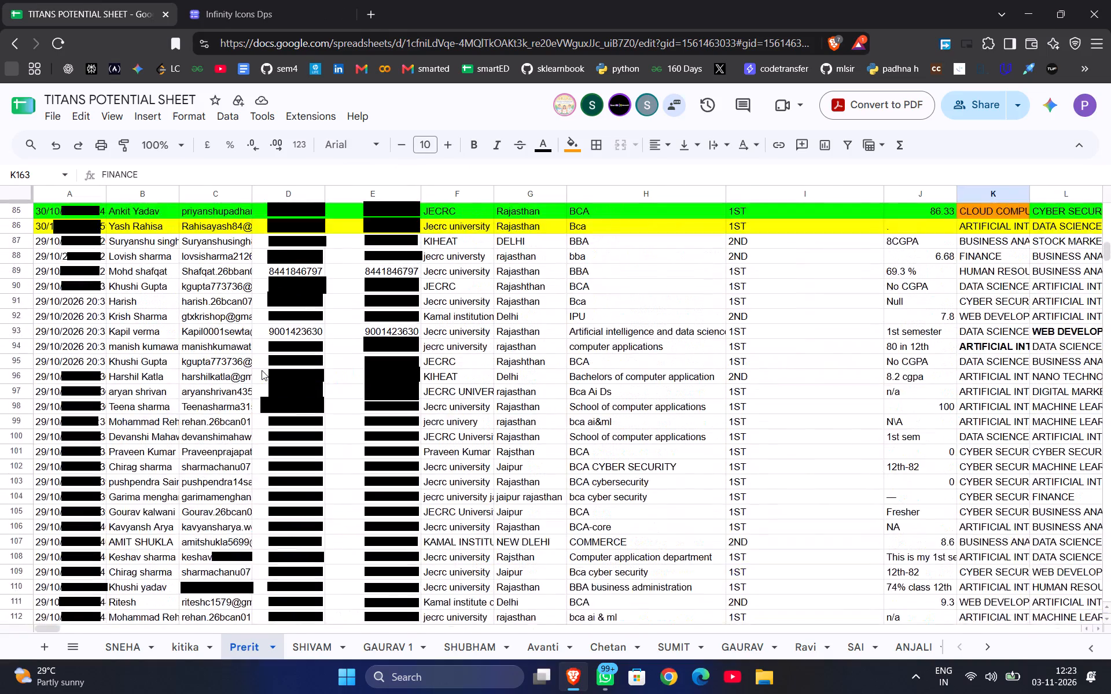
scroll(262, 370, up, 1)
click(201, 422)
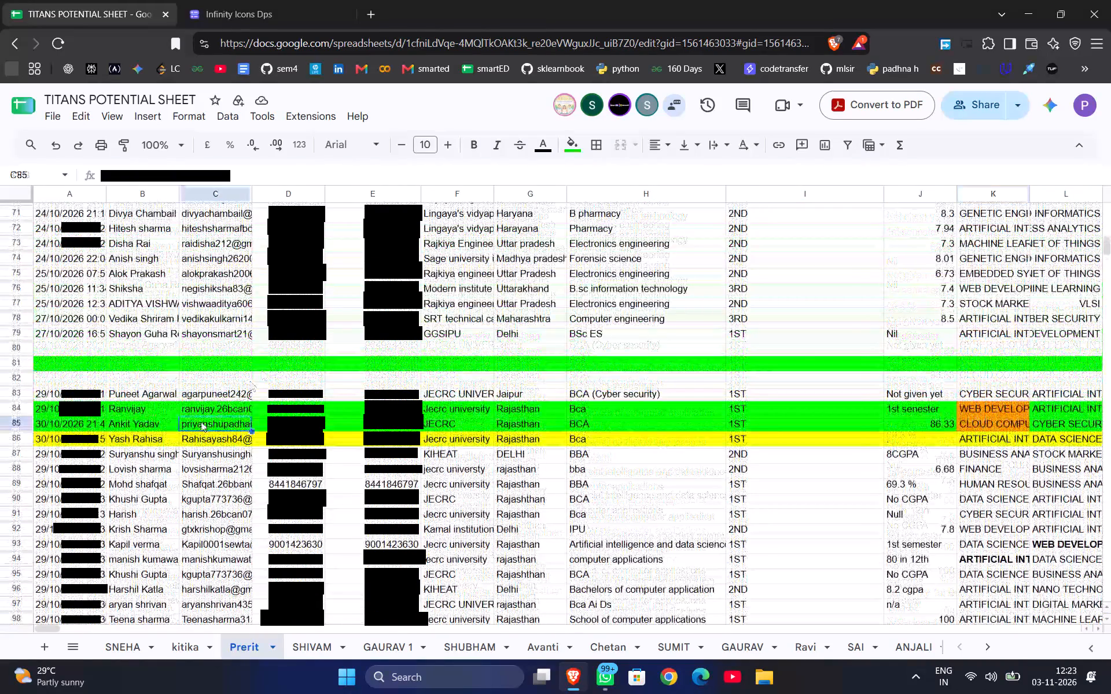
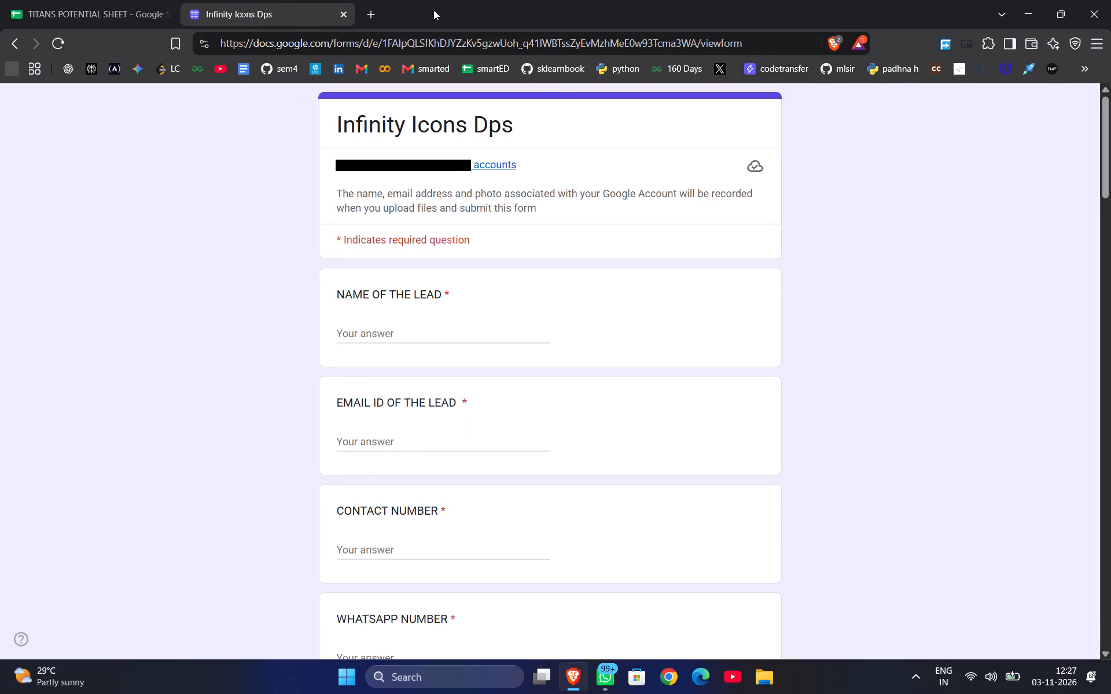
Open a new browser tab alongside the Infinity Icons Dps form.
click(366, 17)
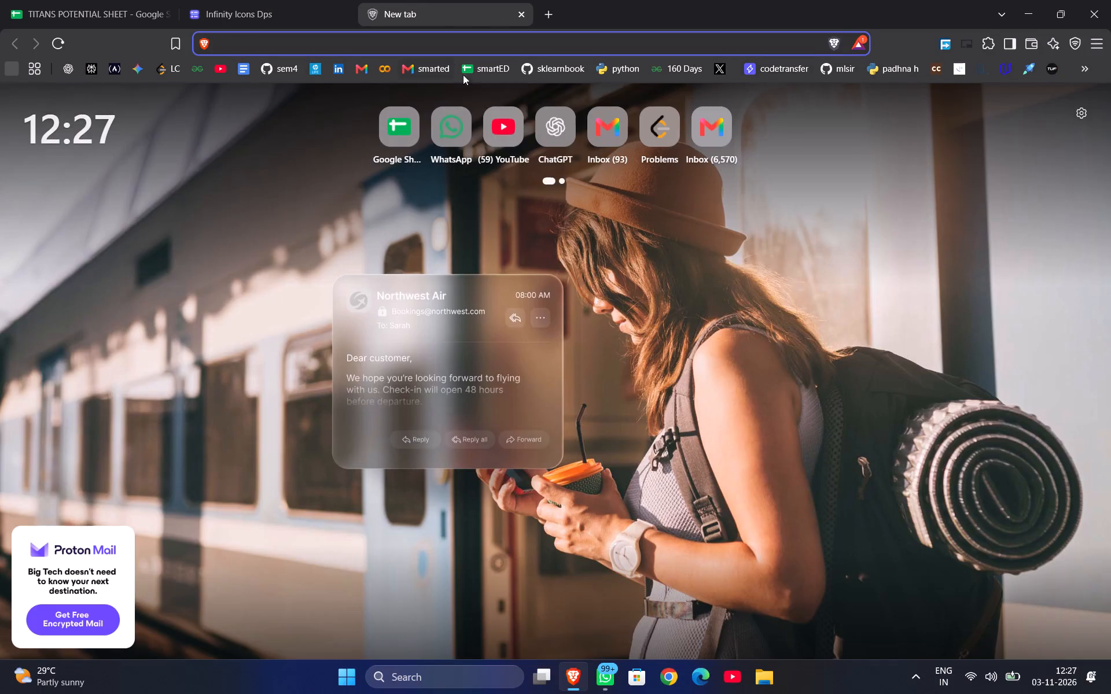
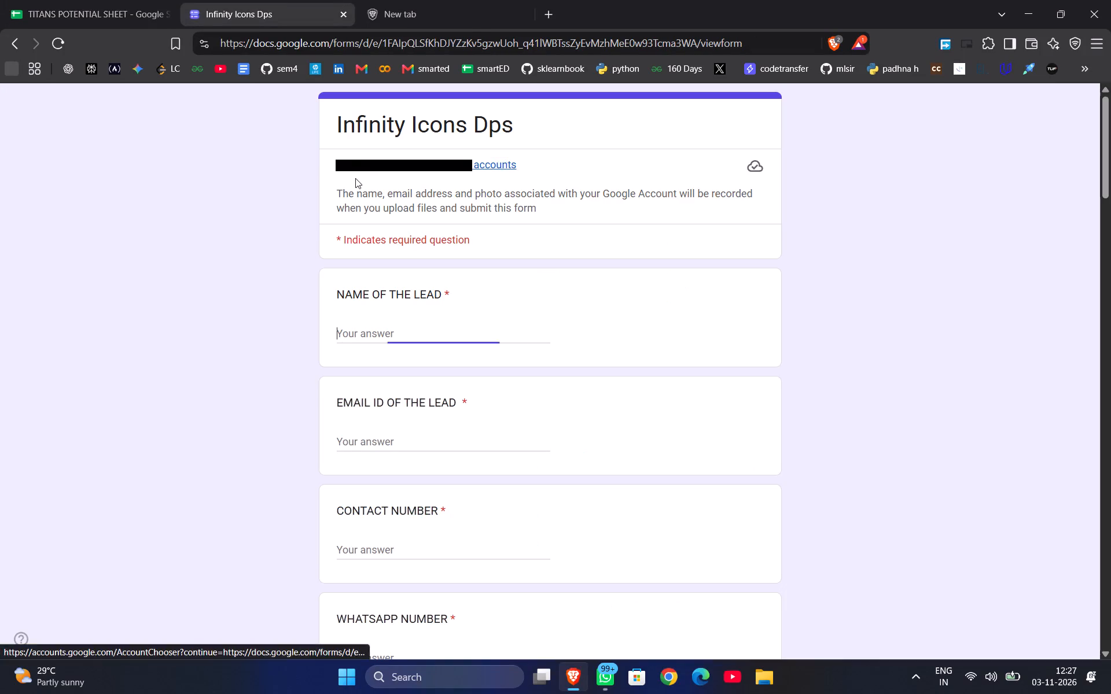
Fill NAME OF THE LEAD in the Infinity Icons Dps form with the copied name of the row 84 lead.
key(ctrl+v)
key(Tab)
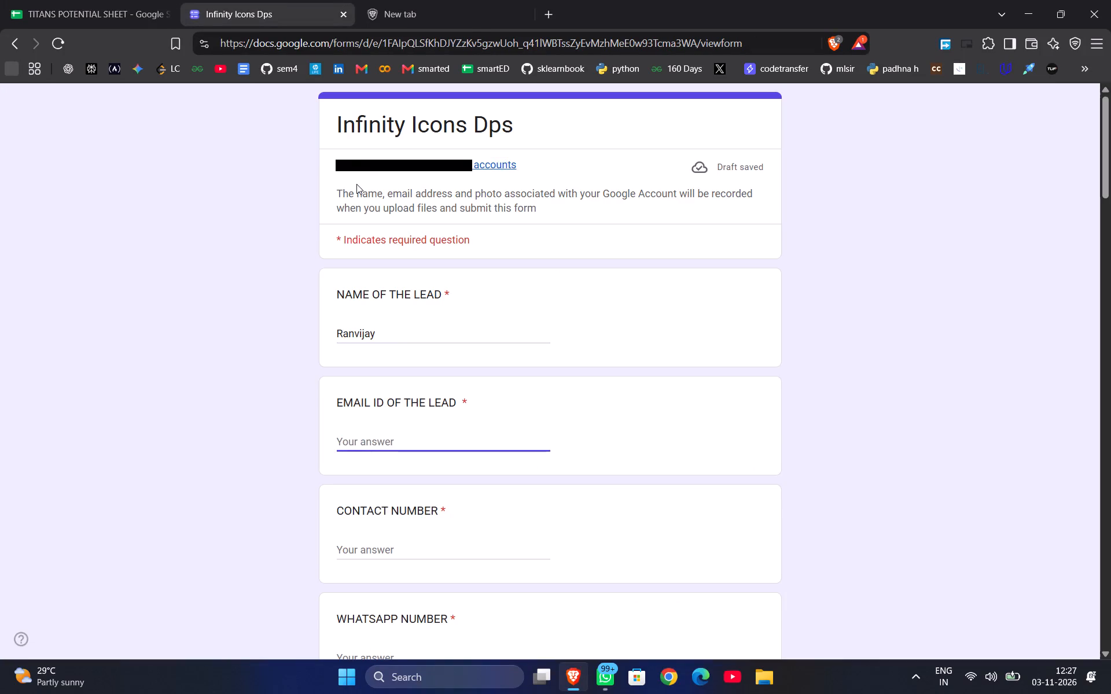
Close the blank new browser tab.
key(ctrl+Tab)
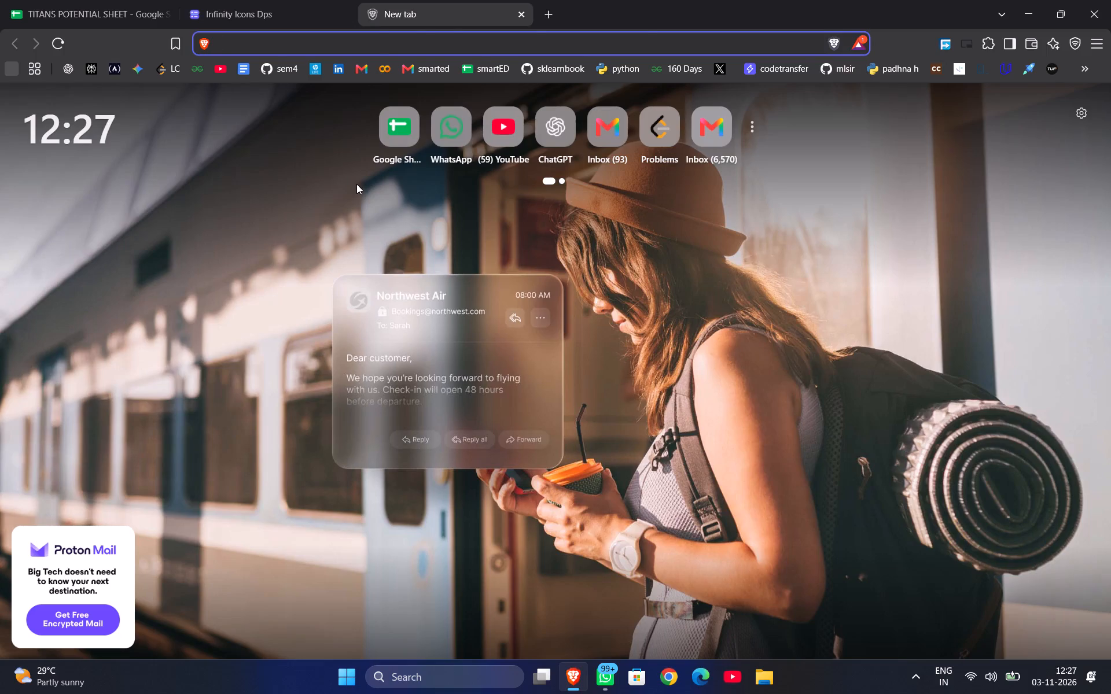
key(ctrl+w)
Copy the row 84 lead's email from TITANS POTENTIAL SHEET into the form's EMAIL ID OF THE LEAD field.
key(Tab)
key(ctrl+Tab)
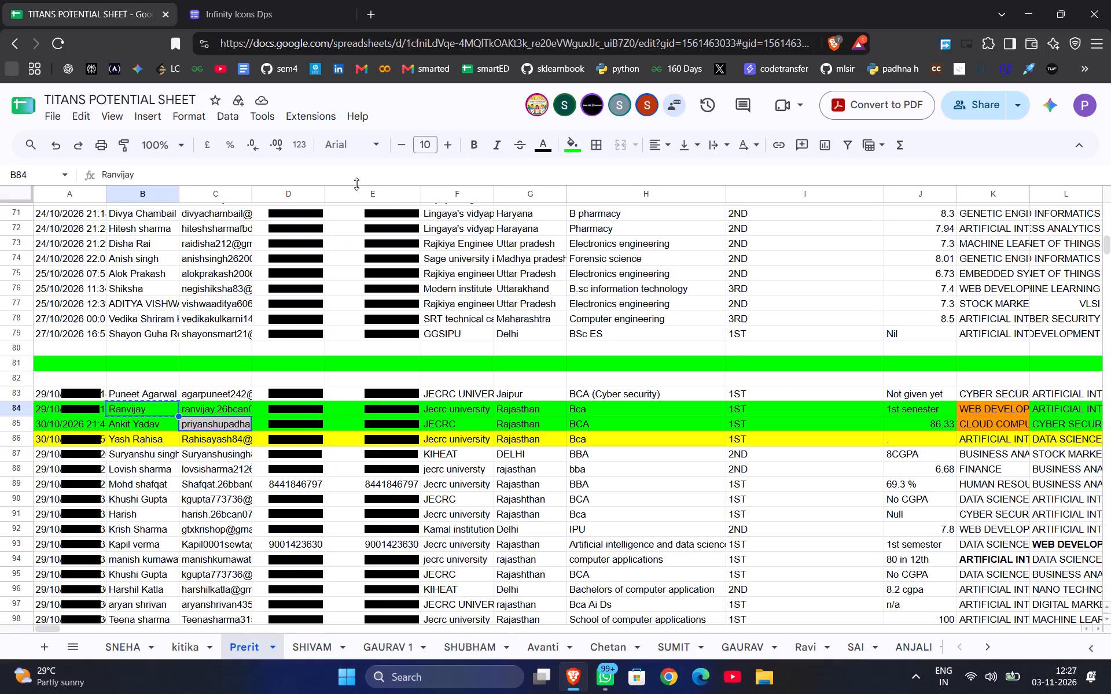
key(Tab)
key(ctrl+c)
key(ctrl+Tab)
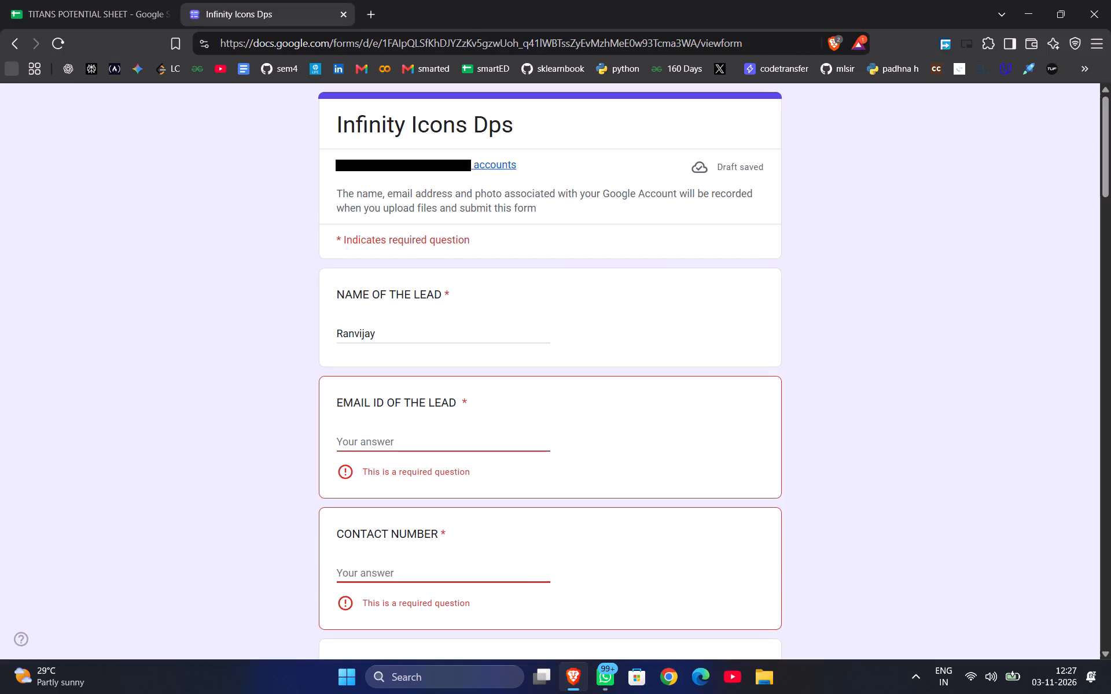
key(shift+Return)
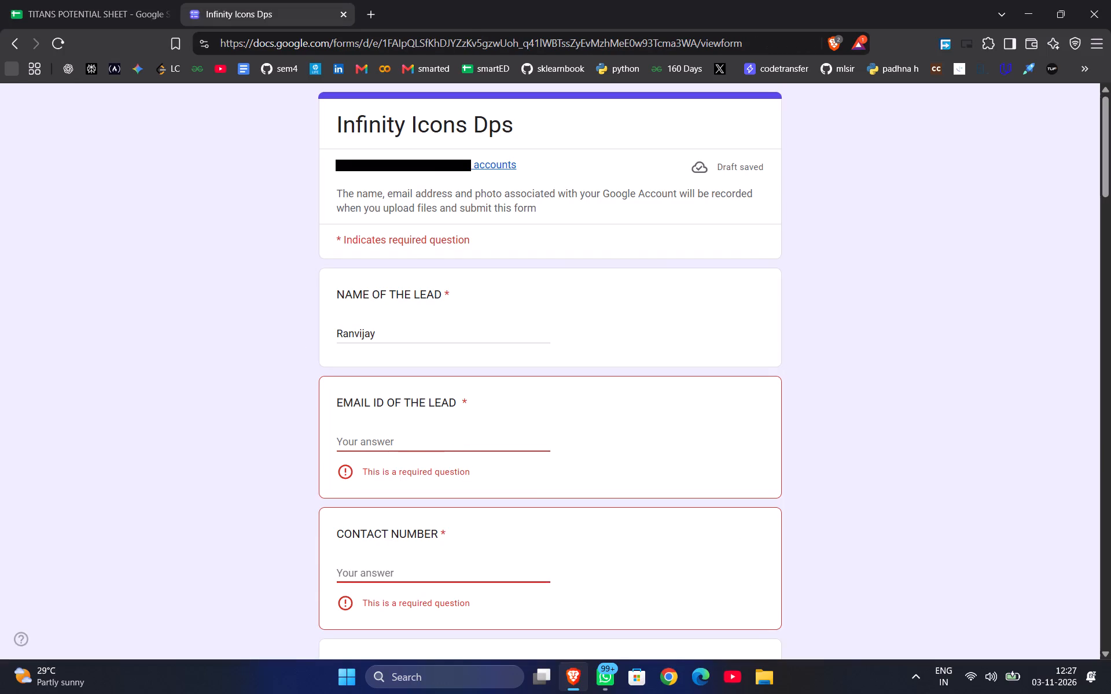
key(shift+Return)
click(386, 445)
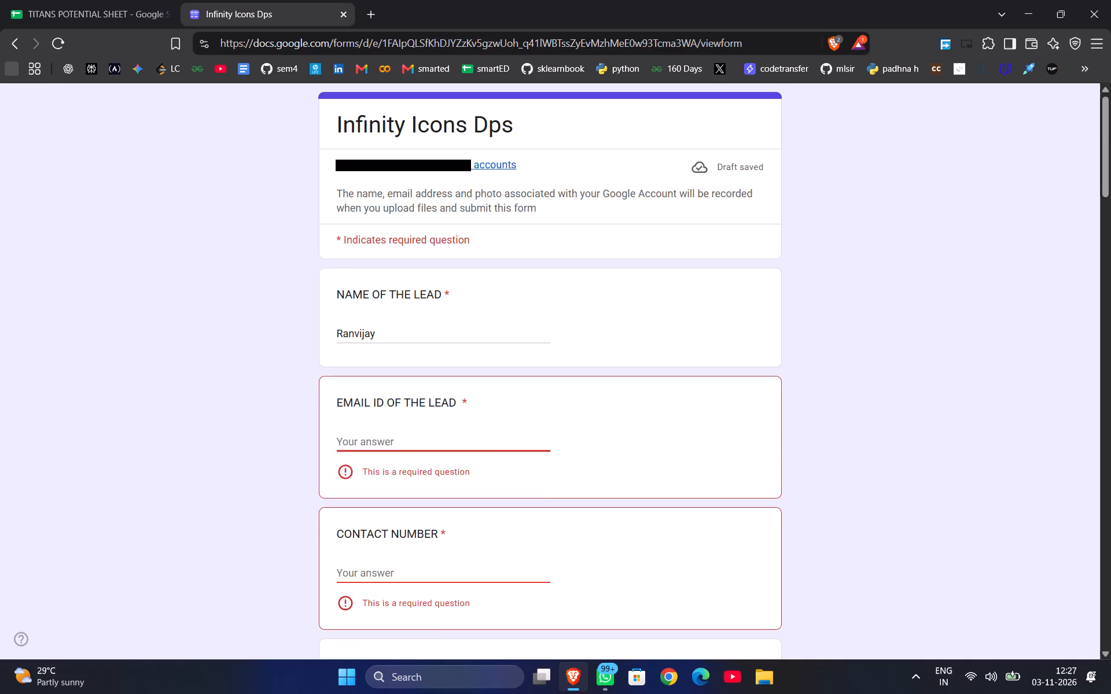
key(ctrl+v)
key(Tab)
Copy the row 84 lead's contact number from TITANS POTENTIAL SHEET for the form's CONTACT NUMBER field.
key(ctrl+Tab)
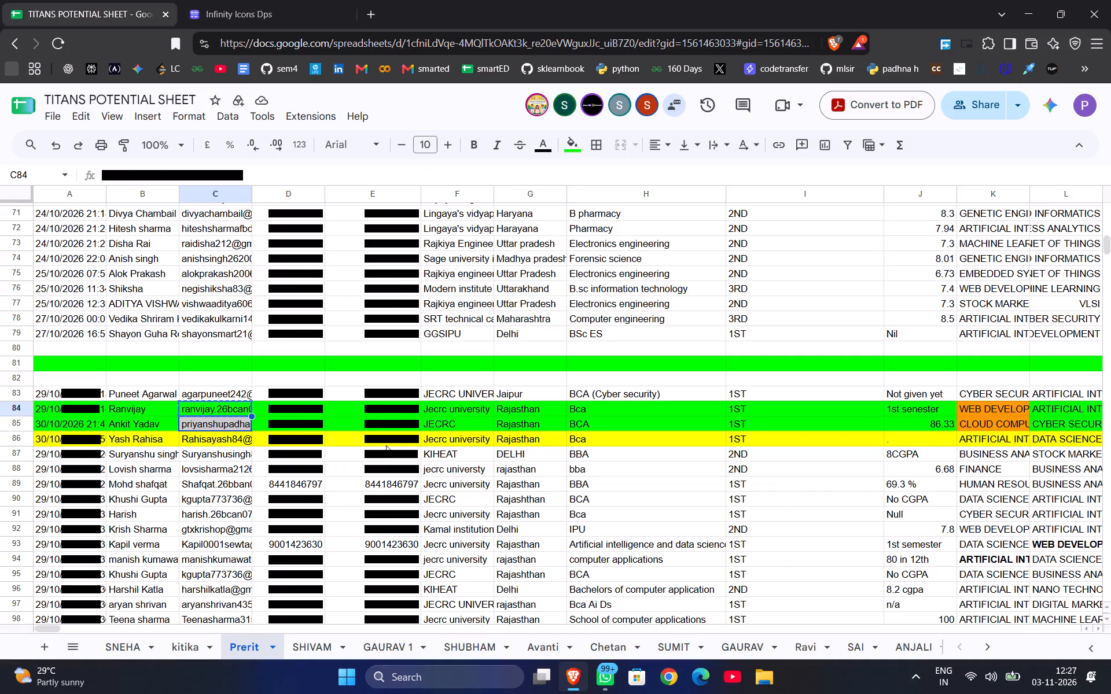
key(Tab)
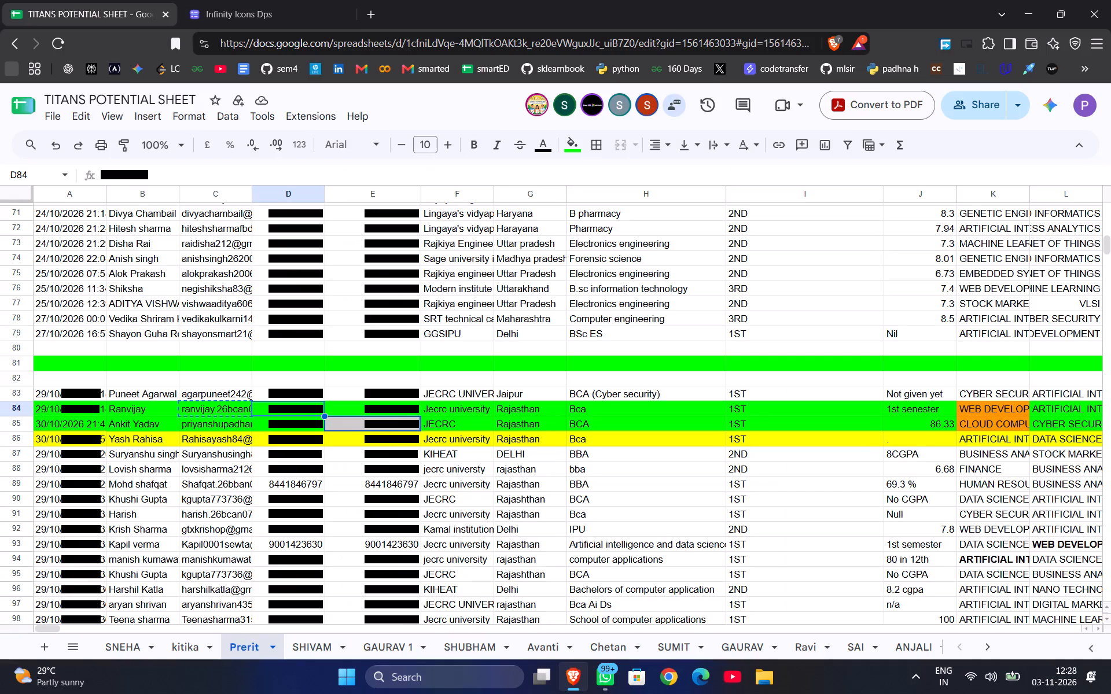
Copy the row 84 lead's contact number from column D of the Prerit sheet.
key(ctrl+c)
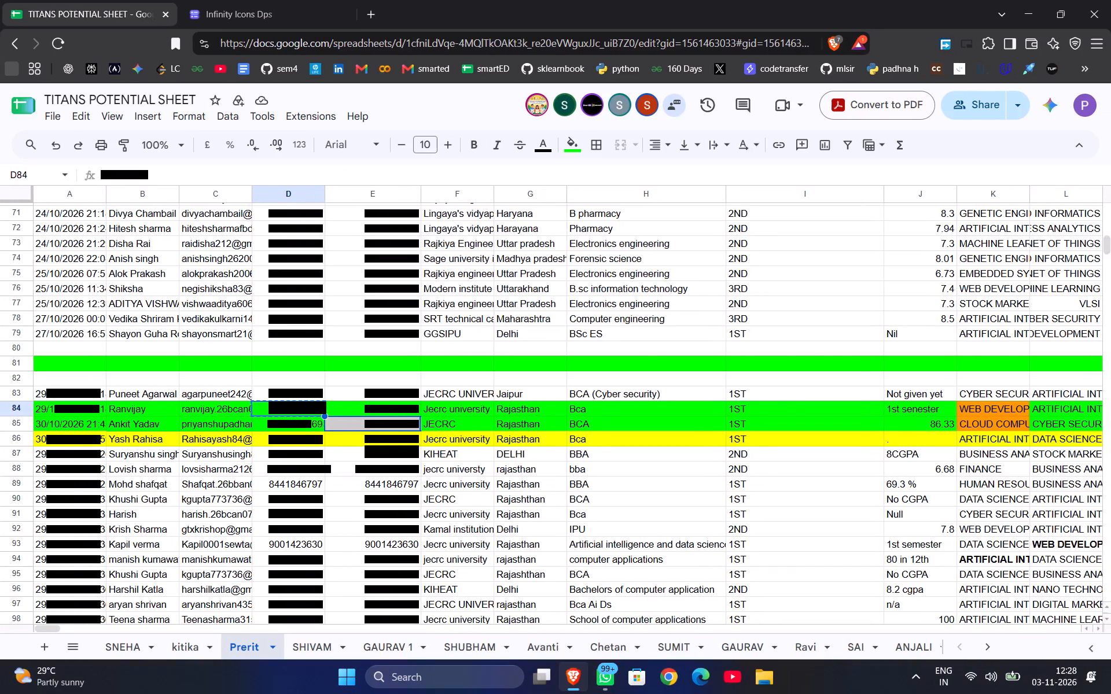
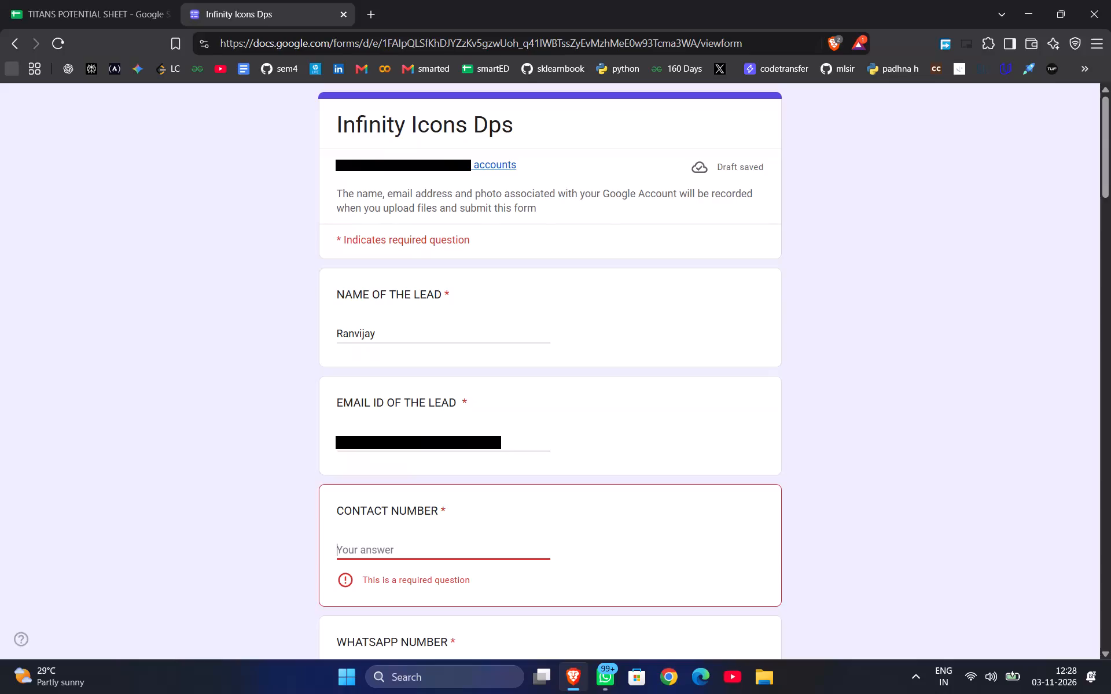
Fill both the CONTACT NUMBER and WHATSAPP NUMBER fields with the copied contact number of the lead.
key(ctrl+v)
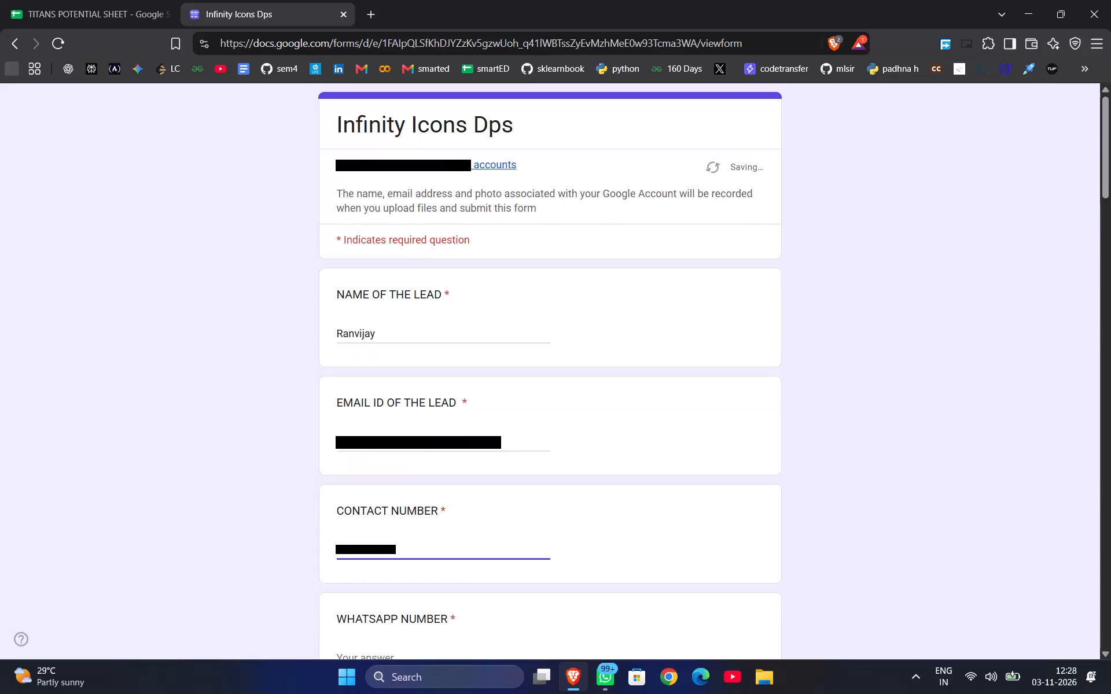
key(ctrl+Tab)
key(ctrl+Tab)
key(Tab)
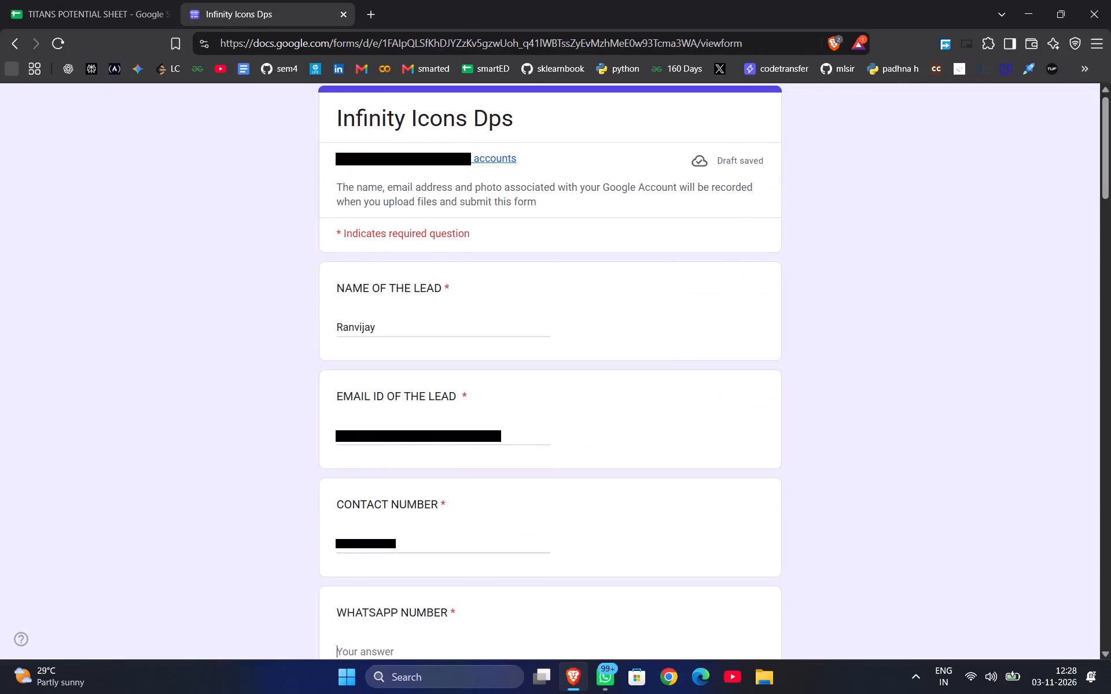
key(ctrl+v)
Copy the row 84 lead's college, Jecrc university, from TITANS POTENTIAL SHEET into the form's COLLEGE NAME field.
key(Tab)
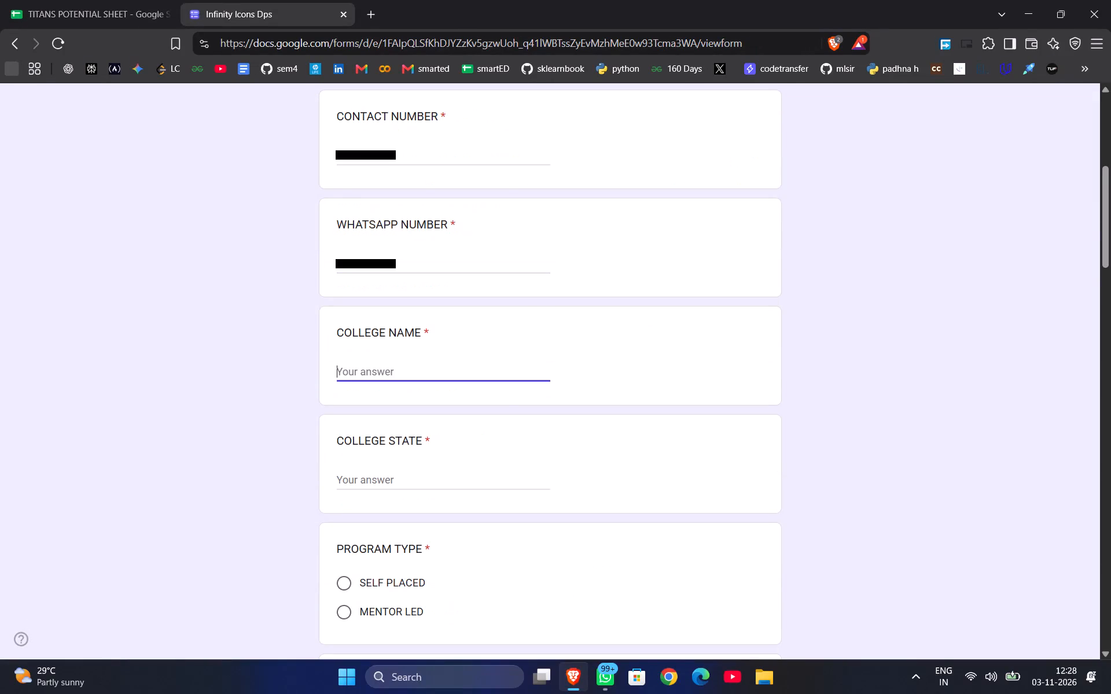
key(ctrl+Tab)
key(Tab)
key(Tab)
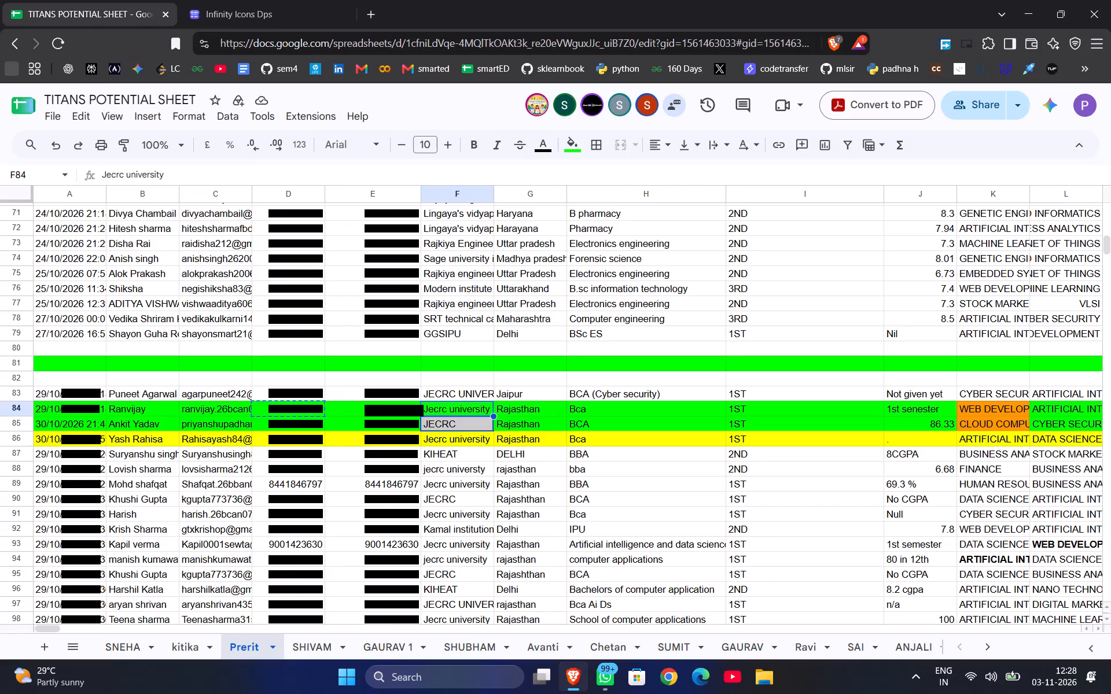
key(ctrl+c)
key(ctrl+Tab)
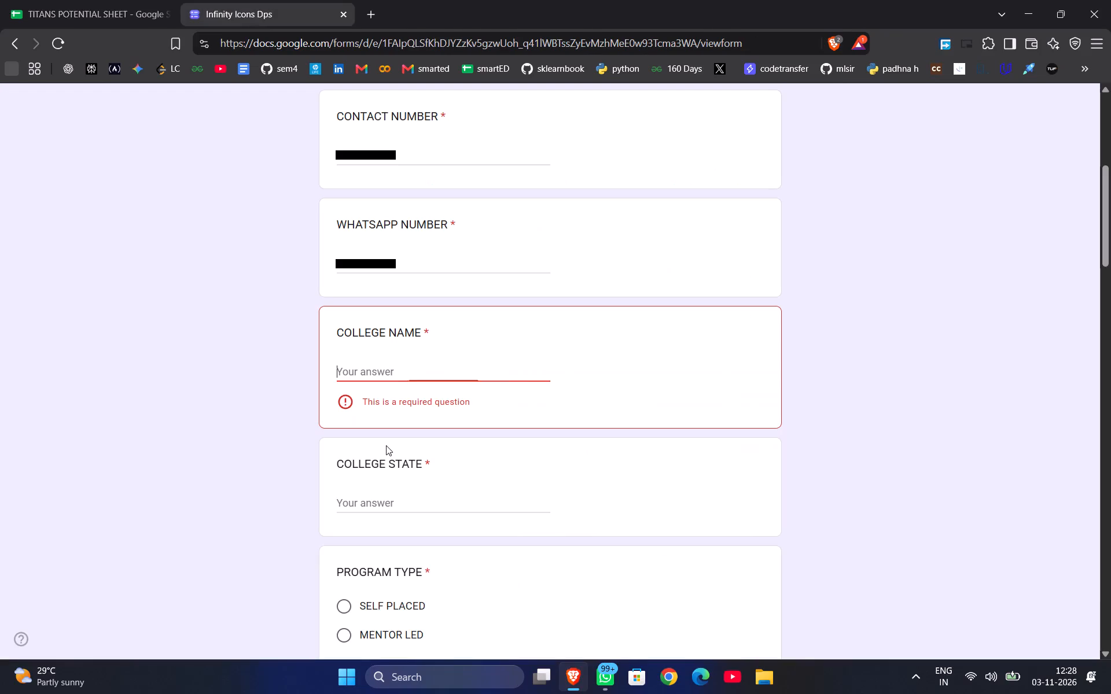
key(ctrl+v)
Copy the row 84 lead's state, Rajasthan, from TITANS POTENTIAL SHEET into the form's COLLEGE STATE field.
key(Tab)
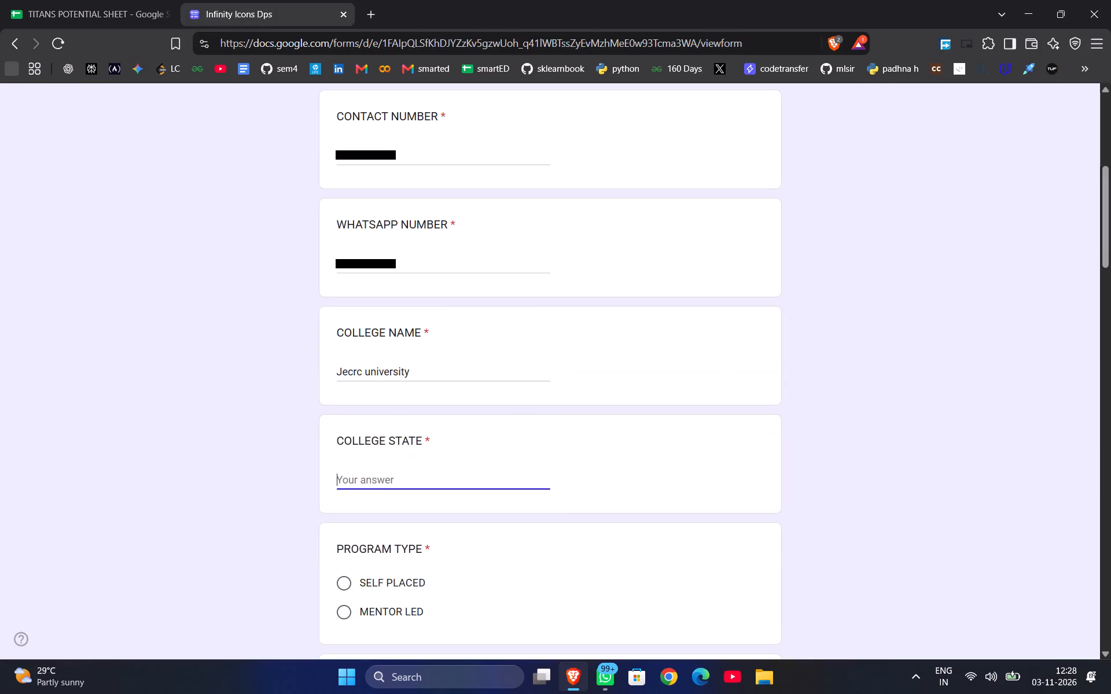
key(ctrl+Tab)
key(Tab)
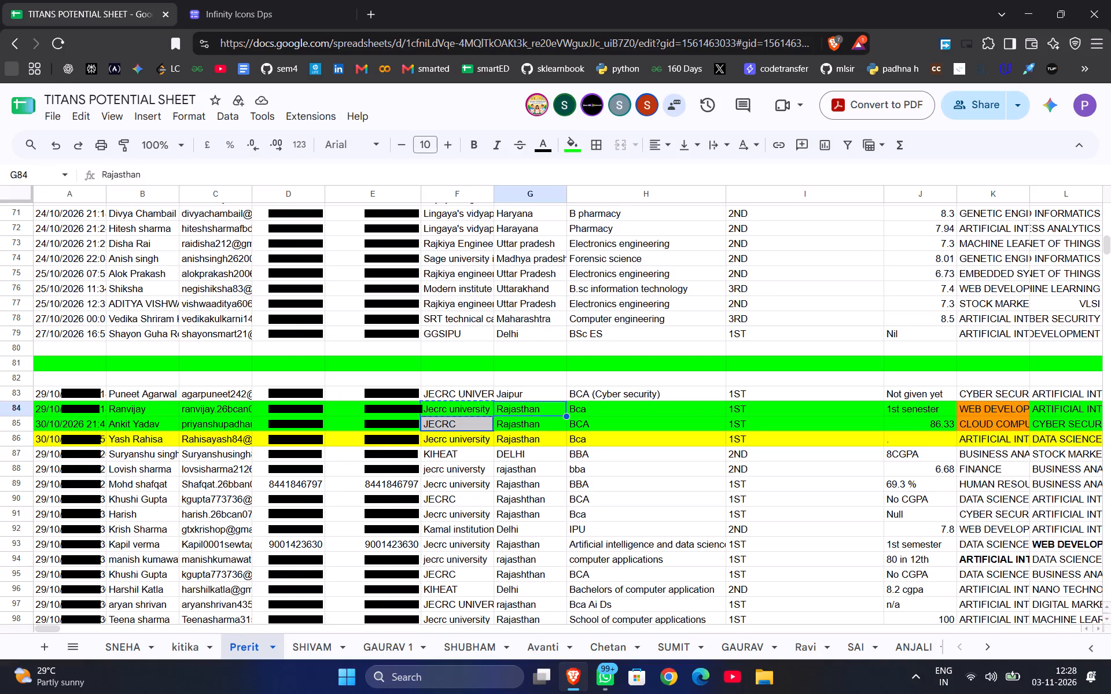
key(ctrl+c)
key(ctrl+Tab)
key(ctrl+v)
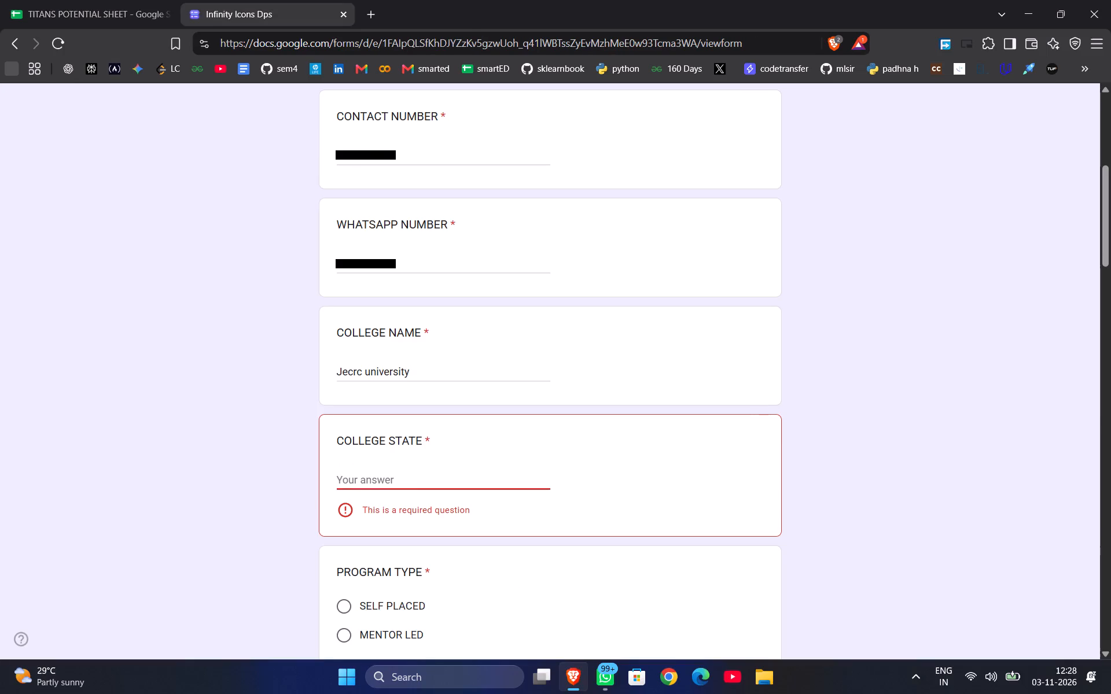
Choose SELF PLACED as the PROGRAM TYPE and 3500 as the AMOUNT PITCHED.
key(Tab)
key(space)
key(Tab)
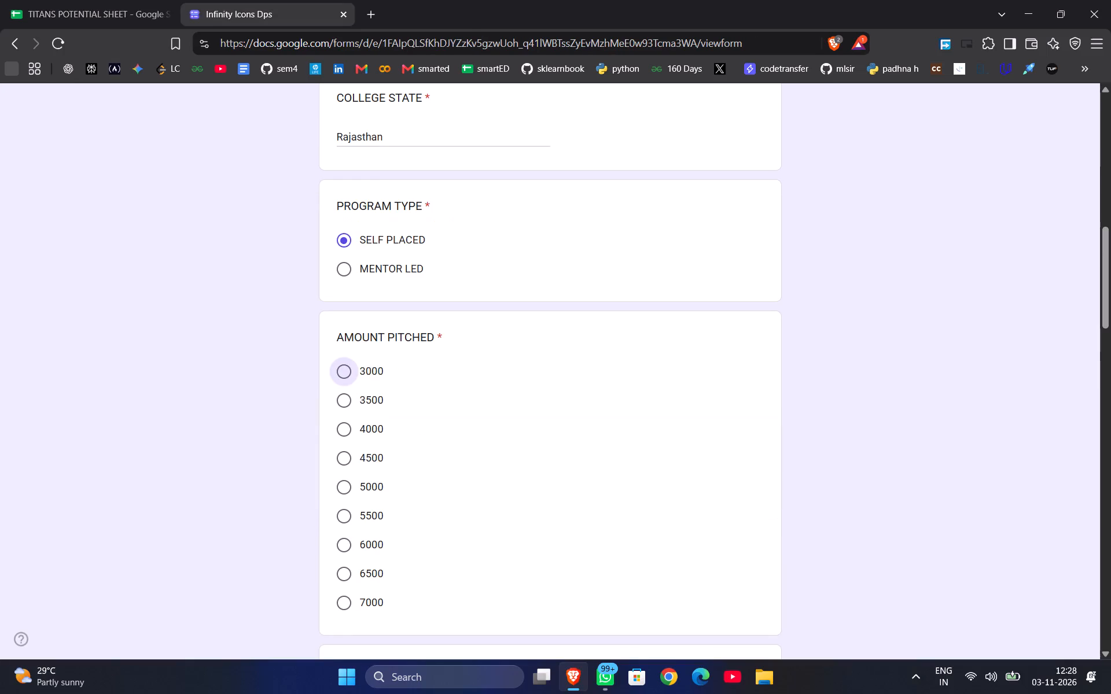
key(Down)
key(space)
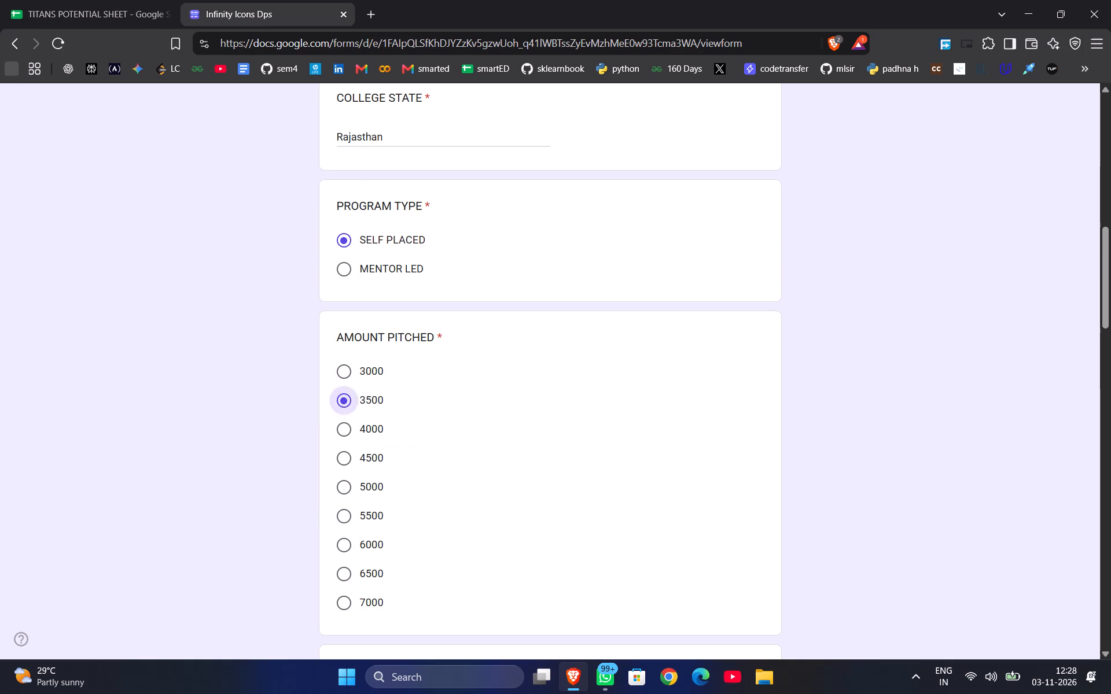
Choose 3500 as the AMOUNT PAID in the form.
key(Tab)
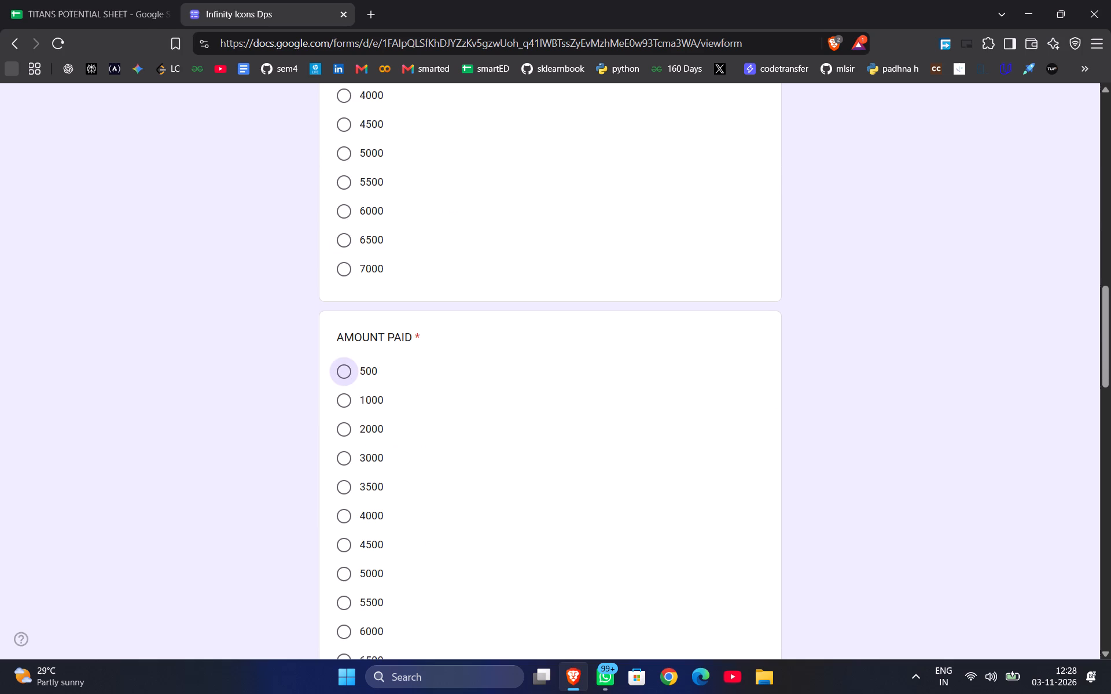
key(Down)
key(Down)
key(Down)
key(Down)
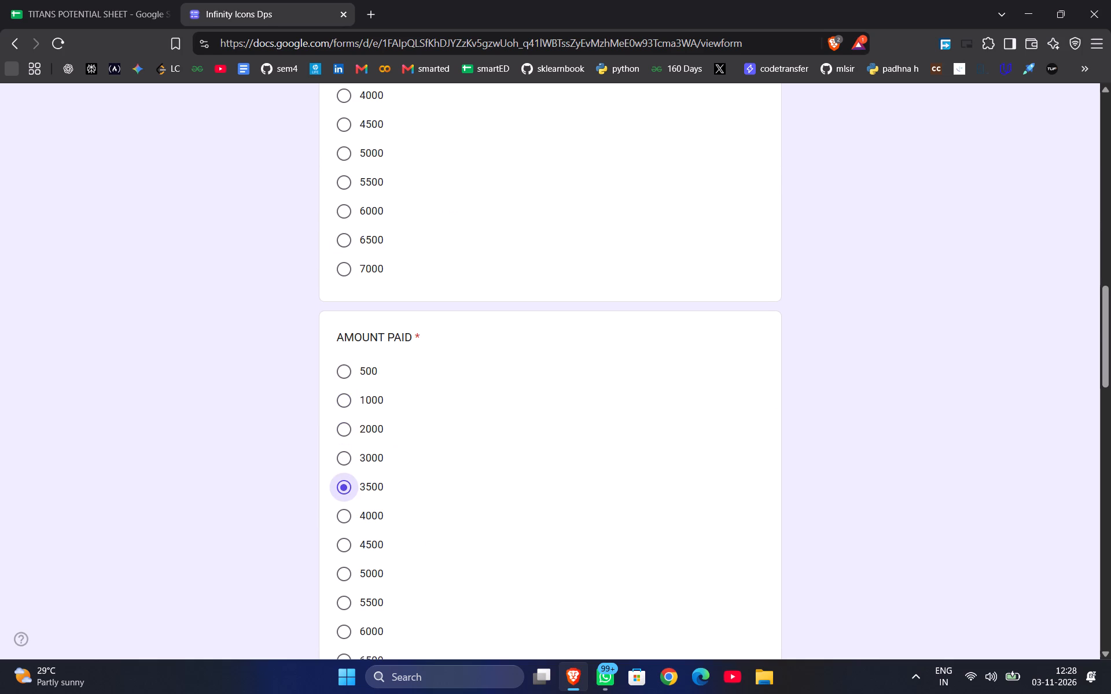
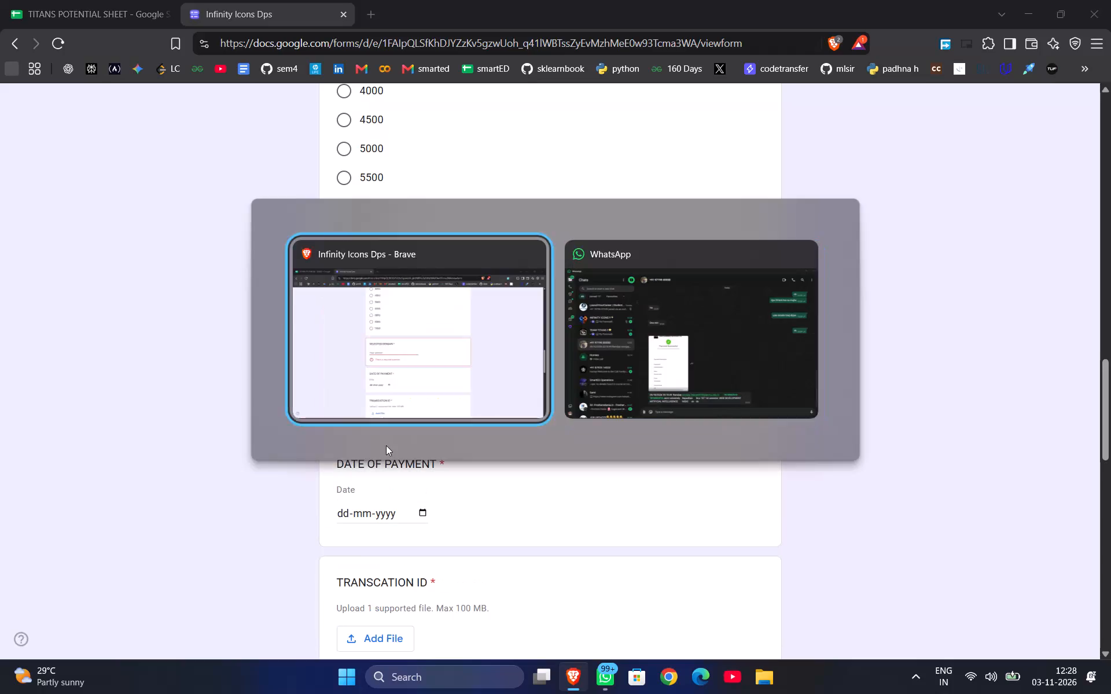
Copy the row 84 lead's domain, WEB DEVELOPMENT, from TITANS POTENTIAL SHEET into the form's SELECTED DOMAIN field.
key(ctrl+Tab)
key(Tab)
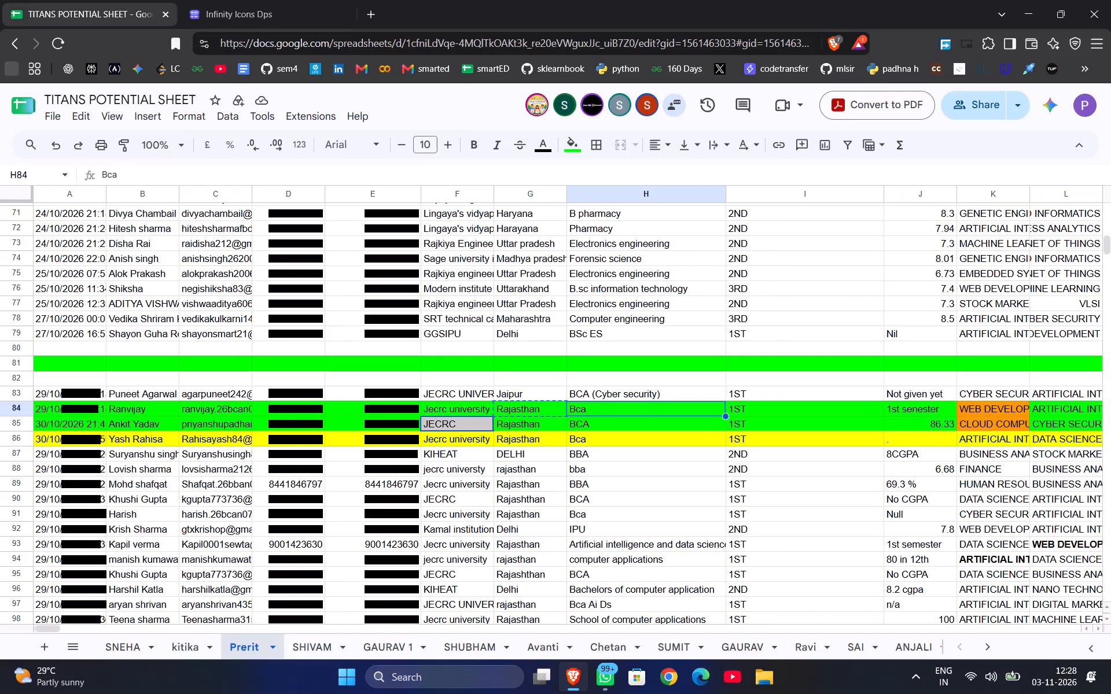
key(ctrl+c)
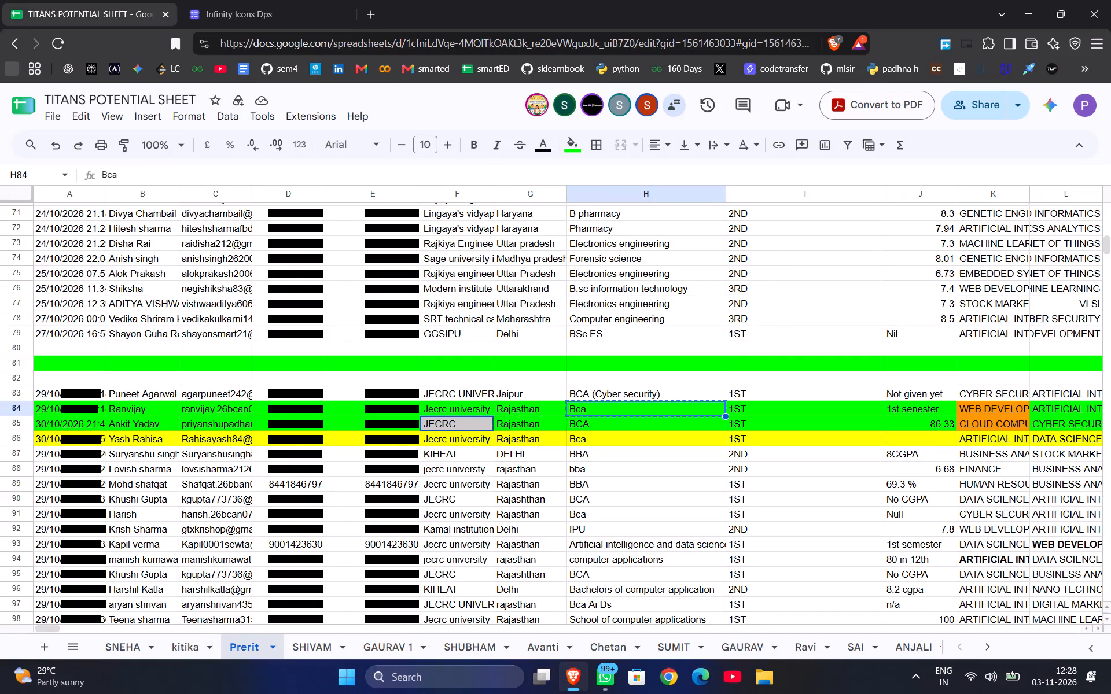
click(386, 445)
key(Tab)
key(Tab)
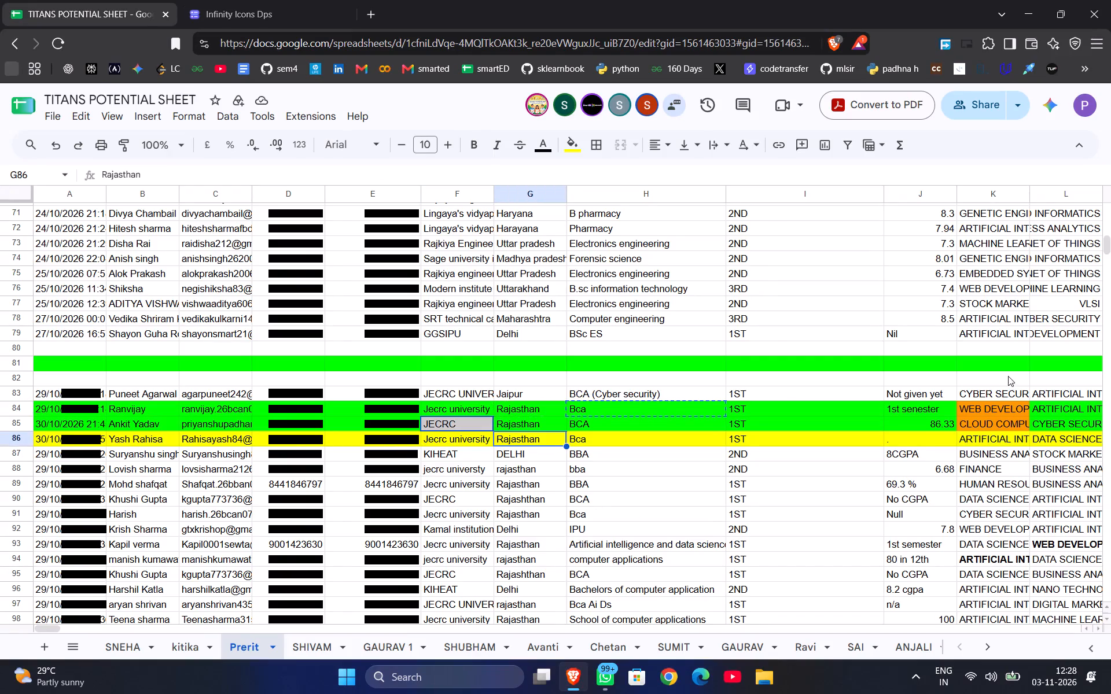
click(983, 408)
key(ctrl+c)
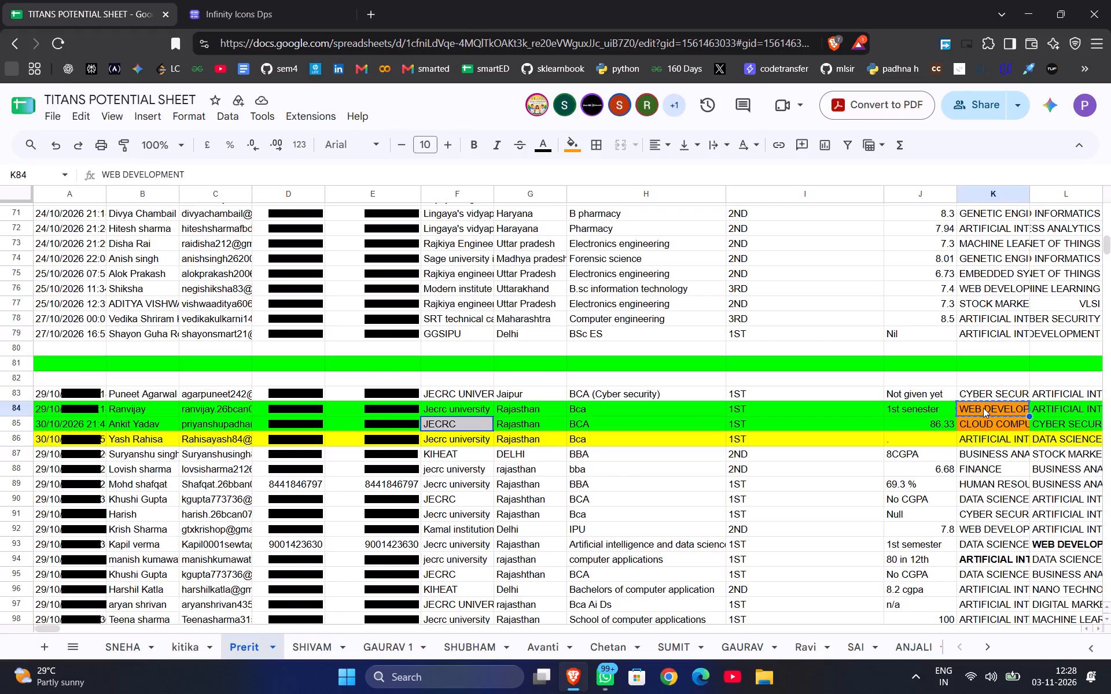
key(ctrl+Tab)
key(ctrl+v)
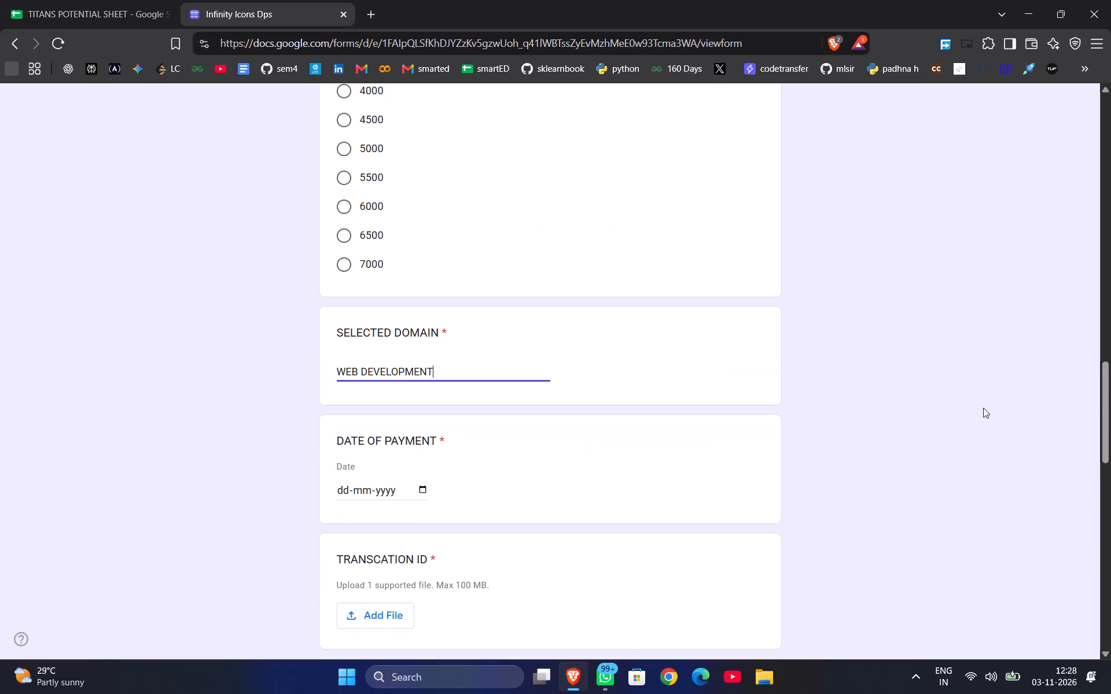
Set the form's DATE OF PAYMENT to 01-11-2026.
key(Tab)
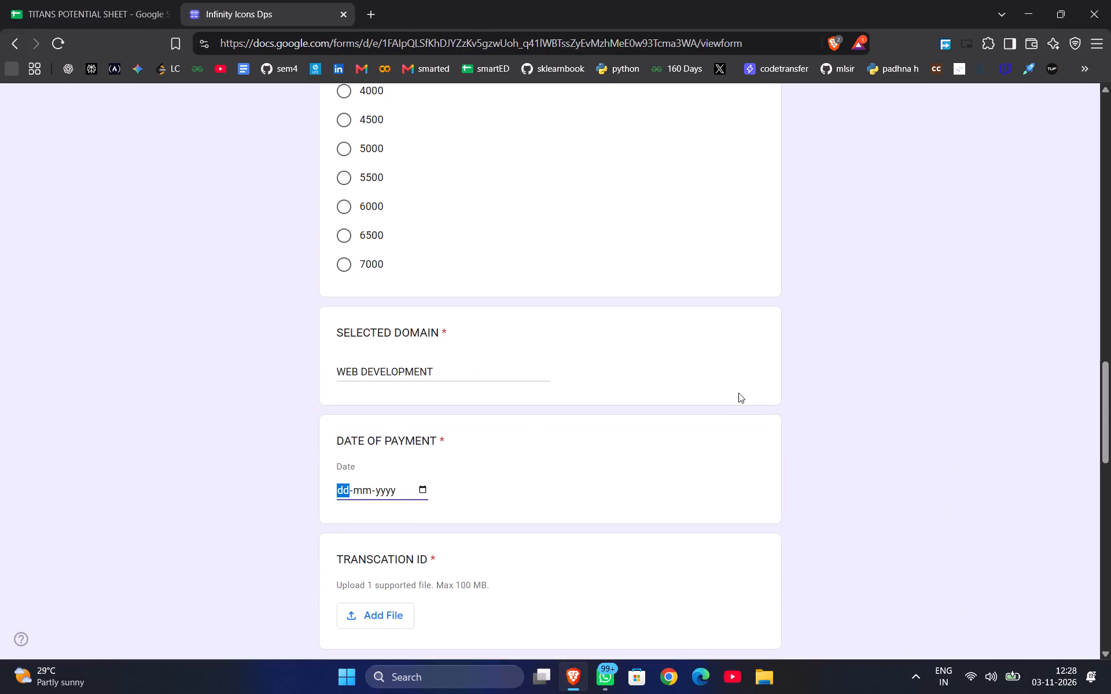
click(424, 493)
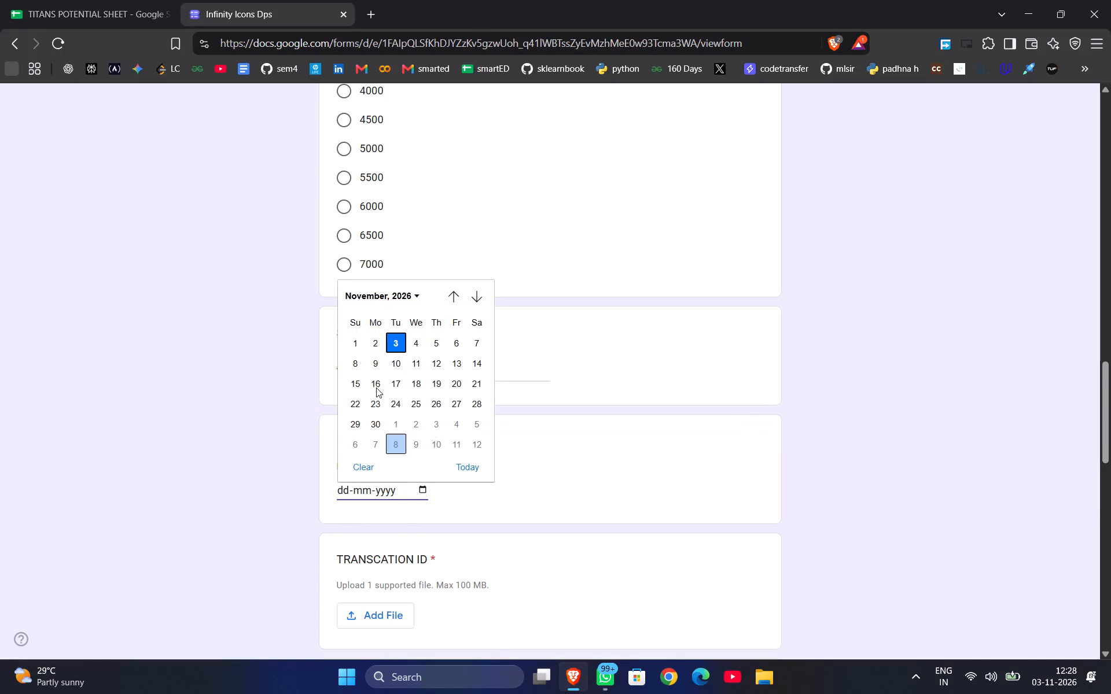
click(359, 334)
key(Tab)
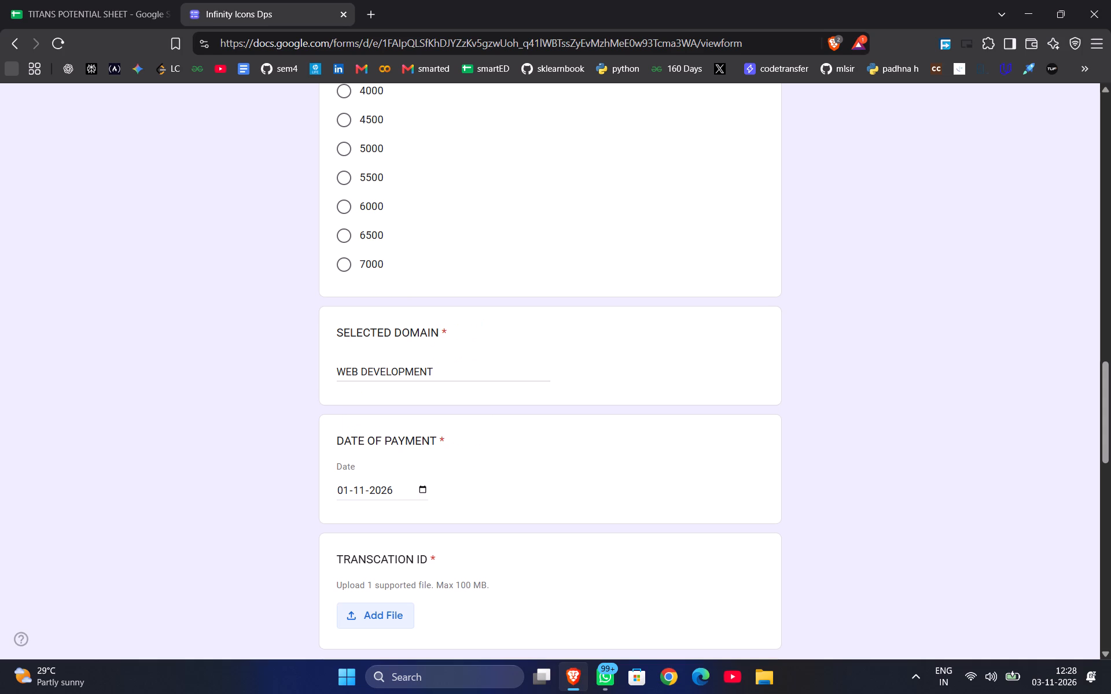
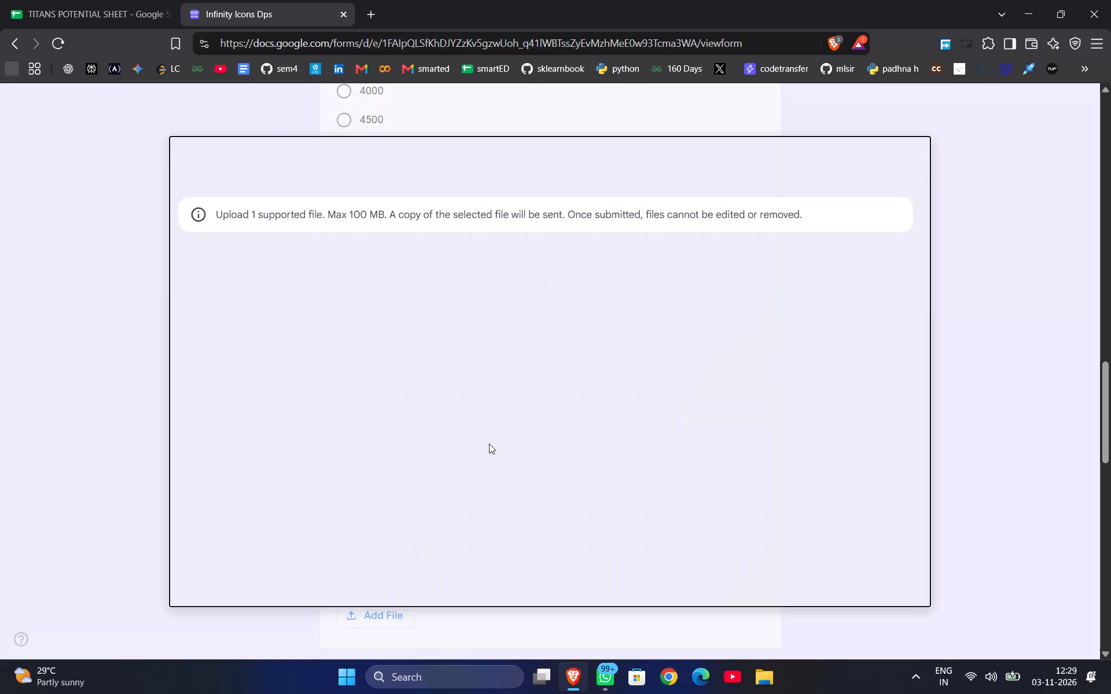
Upload the payment screenshot 19.jpeg from the oct folder to the form's file question.
click(545, 472)
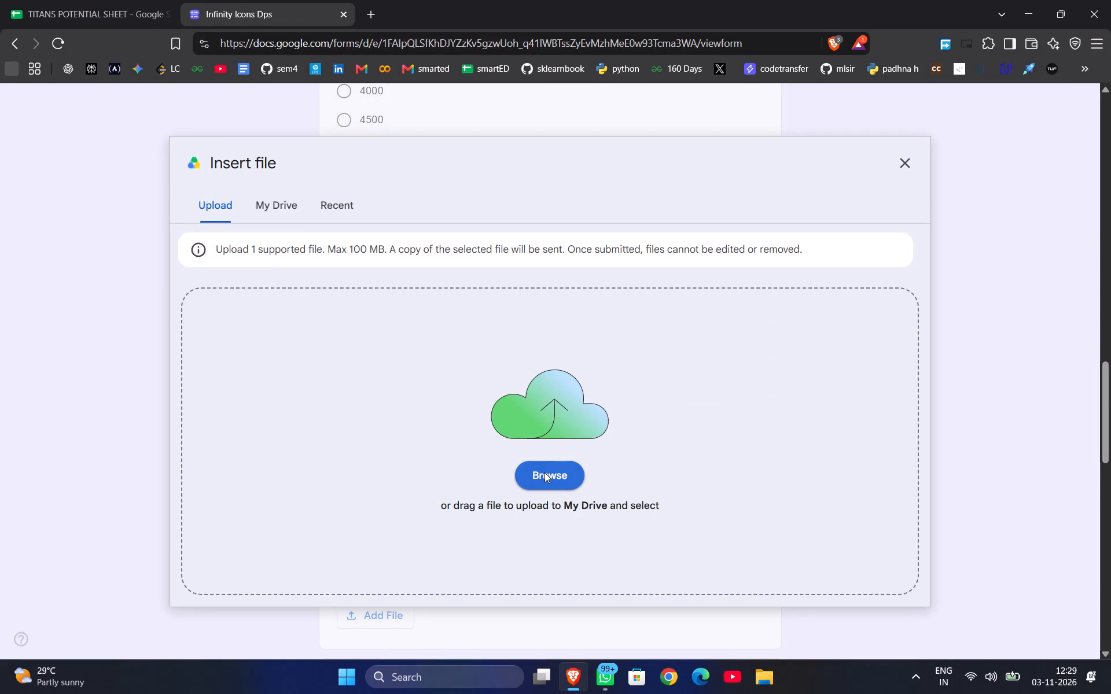
scroll(402, 351, down, 3)
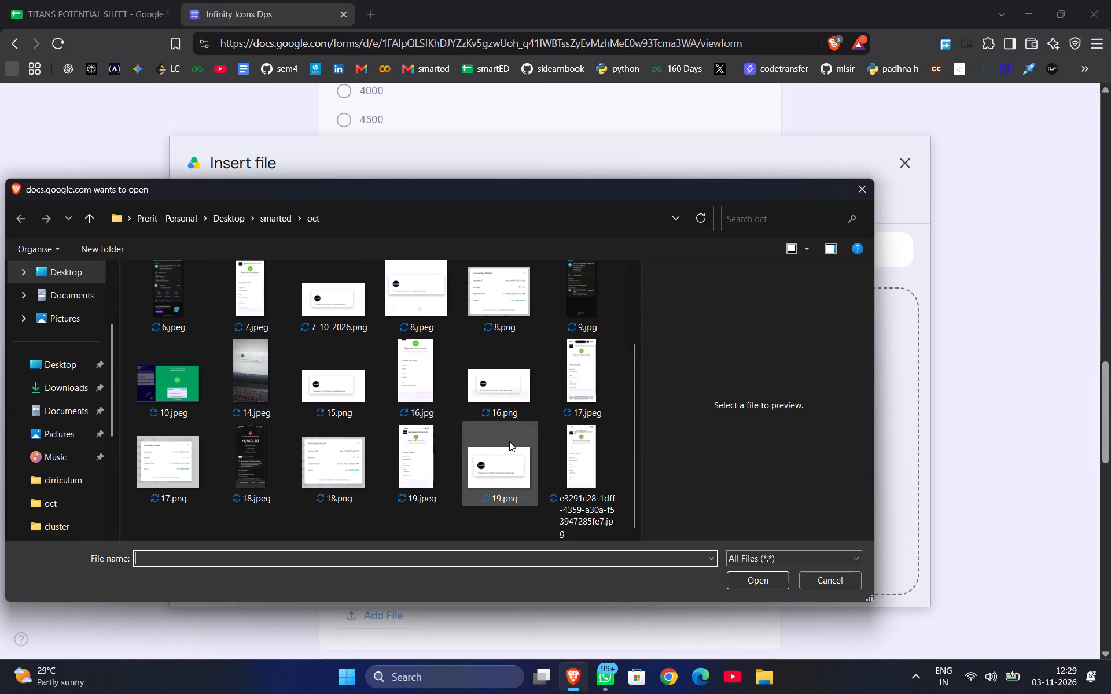
click(507, 464)
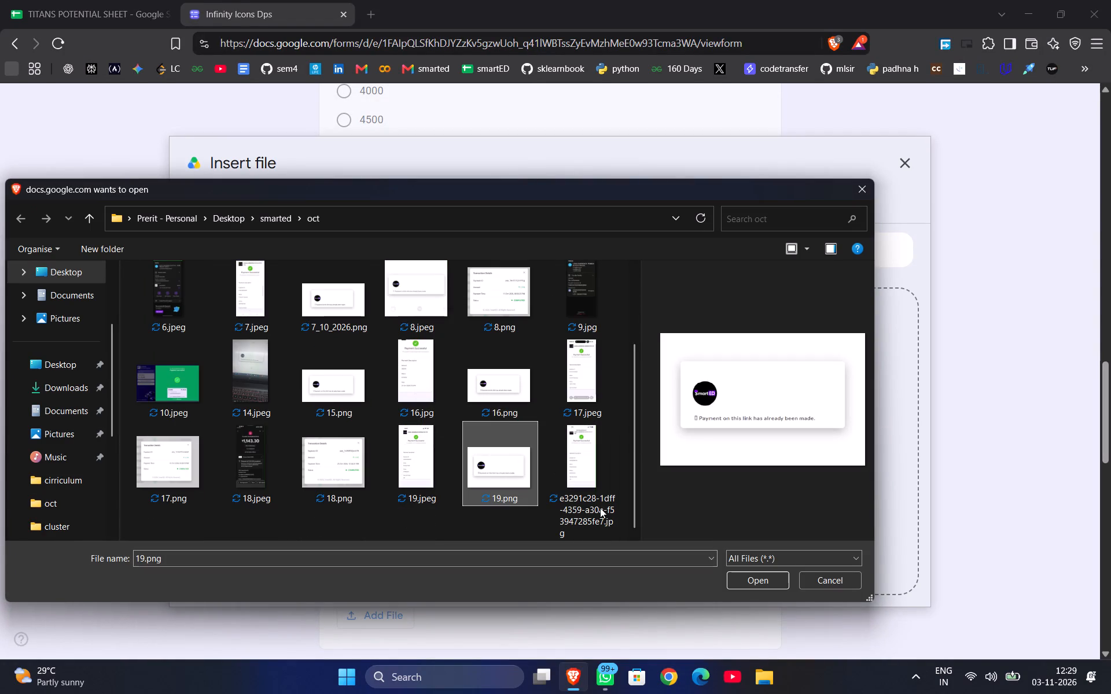
click(401, 472)
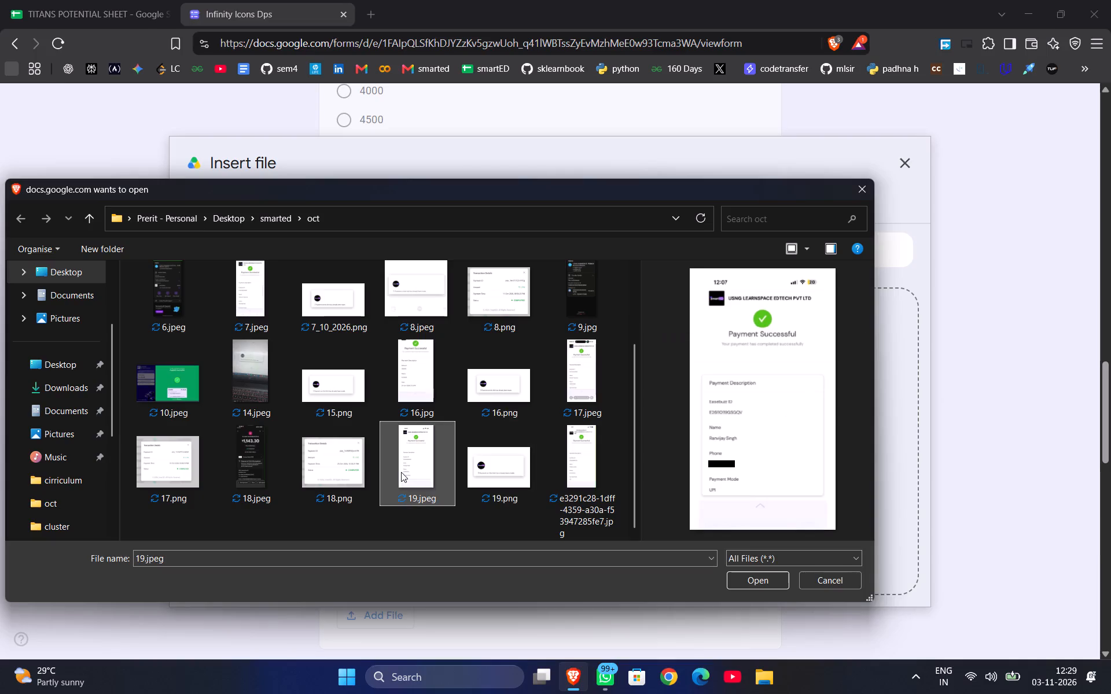
click(740, 580)
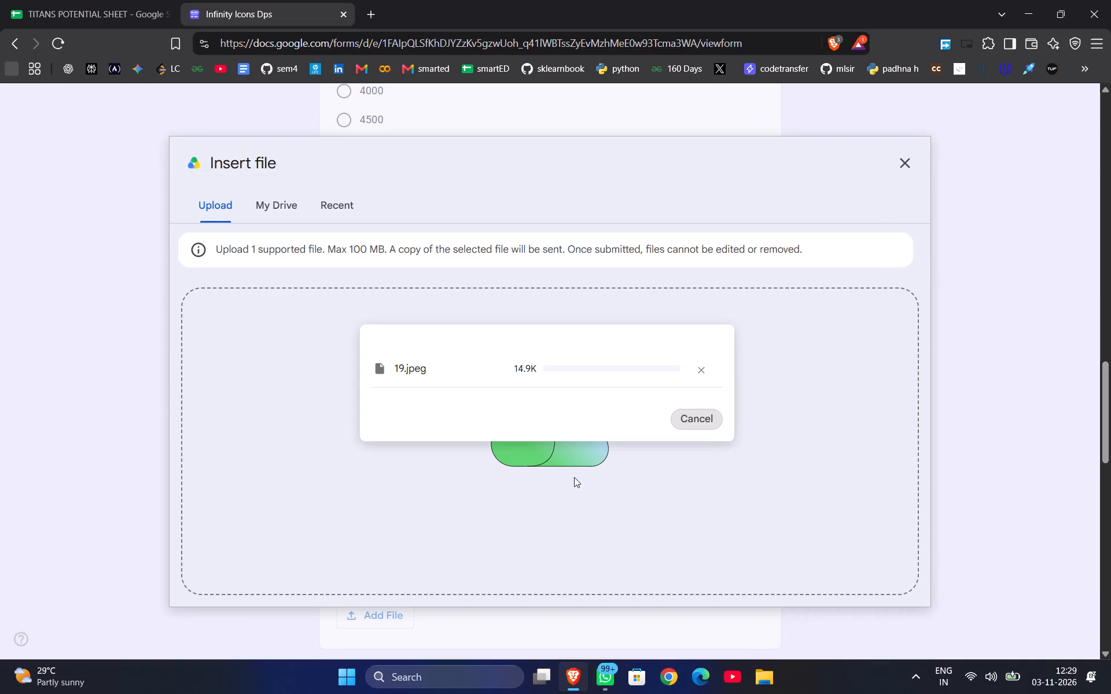
Fill YOUR NAME in the payment form with the submitter's own name from the autofill suggestion.
scroll(574, 478, down, 2)
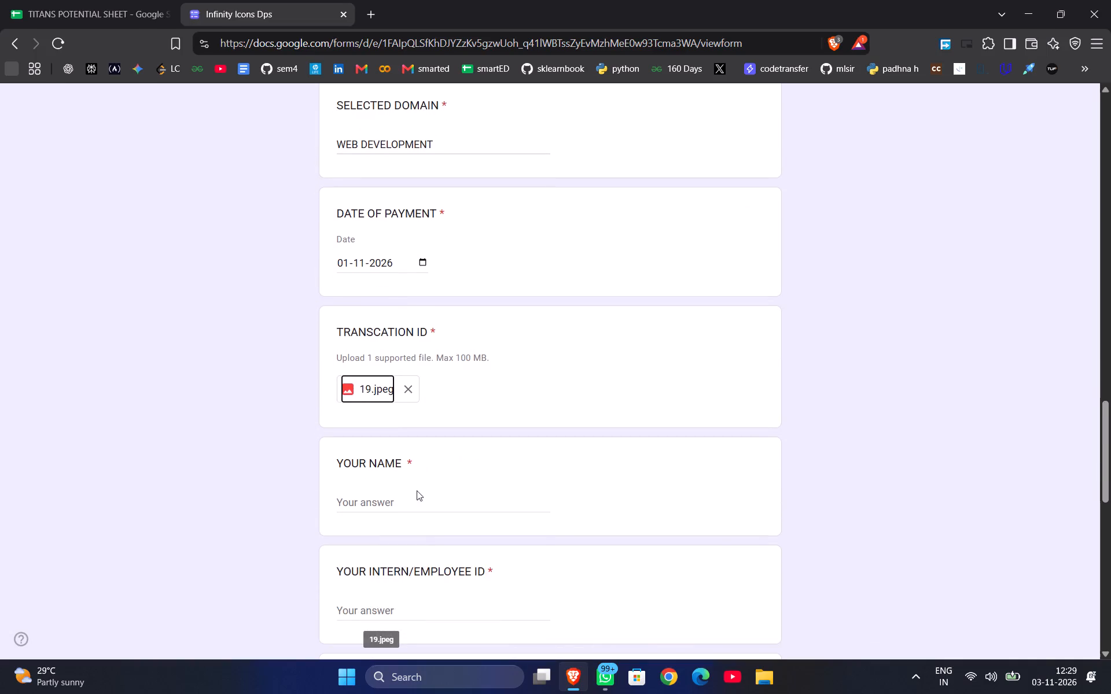
click(407, 507)
text(Pre)
key(Down)
key(Return)
key(Tab)
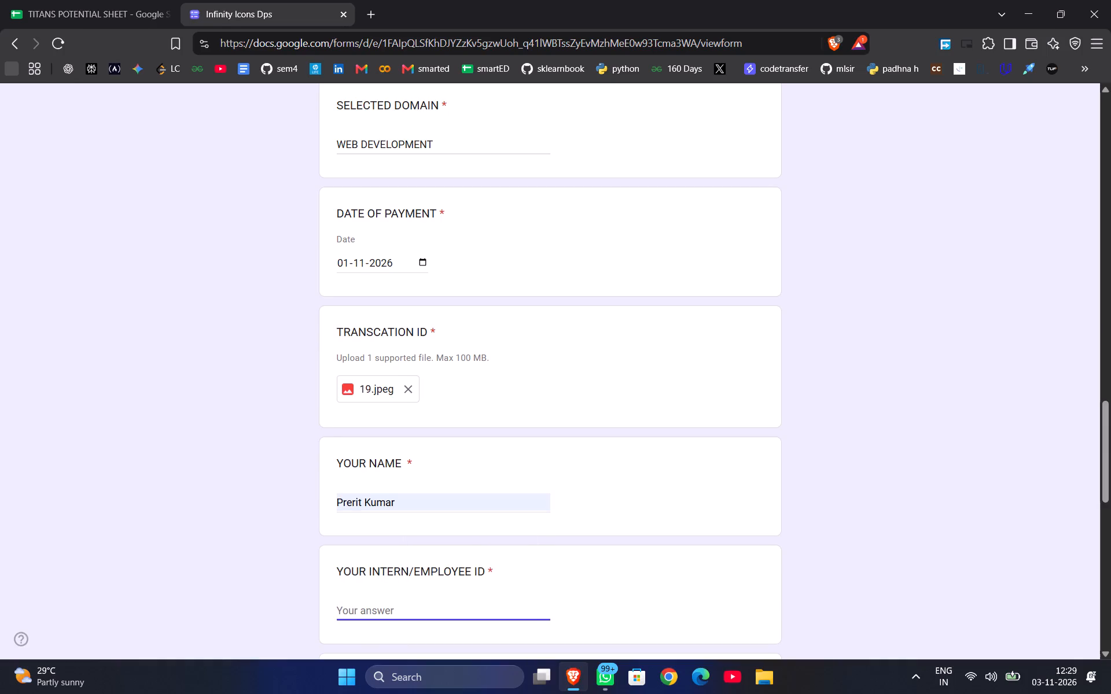
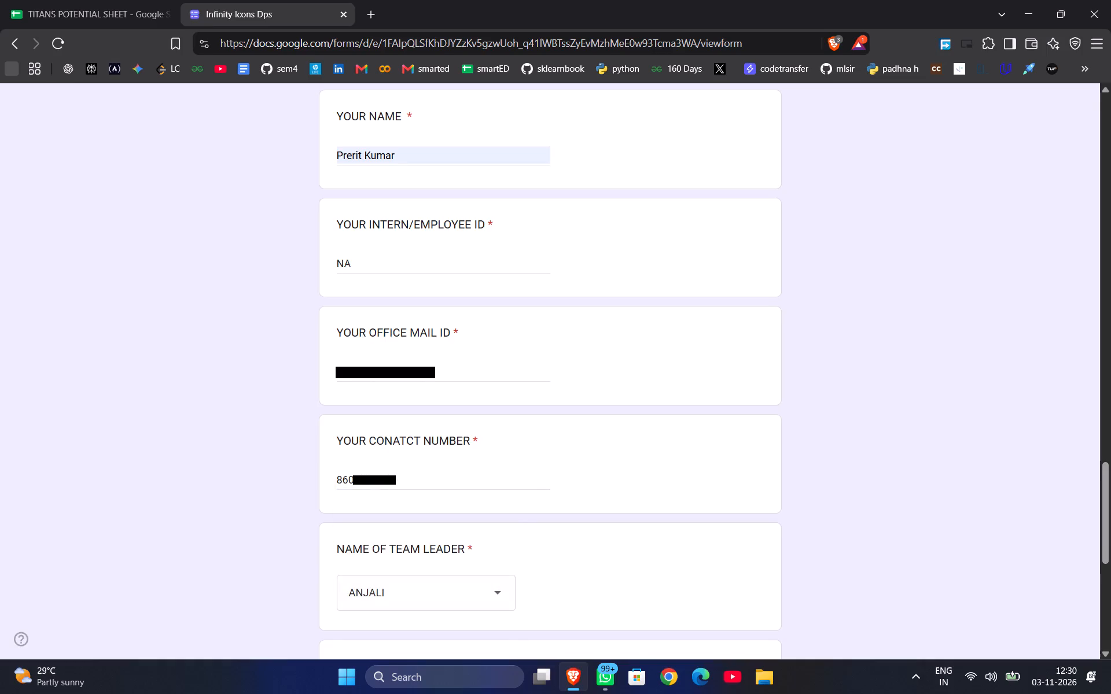
Set the payment source to SELF and the pending payment date to 01-11-2026 in the payment form.
scroll(407, 507, down, 4)
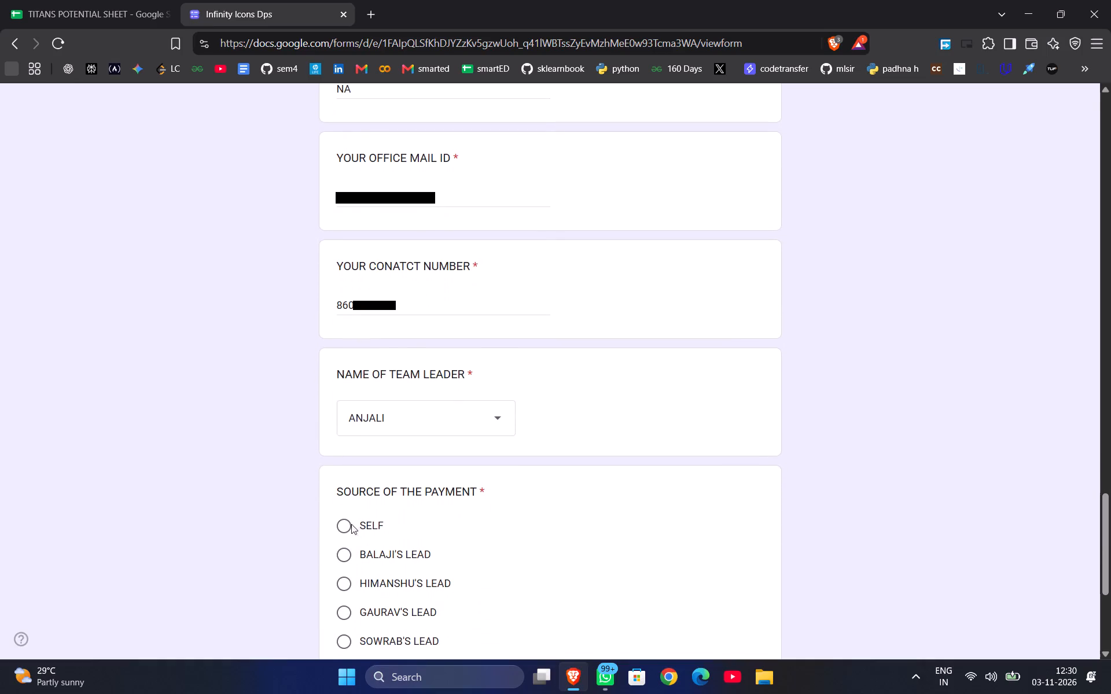
click(346, 524)
scroll(346, 524, down, 3)
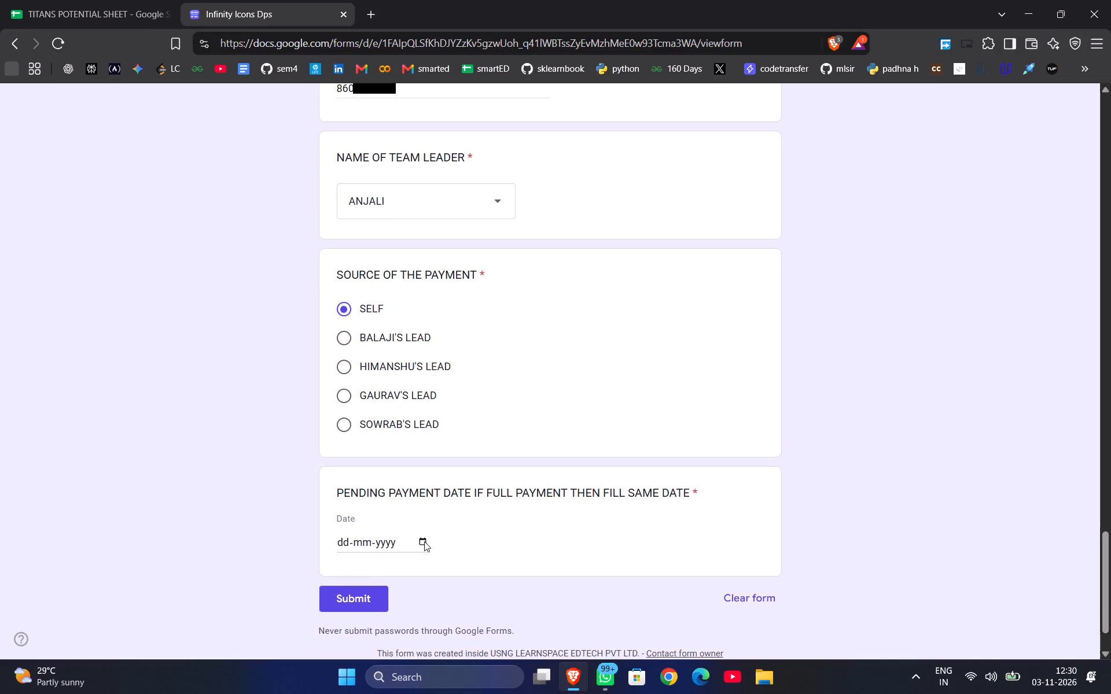
click(424, 541)
click(356, 390)
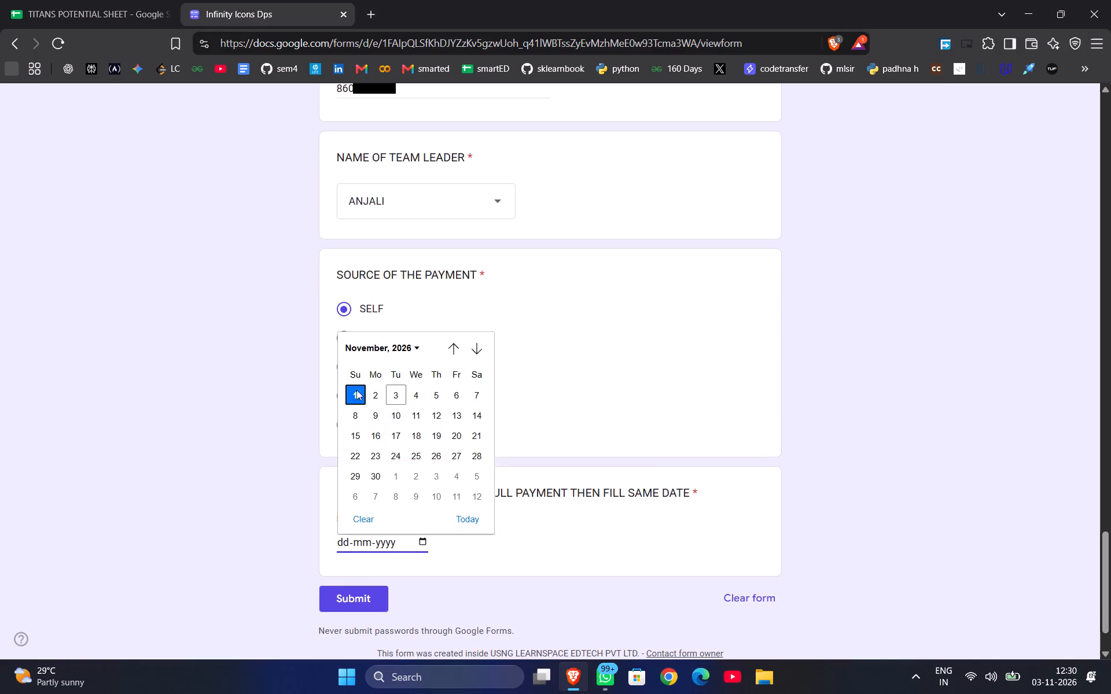
Submit the completed payment form and close it, going back to TITANS POTENTIAL SHEET.
scroll(356, 390, down, 1)
click(358, 516)
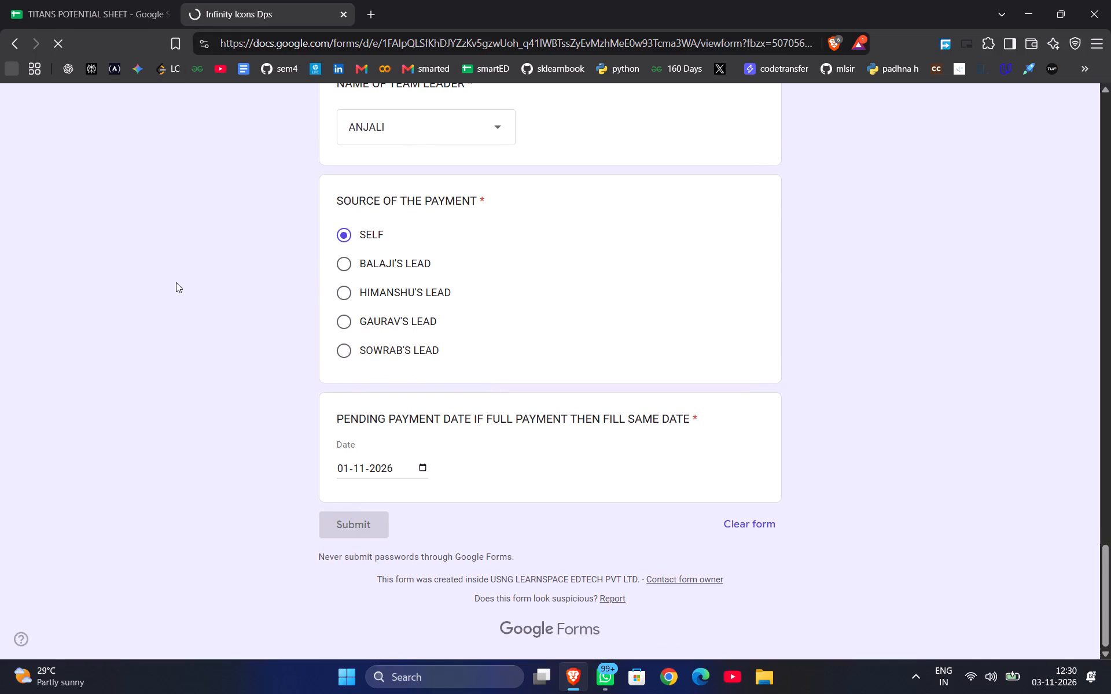
scroll(176, 282, up, 15)
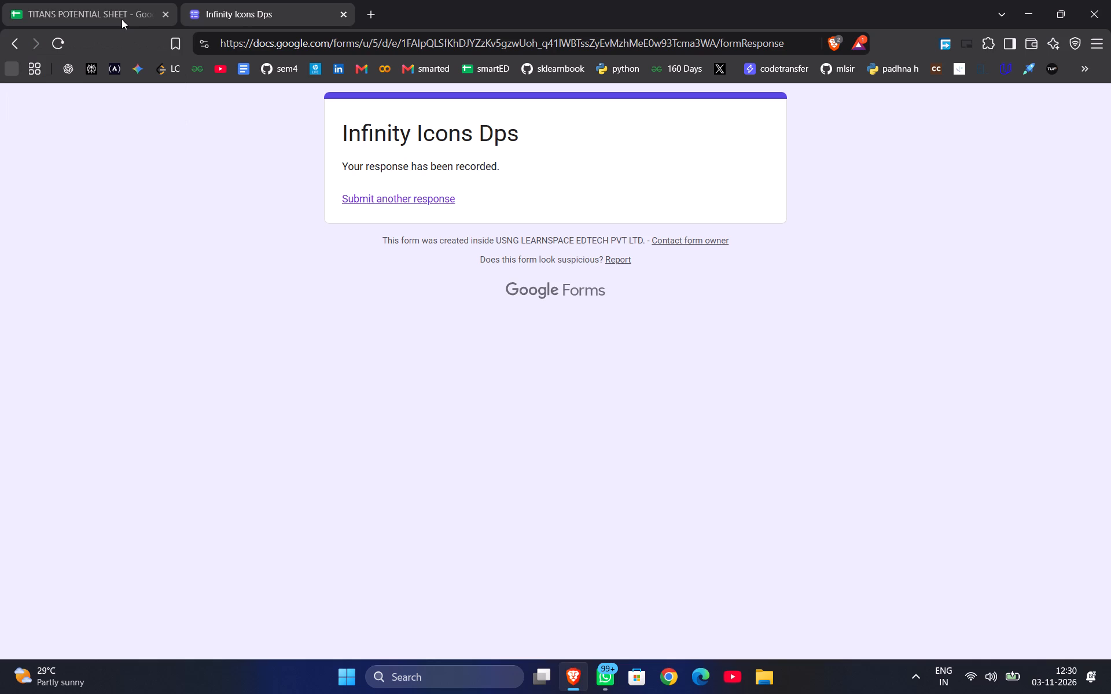
key(ctrl+w)
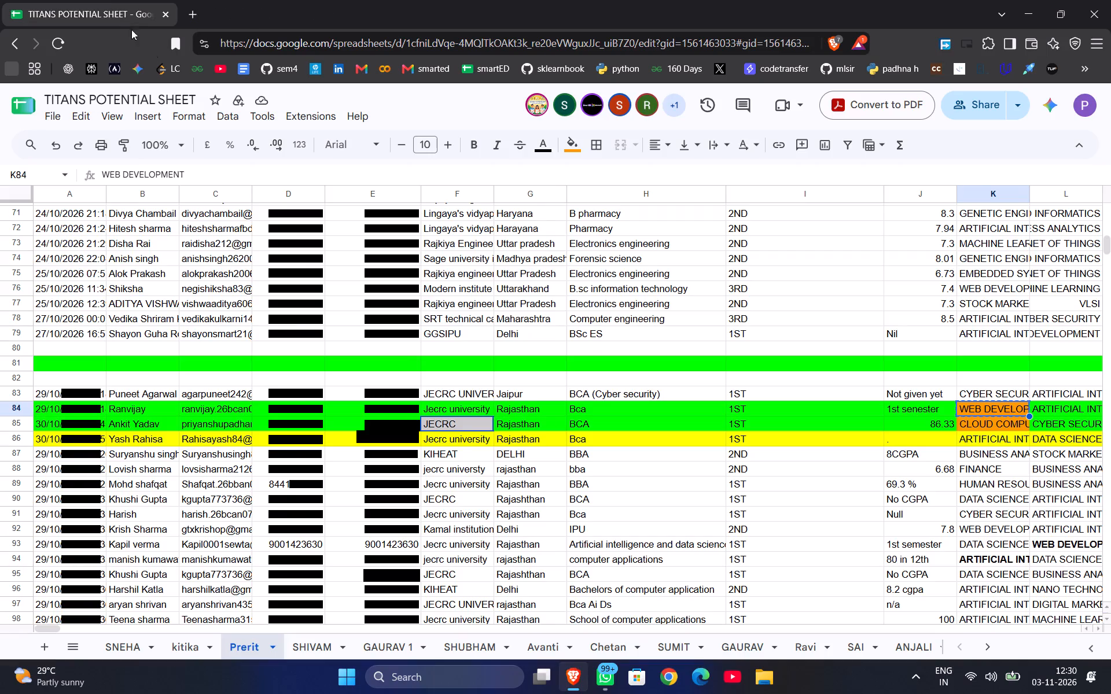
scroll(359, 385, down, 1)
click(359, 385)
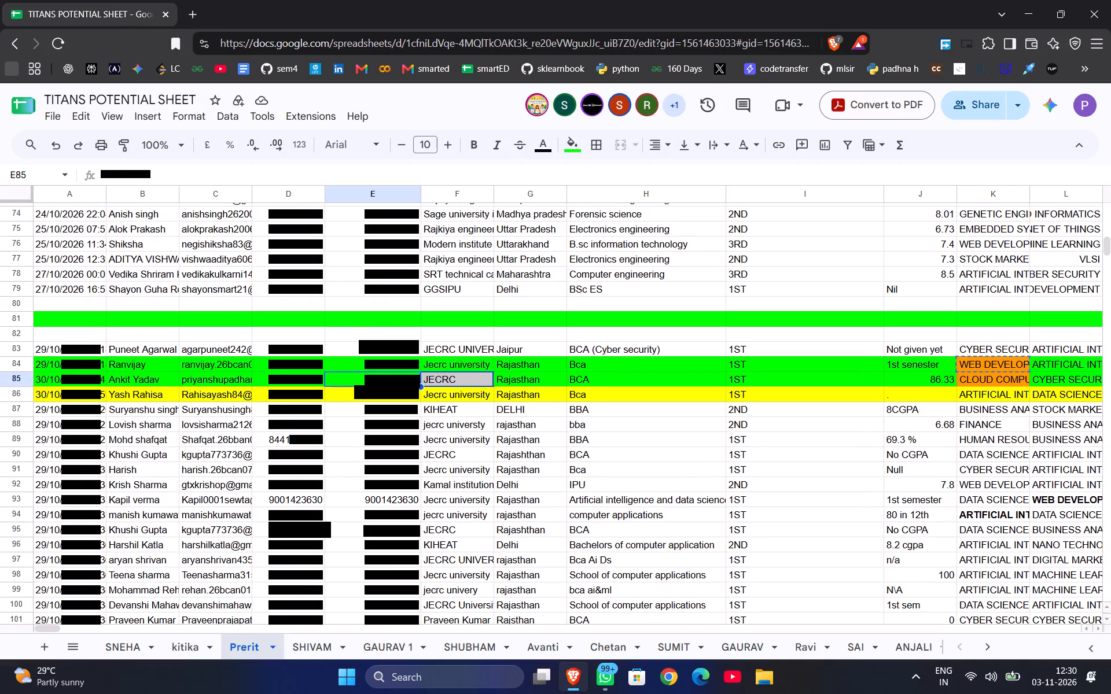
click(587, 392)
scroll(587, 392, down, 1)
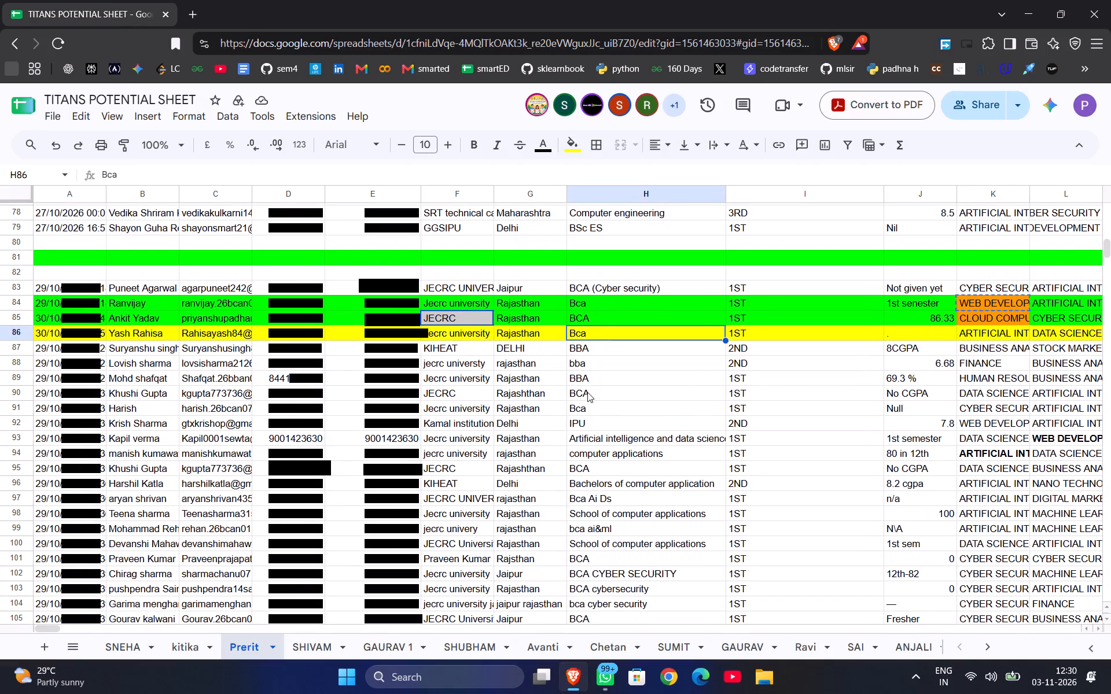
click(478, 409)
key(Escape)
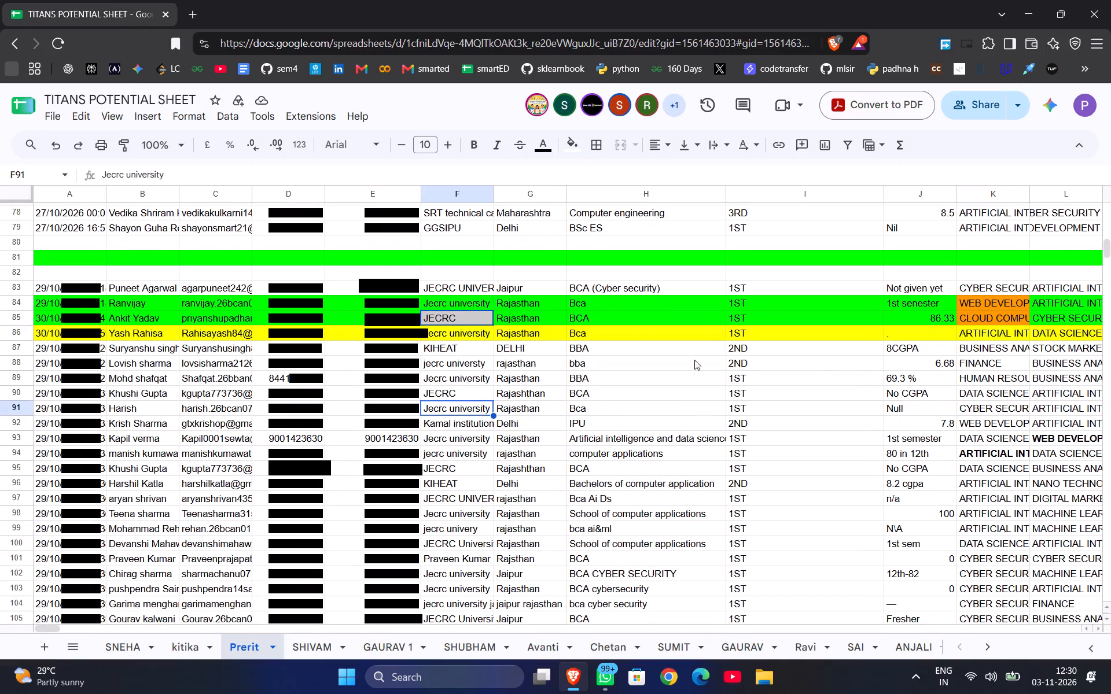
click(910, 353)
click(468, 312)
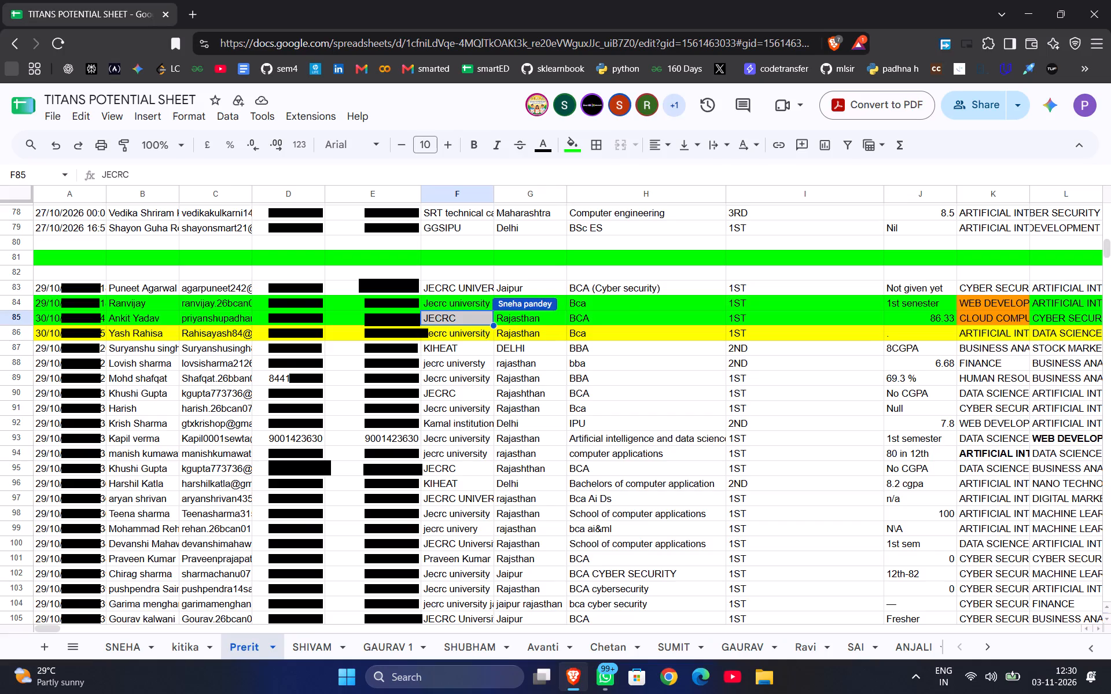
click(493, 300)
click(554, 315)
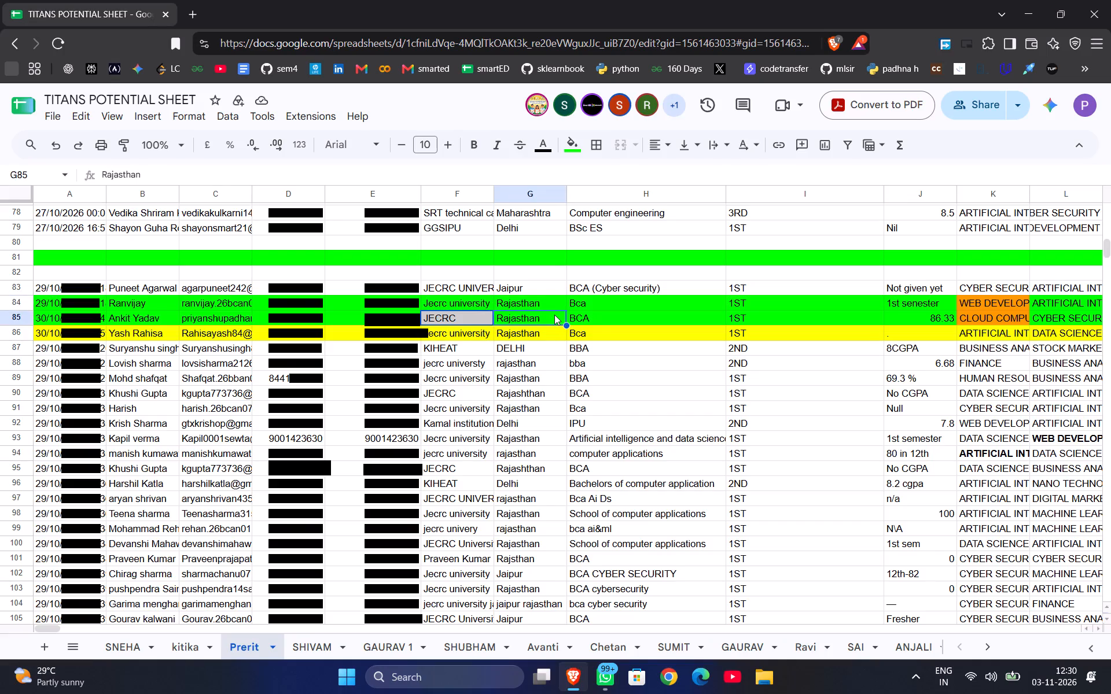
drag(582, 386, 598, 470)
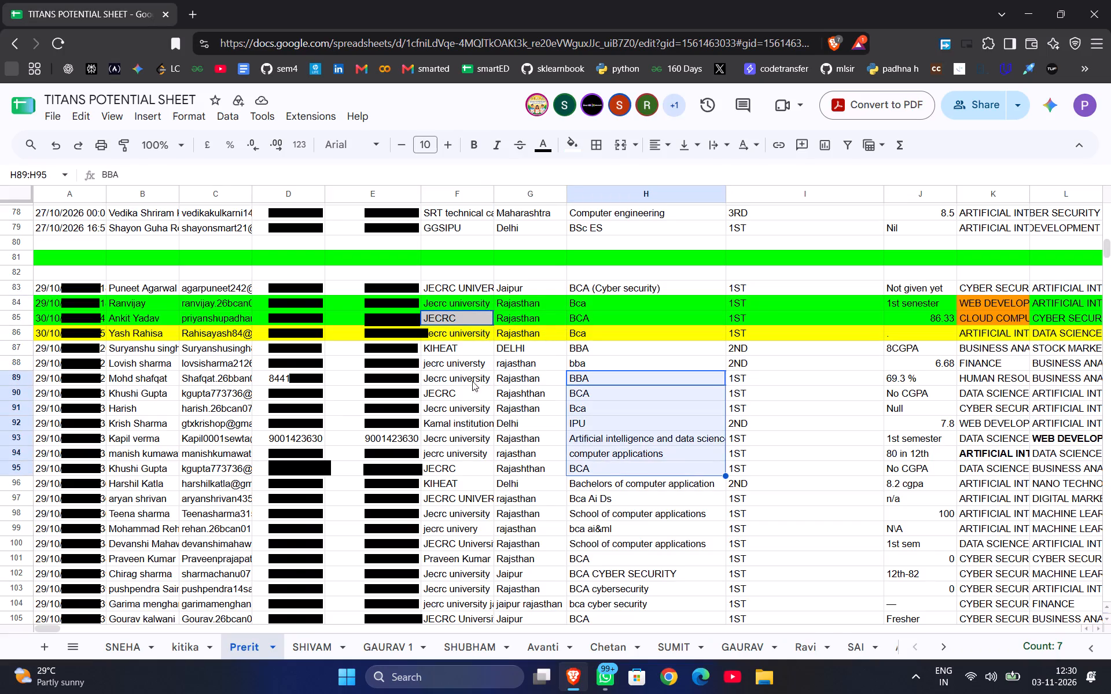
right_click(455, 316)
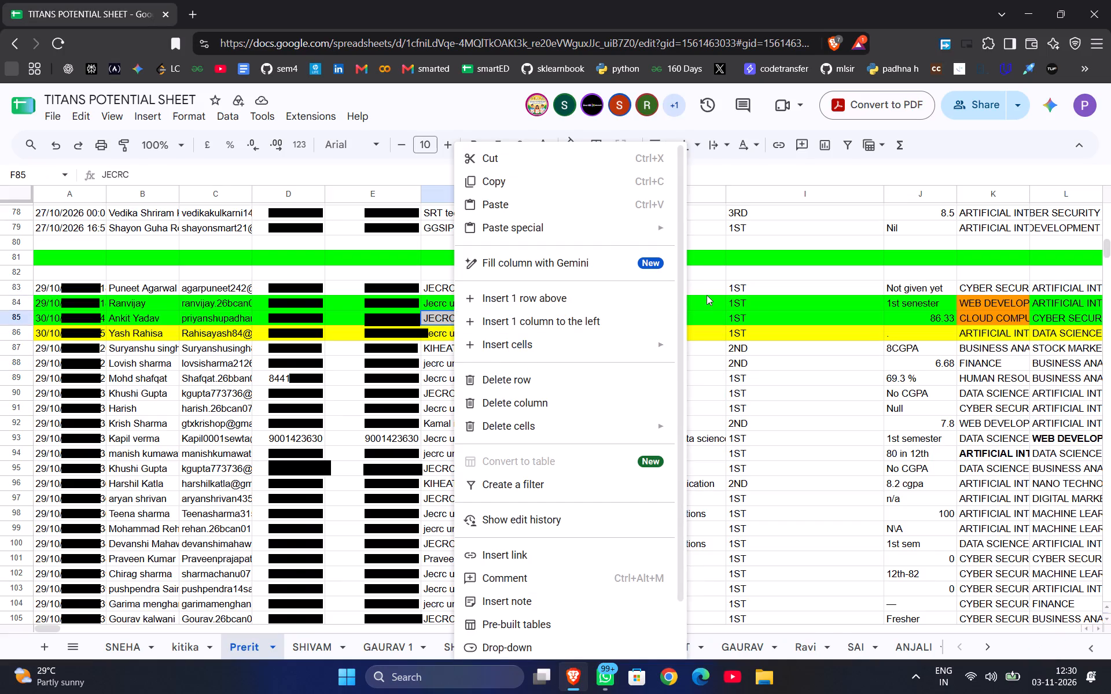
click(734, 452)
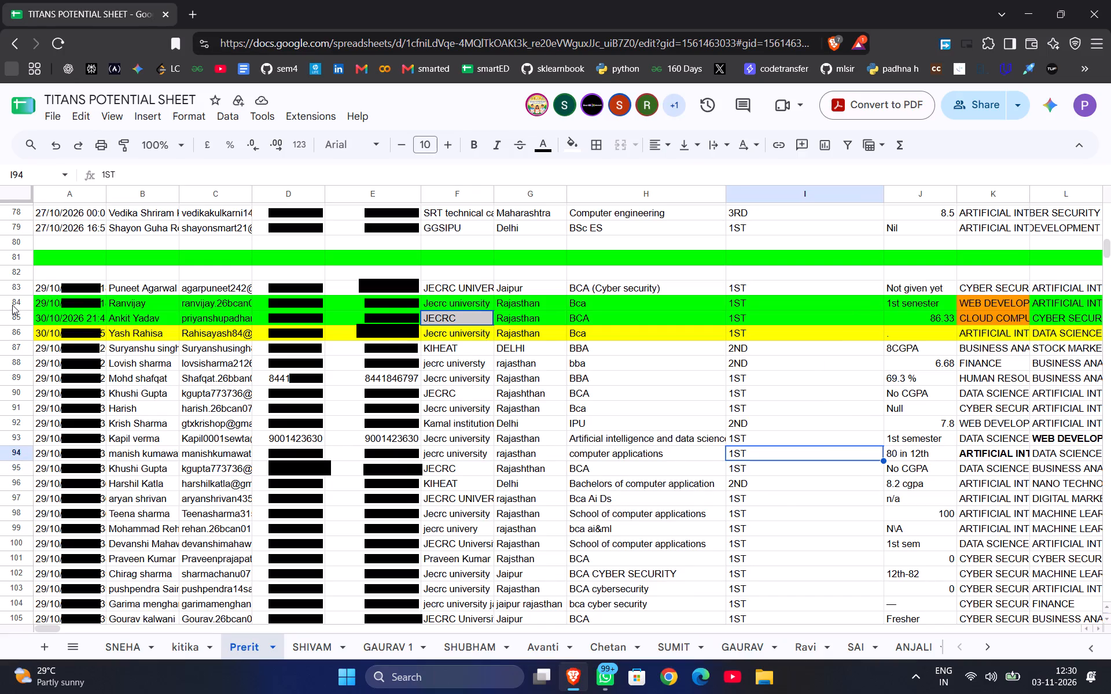
Copy the entire row 84 from TITANS POTENTIAL SHEET into row 19 of the Oct sheet in the submitter's payment spreadsheet.
click(12, 305)
key(ctrl+c)
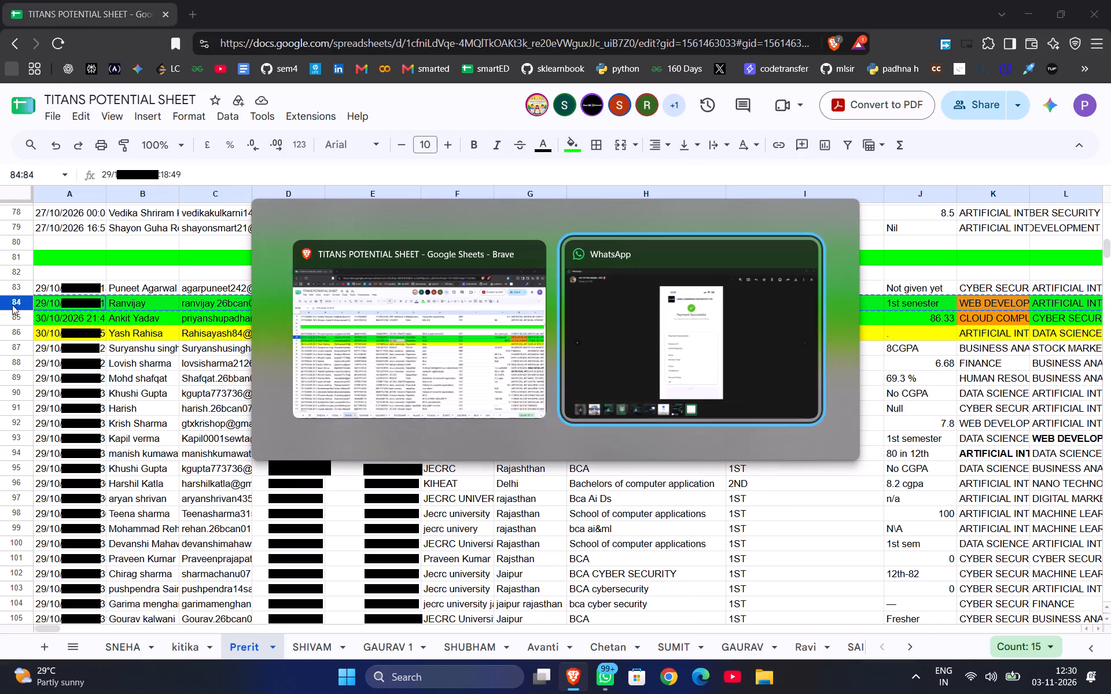
click(188, 12)
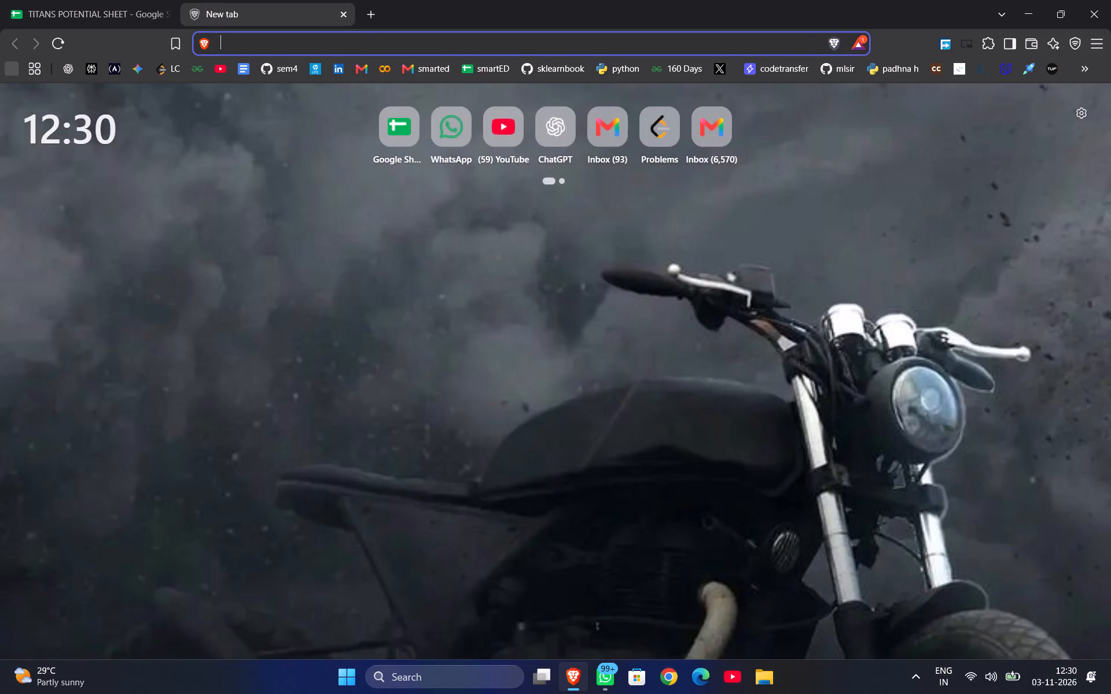
click(476, 60)
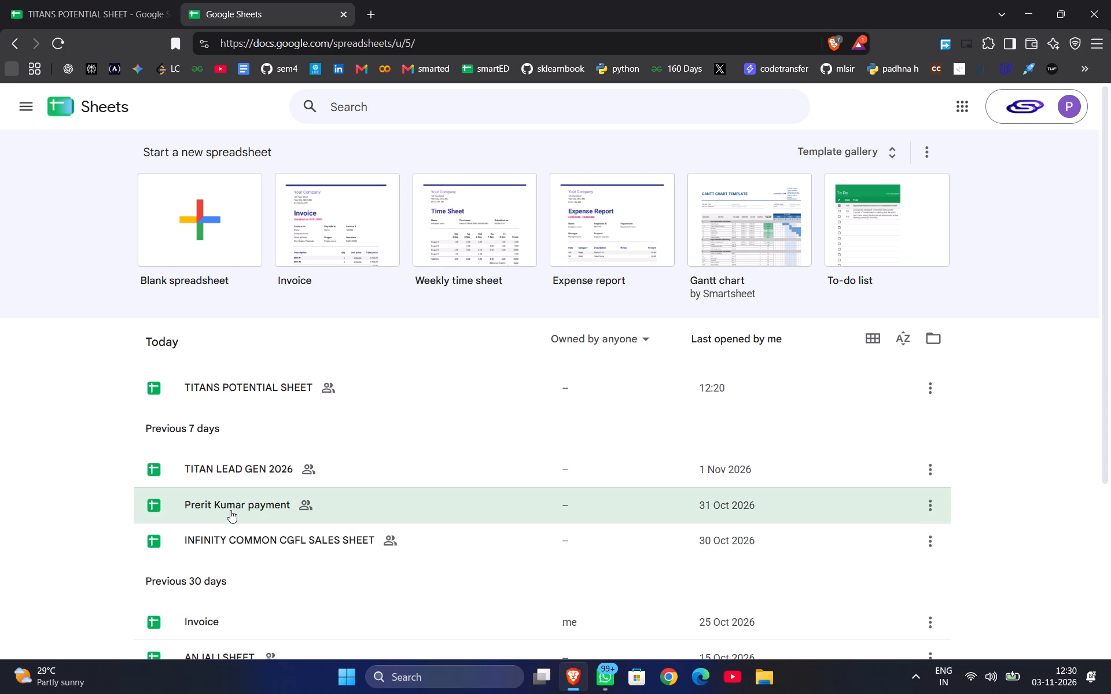
click(230, 510)
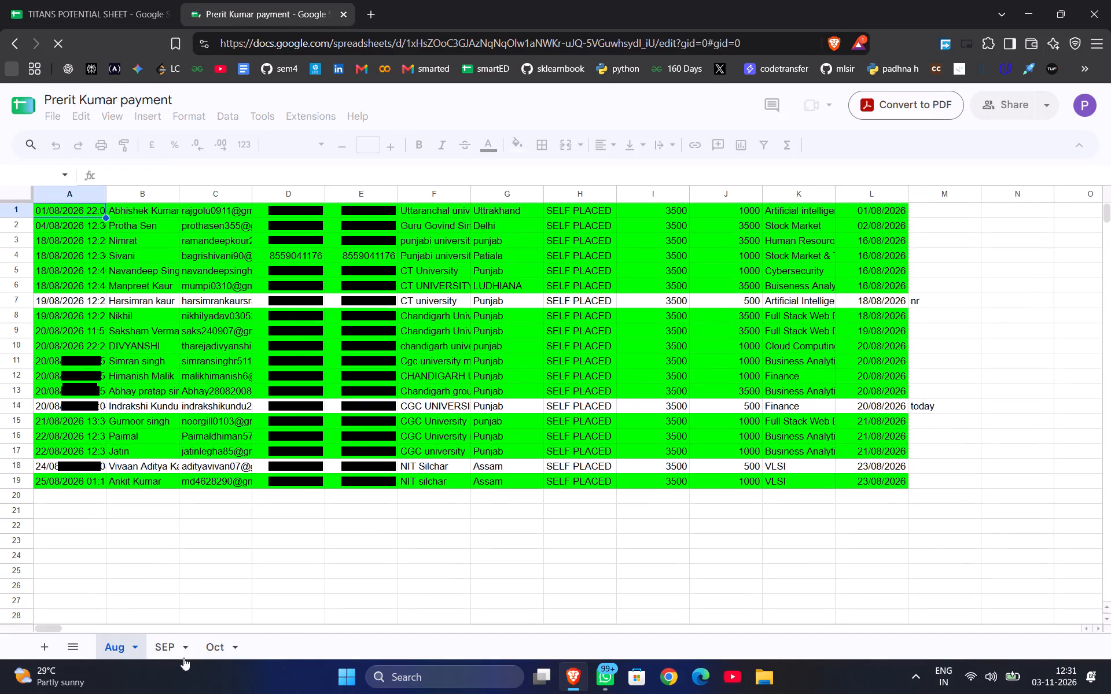
click(213, 641)
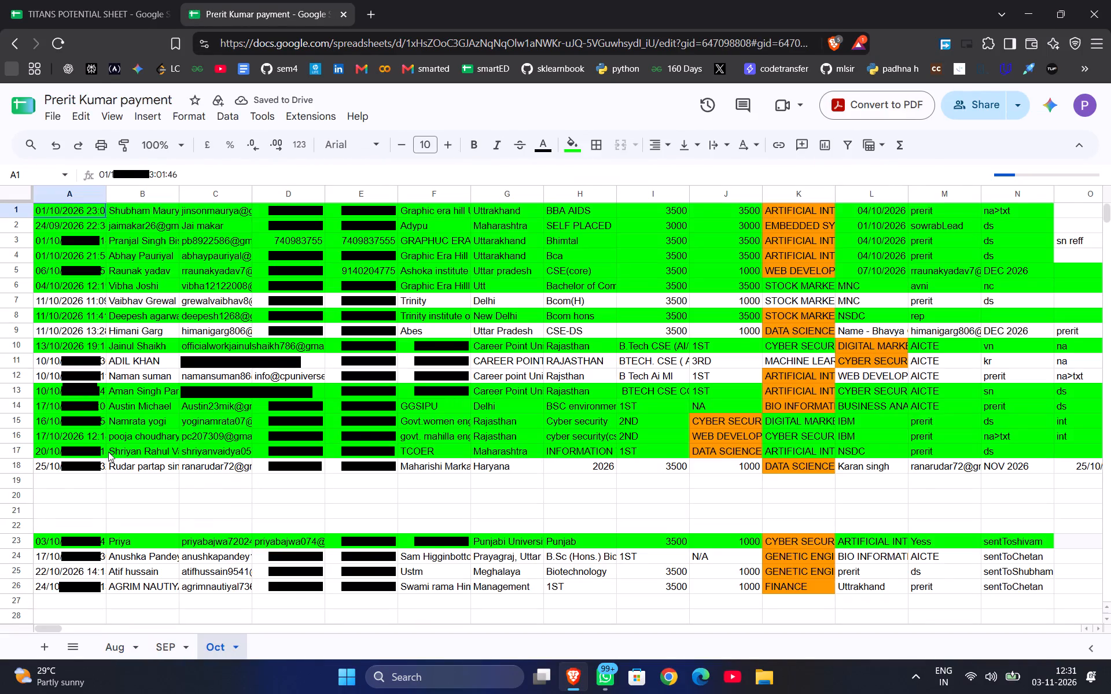
click(73, 485)
key(ctrl+v)
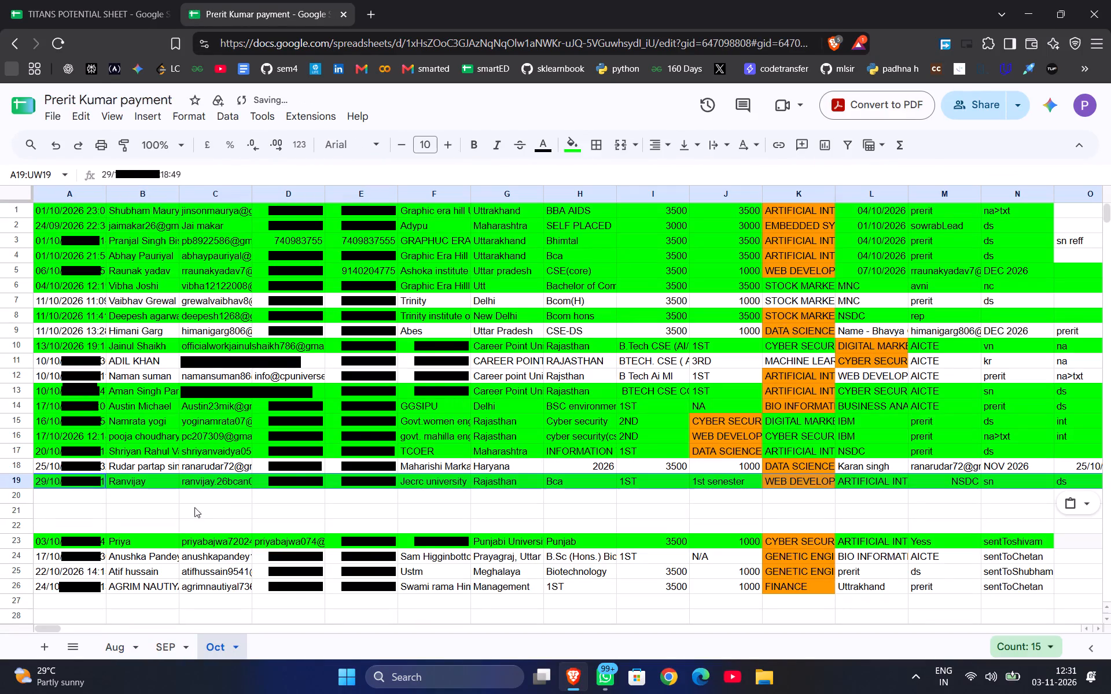
Copy the entire green row 163 from the Prerit sheet of TITANS POTENTIAL SHEET.
click(106, 24)
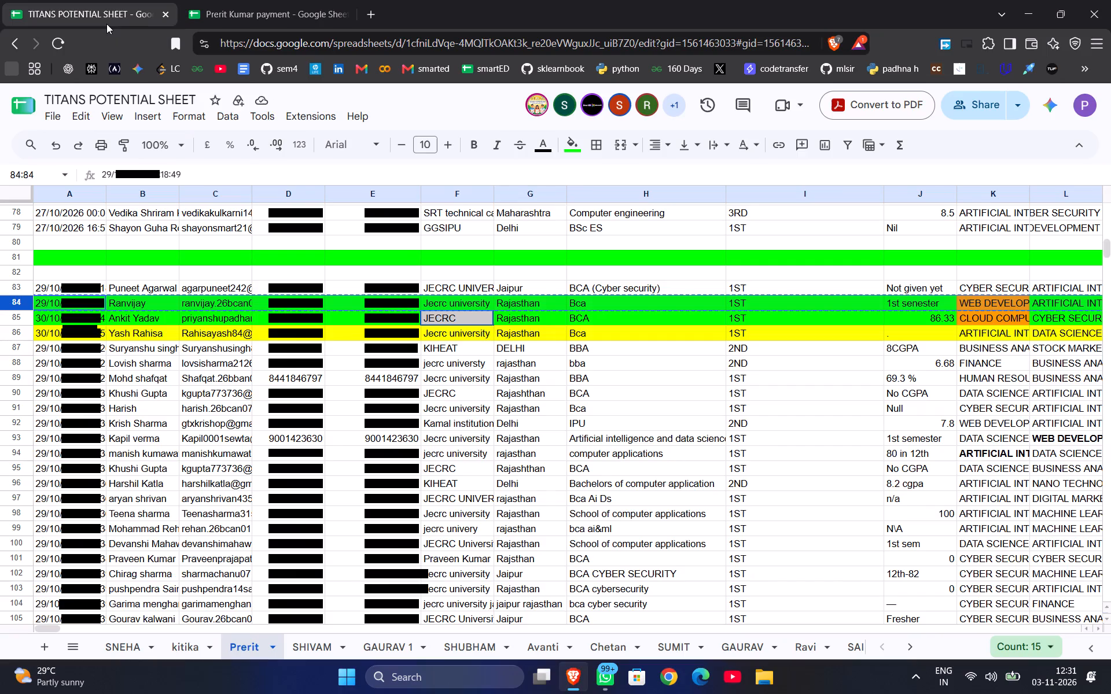
scroll(298, 562, down, 4)
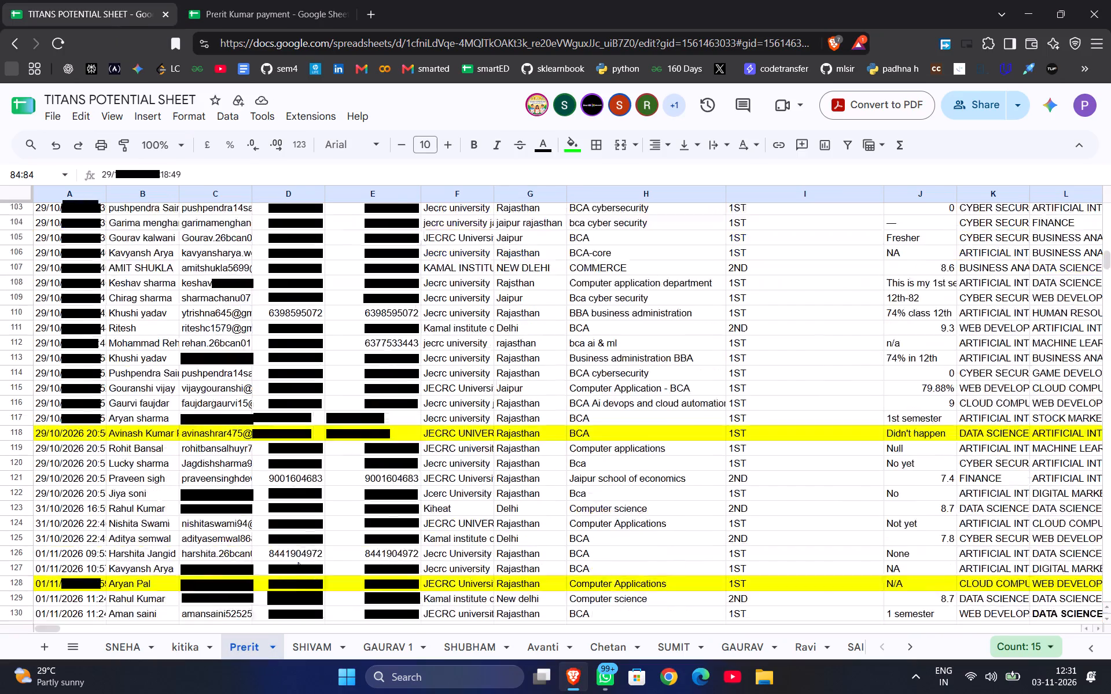
scroll(298, 562, down, 5)
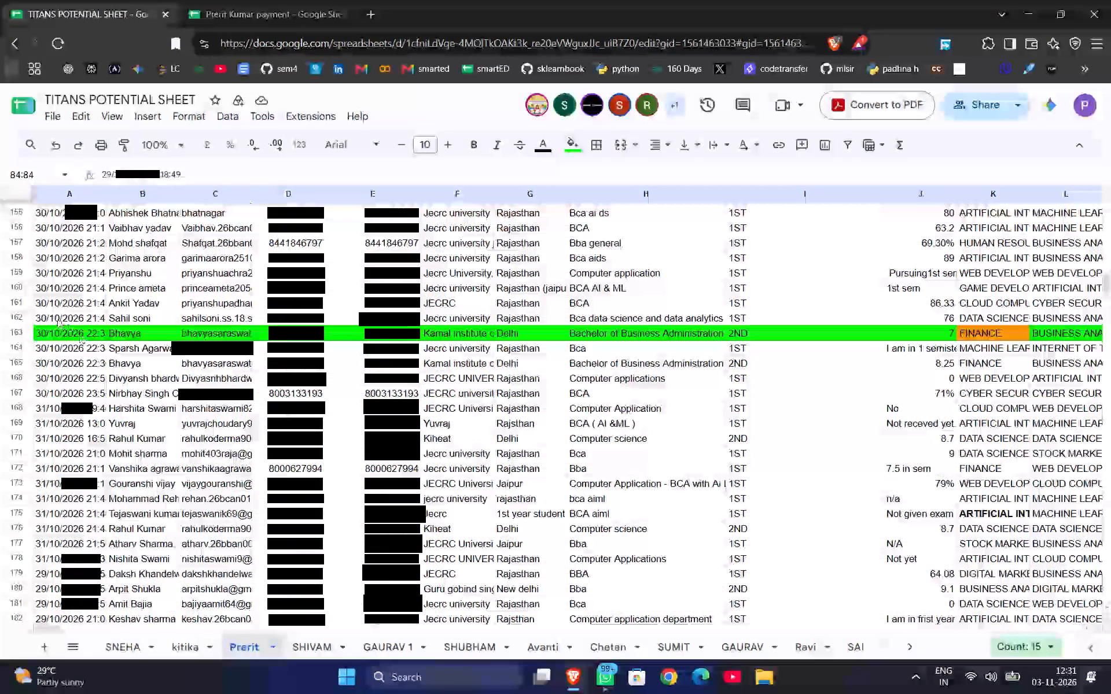
click(22, 333)
key(ctrl+c)
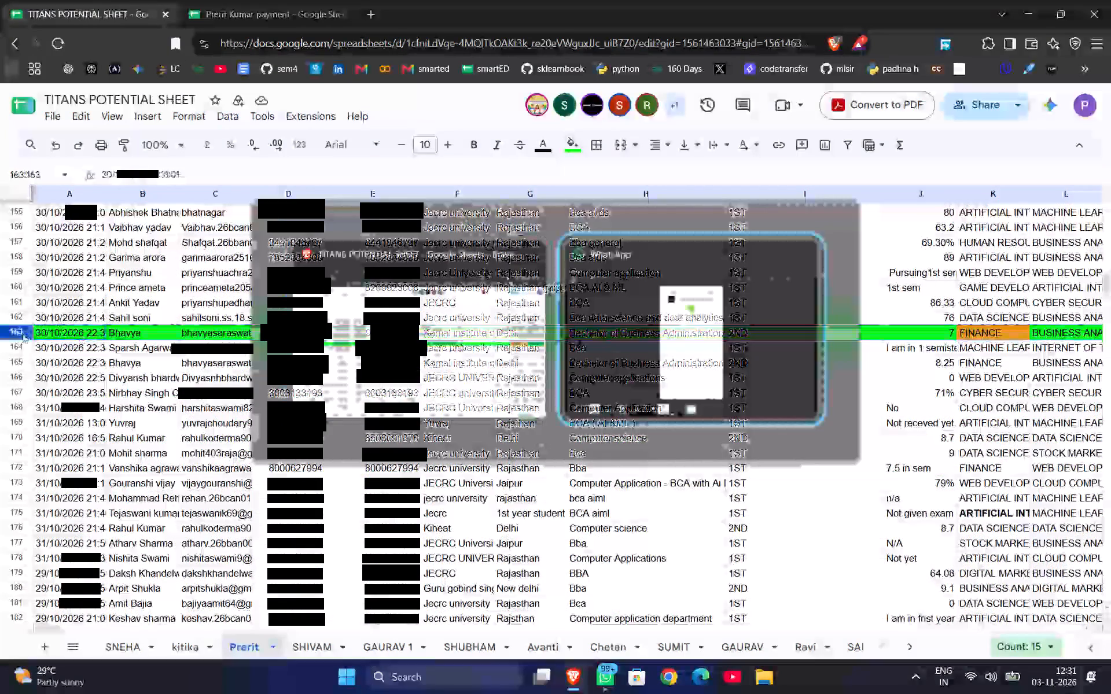
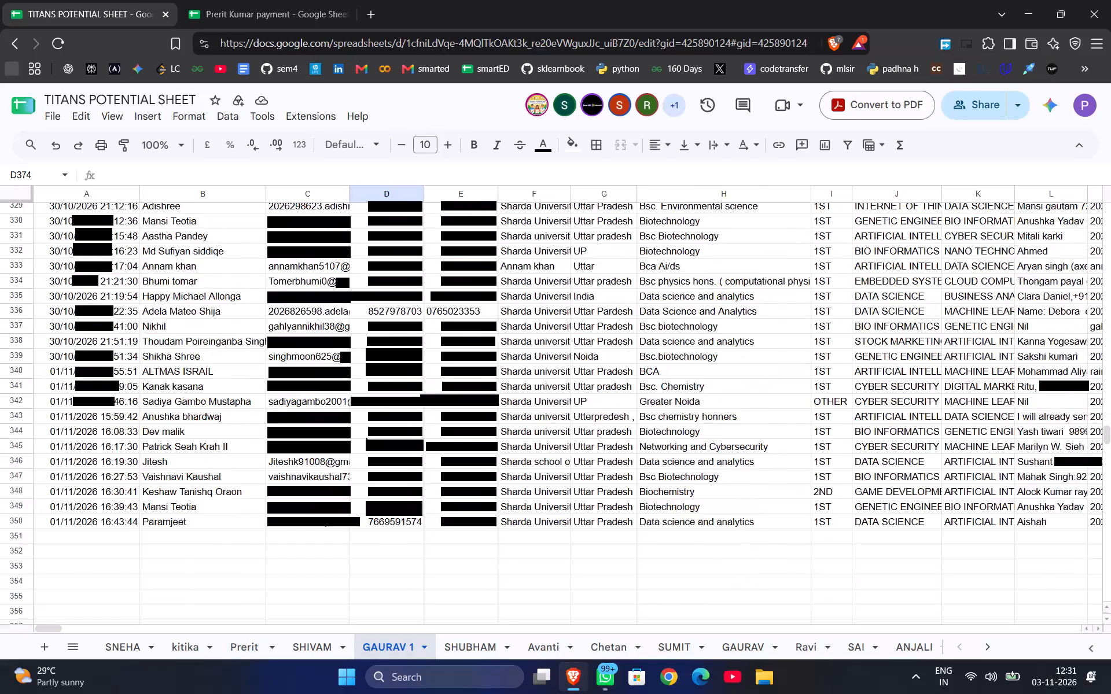
Copy the entire green row 237 from the GAURAV 1 sheet of TITANS POTENTIAL SHEET.
ctrl+scroll(366, 438, up, 9)
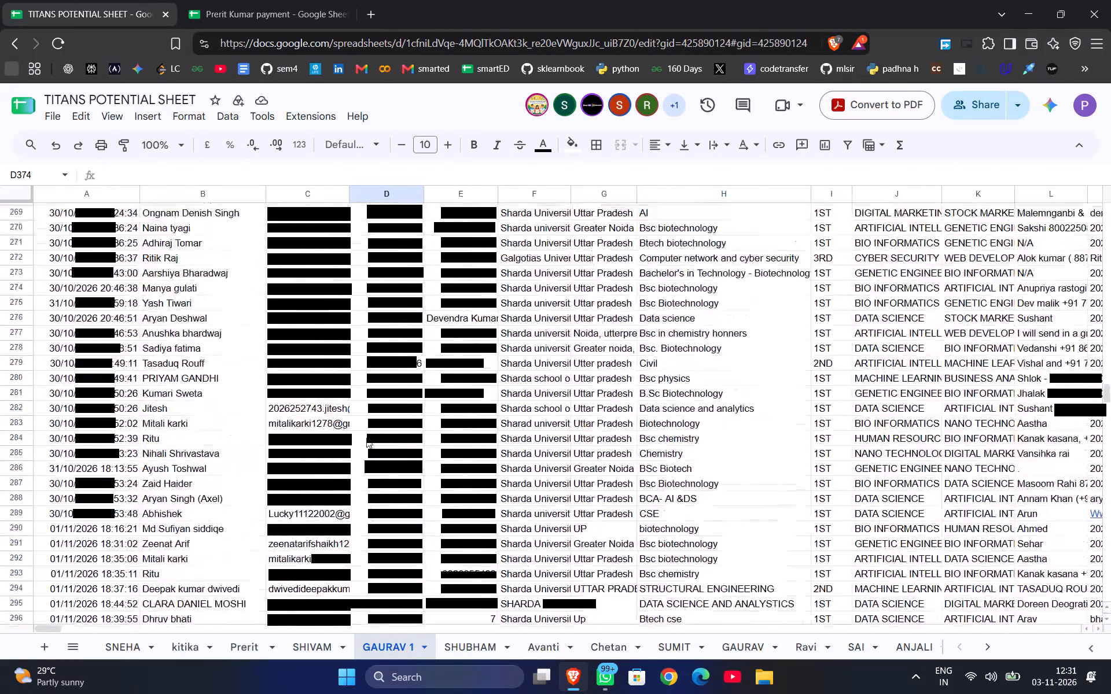
ctrl+scroll(366, 438, up, 7)
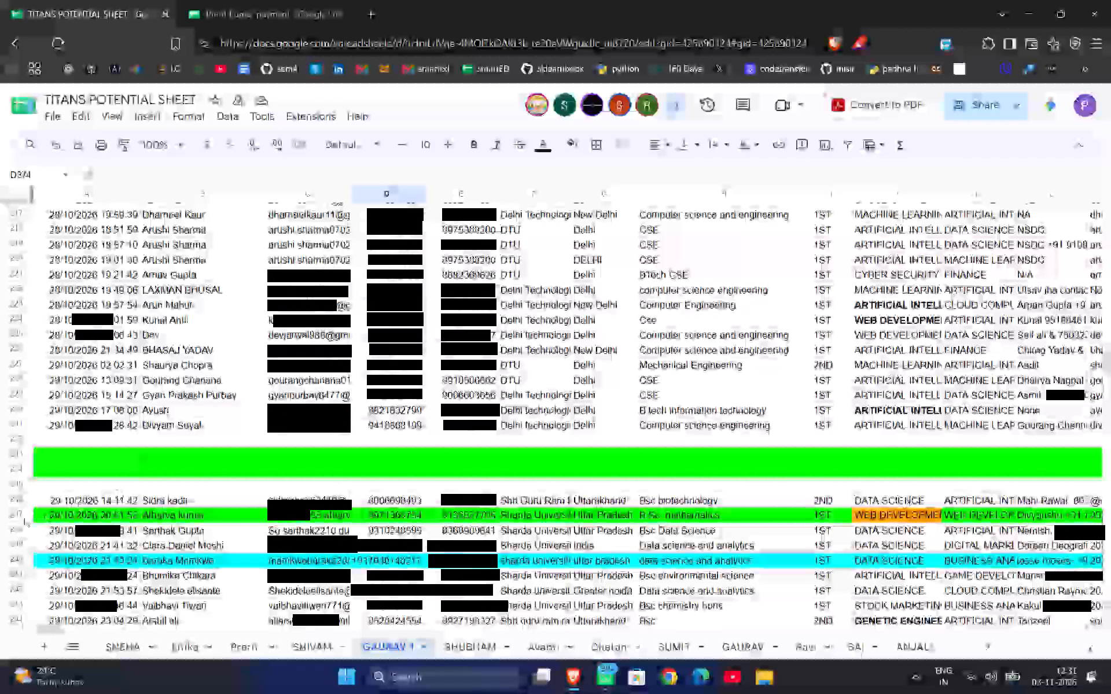
ctrl+click(13, 515)
key(ctrl+c)
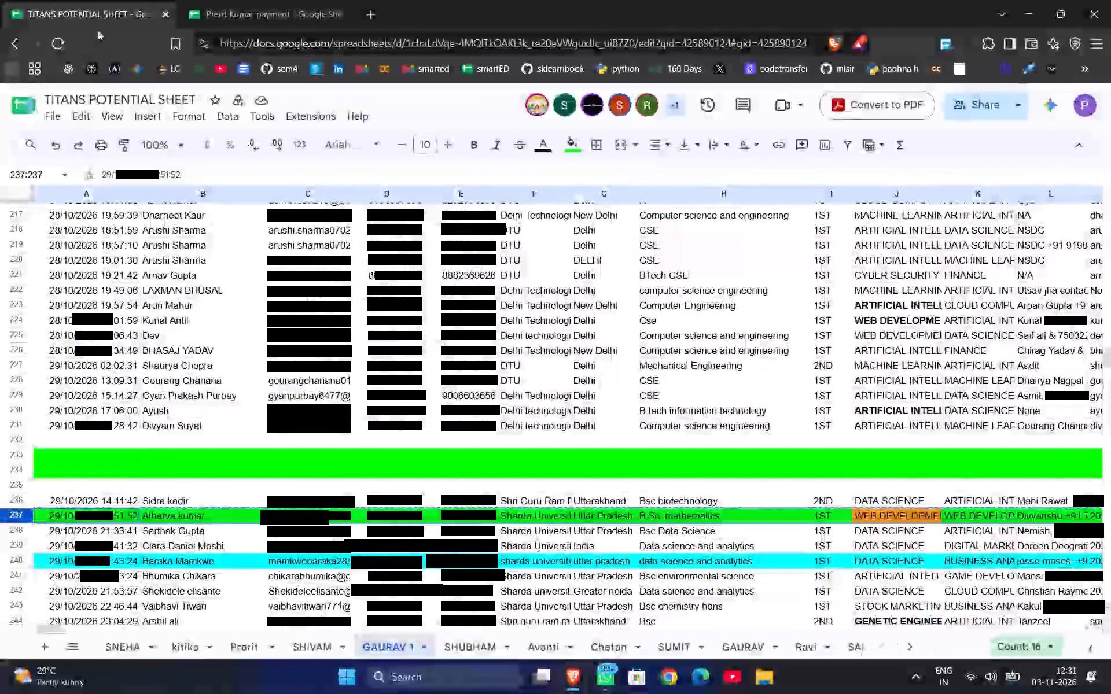
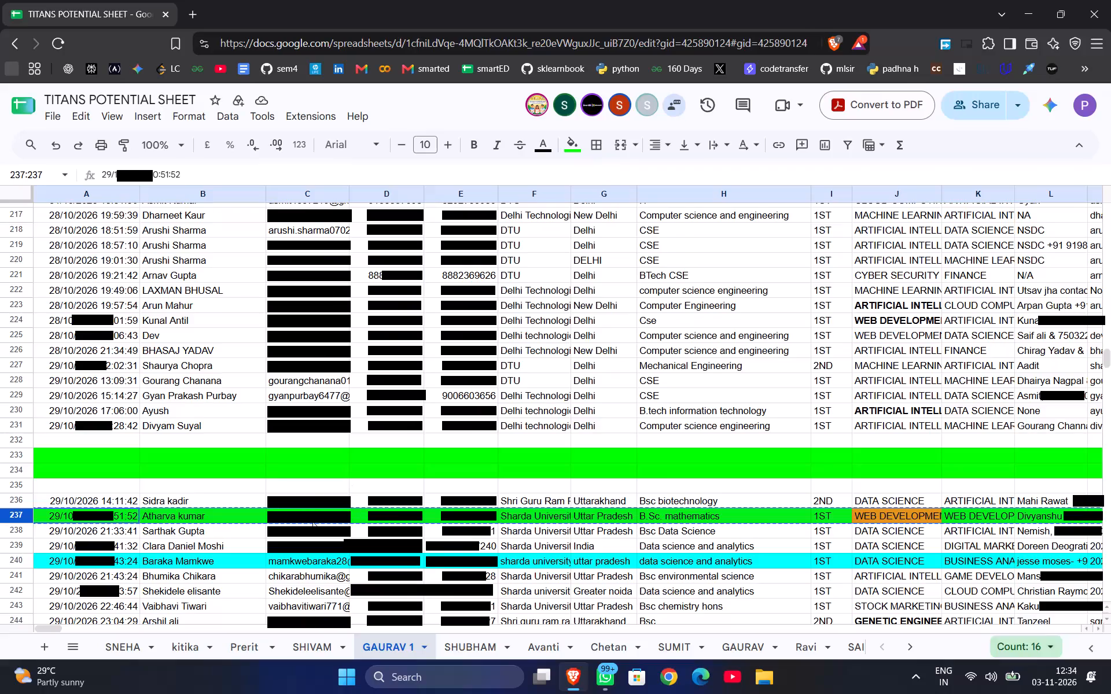
Examine the full edit history of the caller-initials cell O238, which contains AJ, in the row below the copied green row.
click(312, 522)
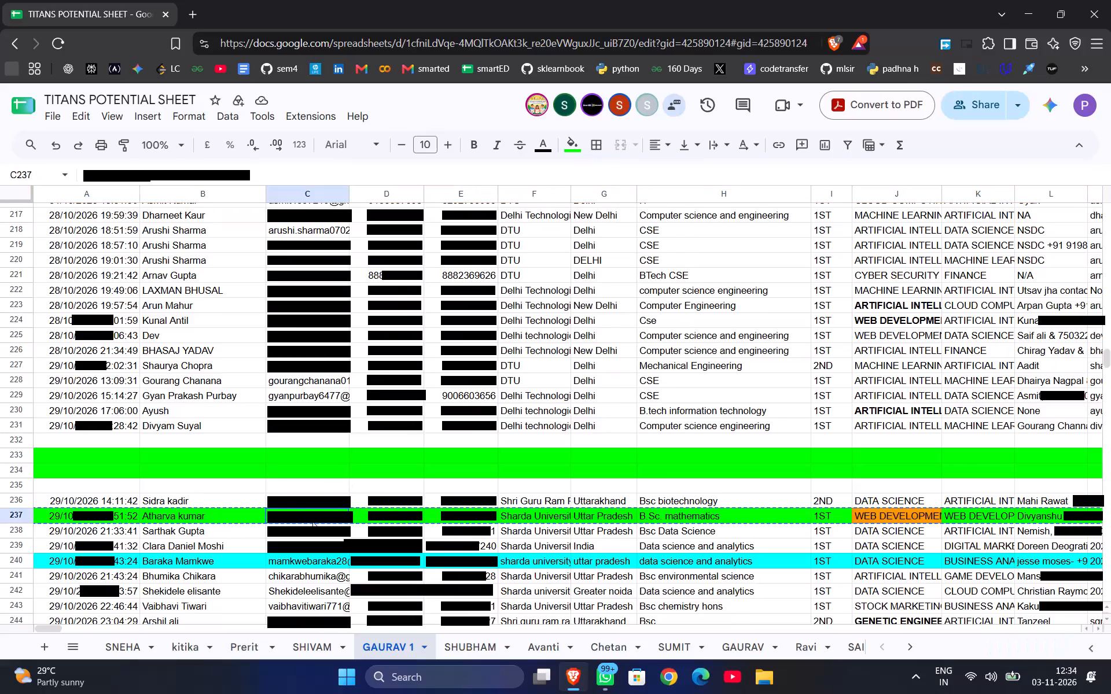
scroll(312, 522, left, 3)
scroll(312, 522, right, 5)
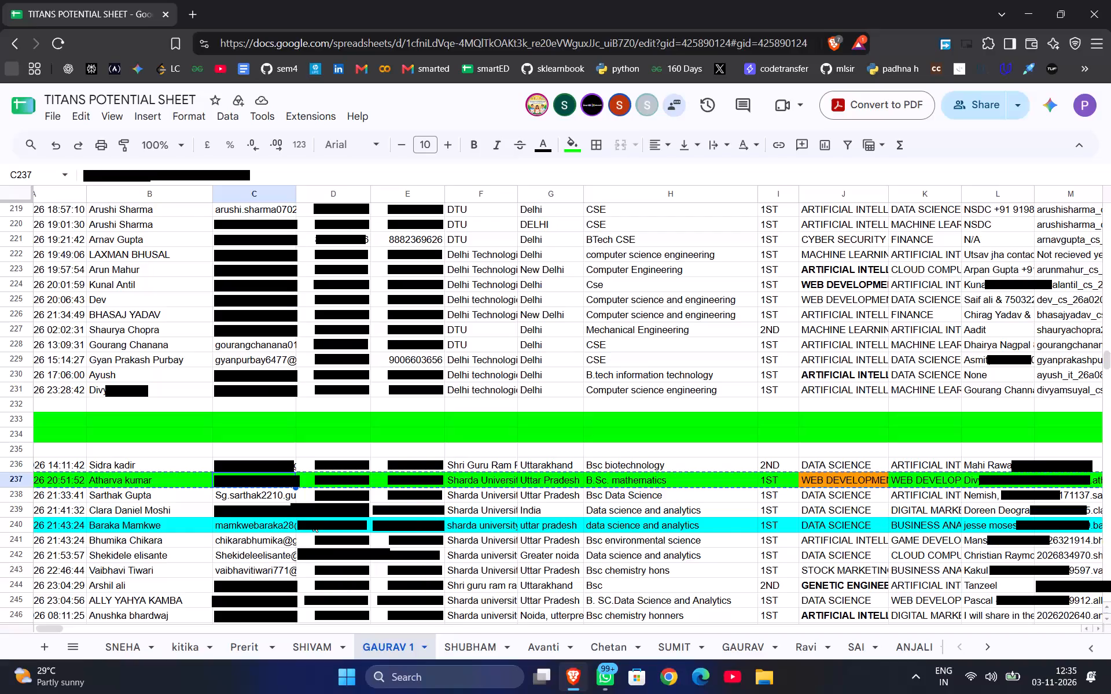
scroll(312, 522, left, 2)
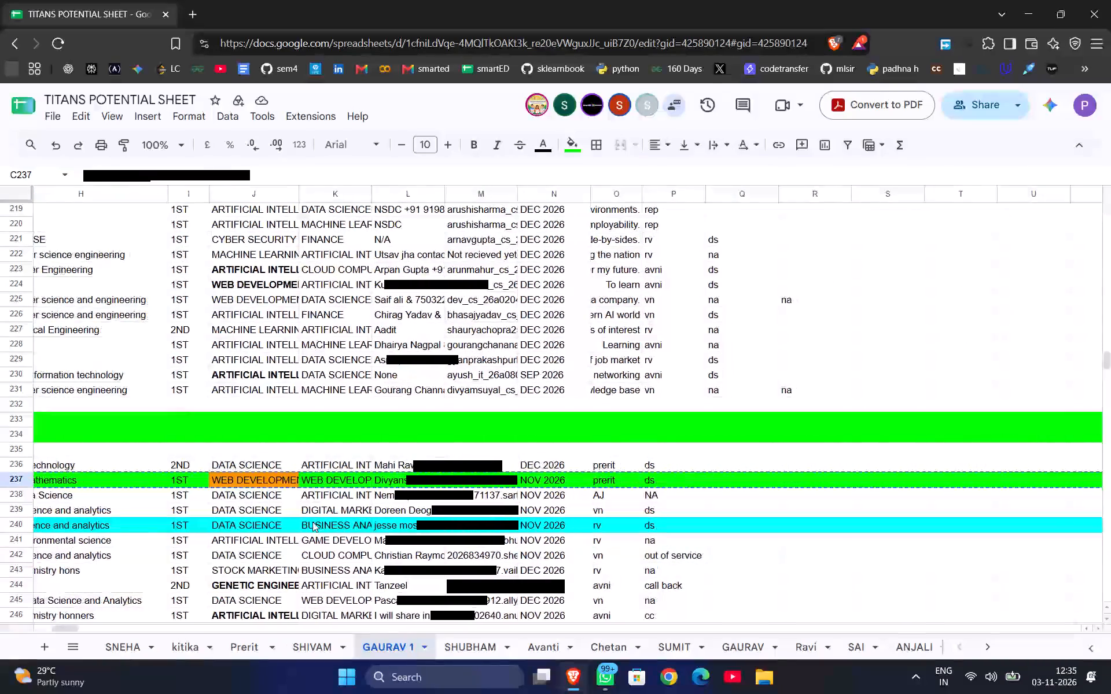
click(594, 495)
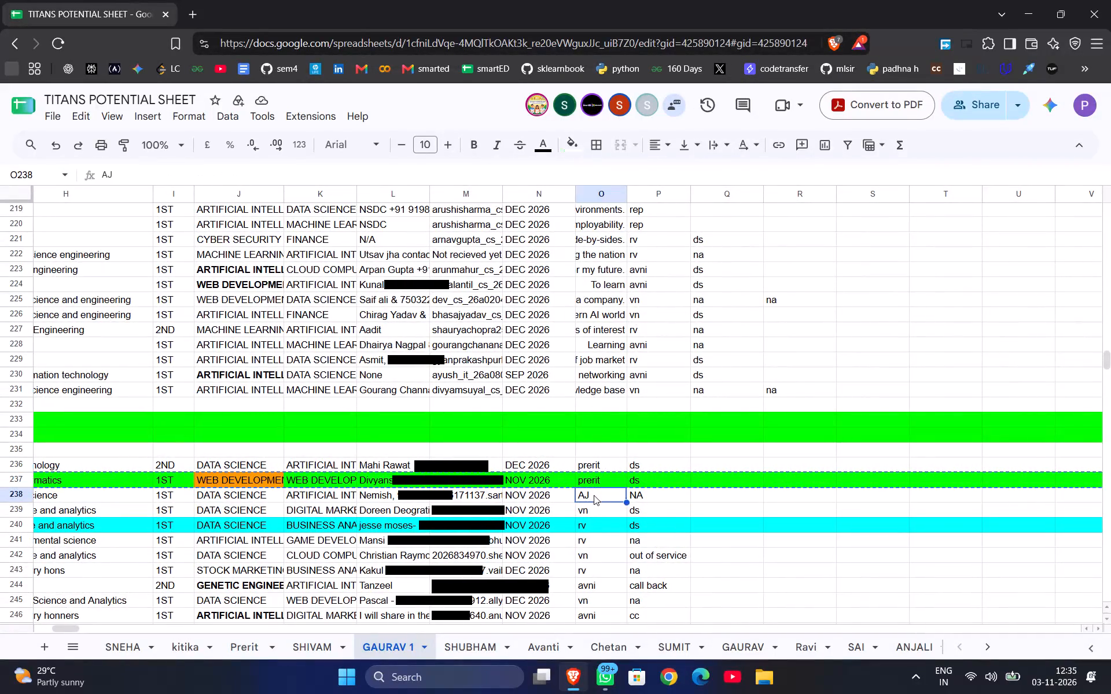
right_click(594, 495)
click(652, 527)
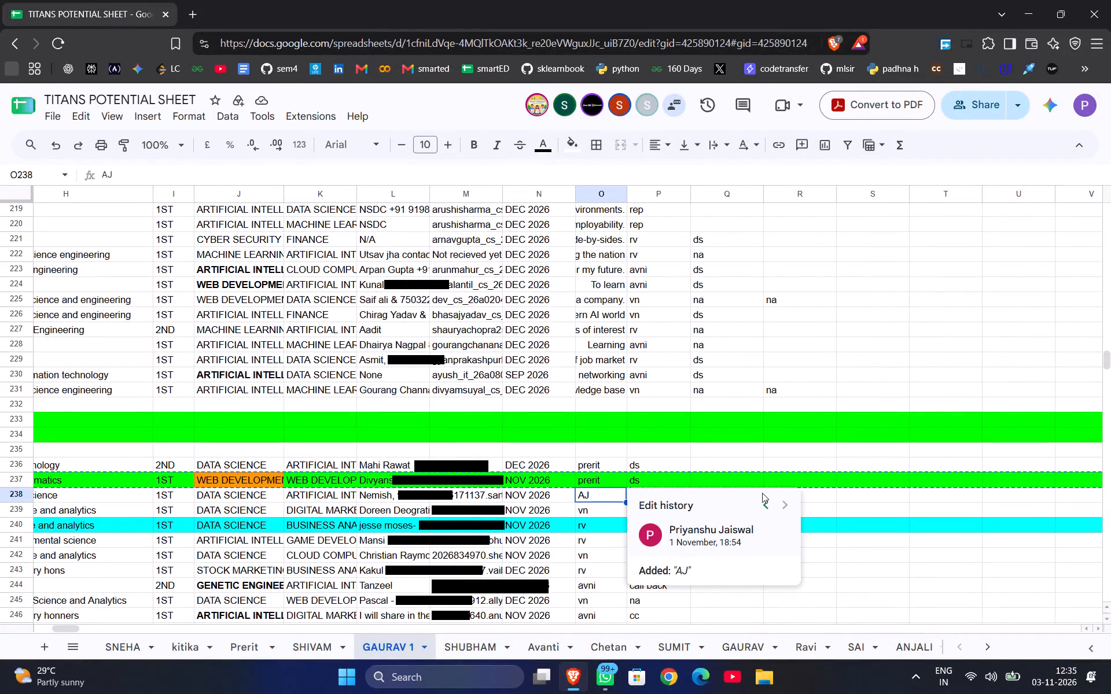
click(765, 500)
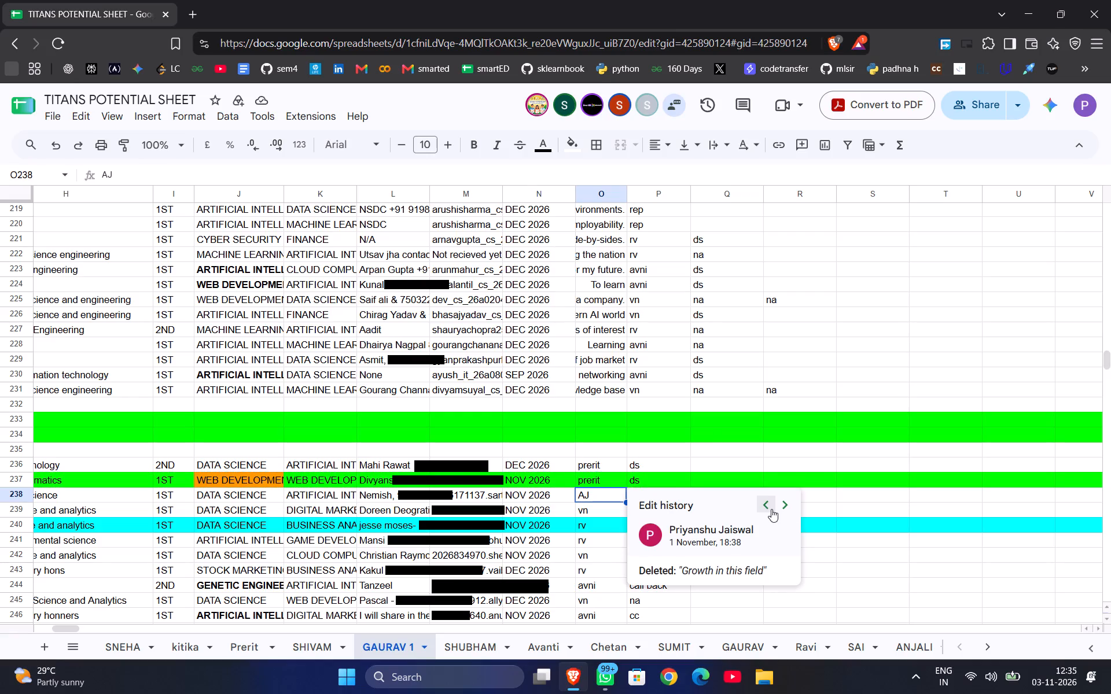
click(767, 509)
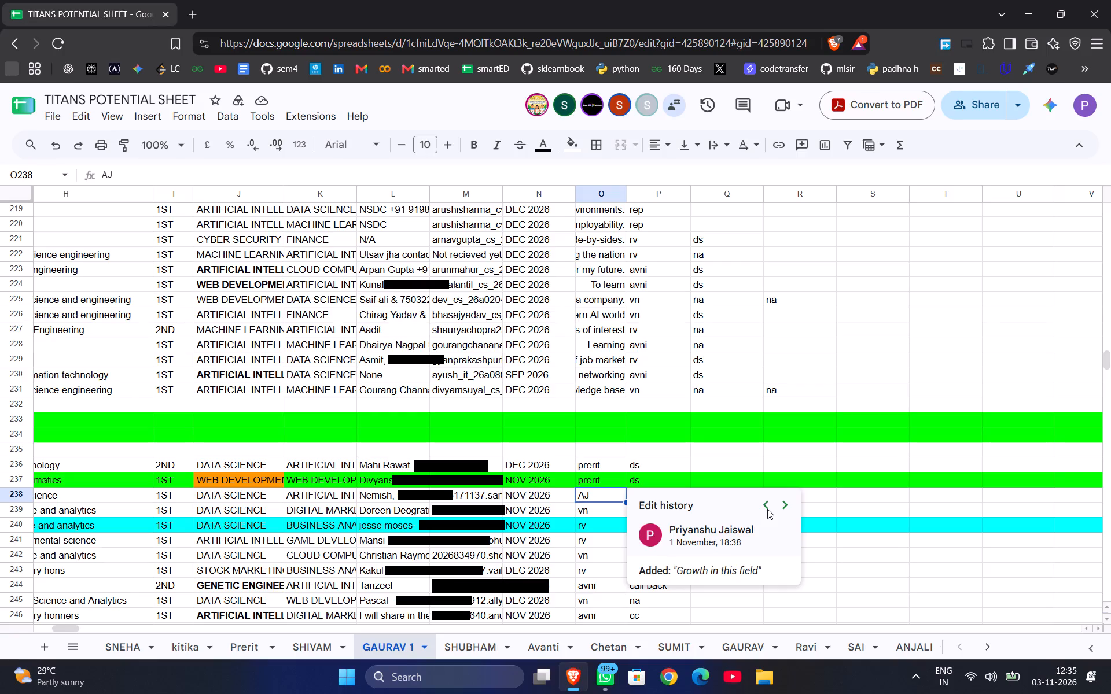
click(767, 509)
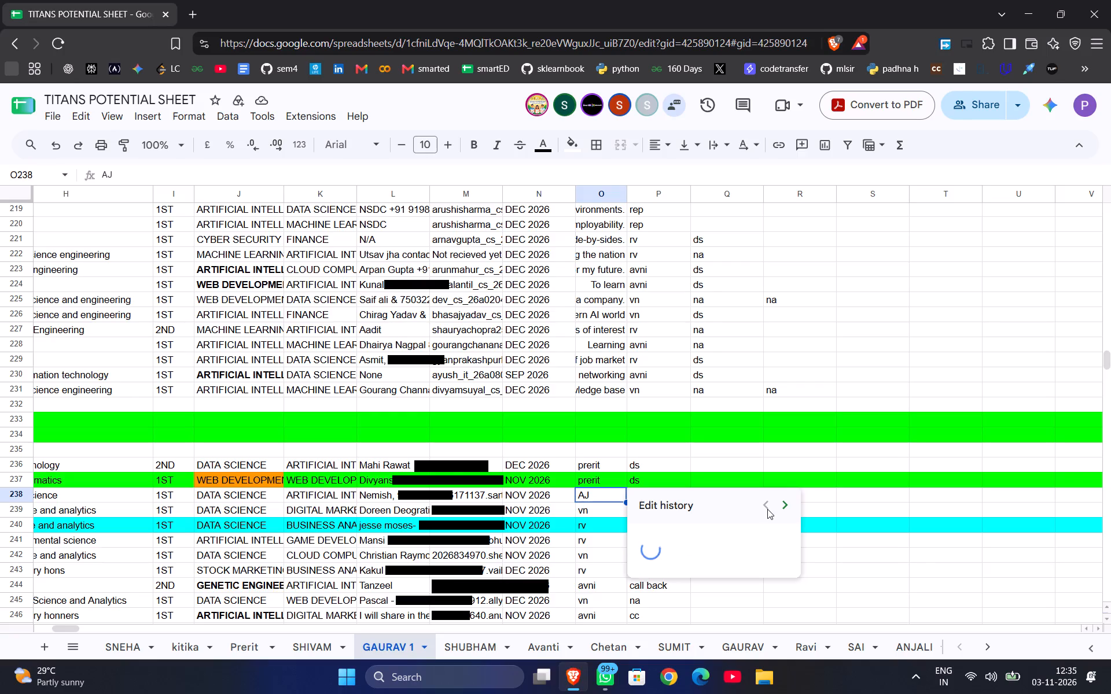
click(767, 509)
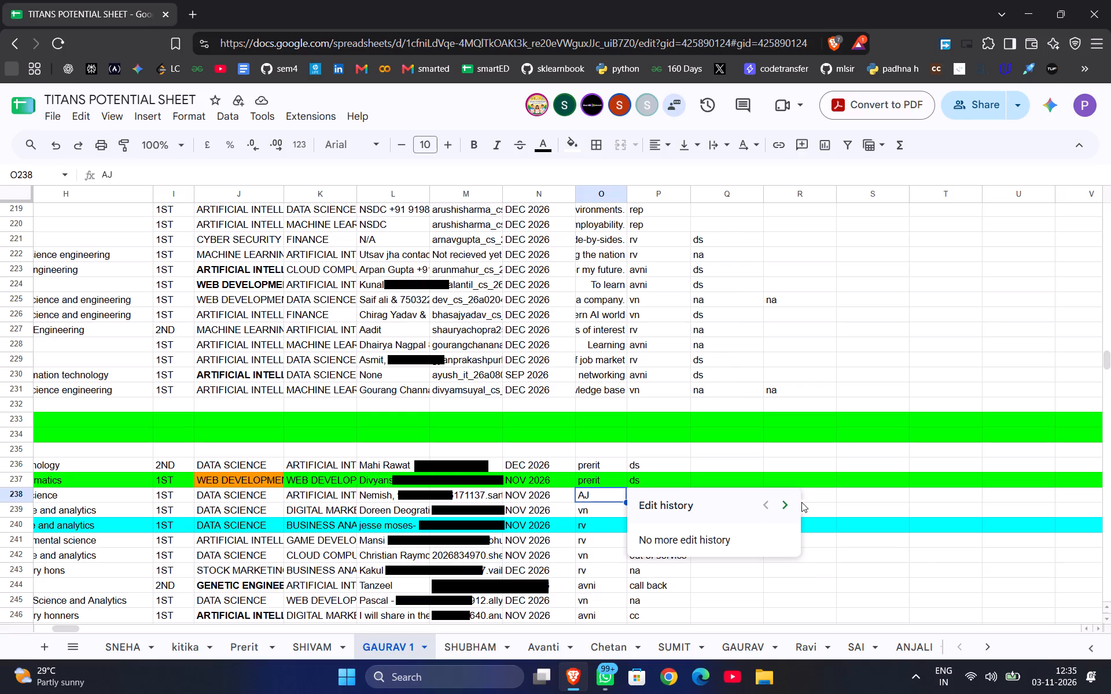
click(789, 508)
click(789, 508)
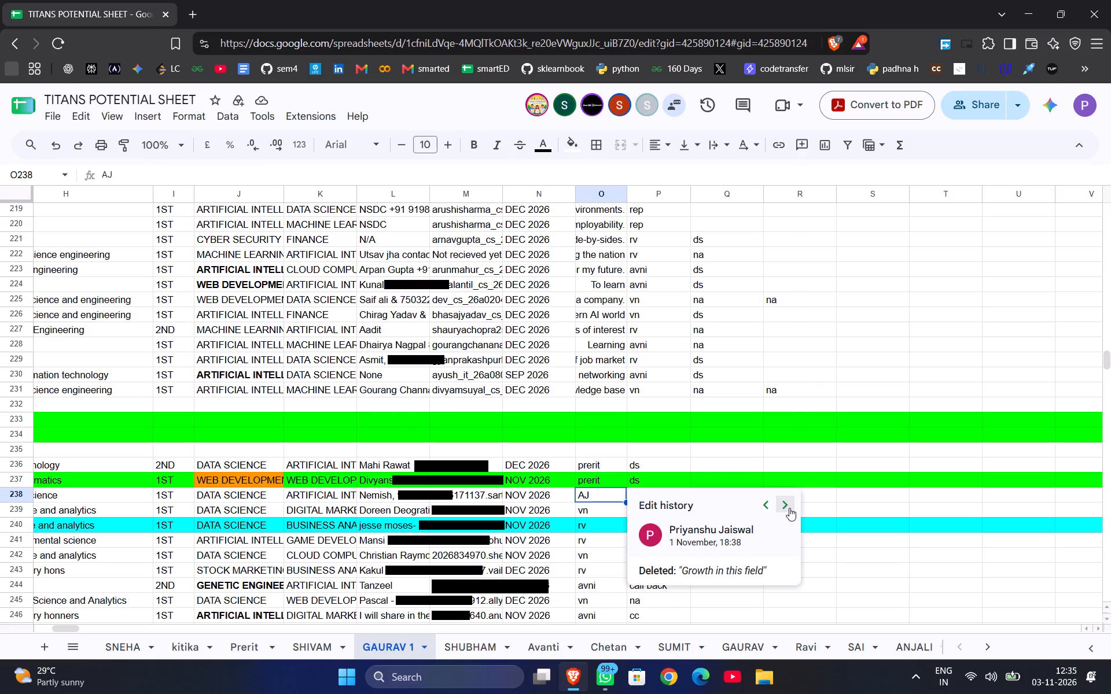
right_click(789, 508)
click(789, 508)
click(789, 508)
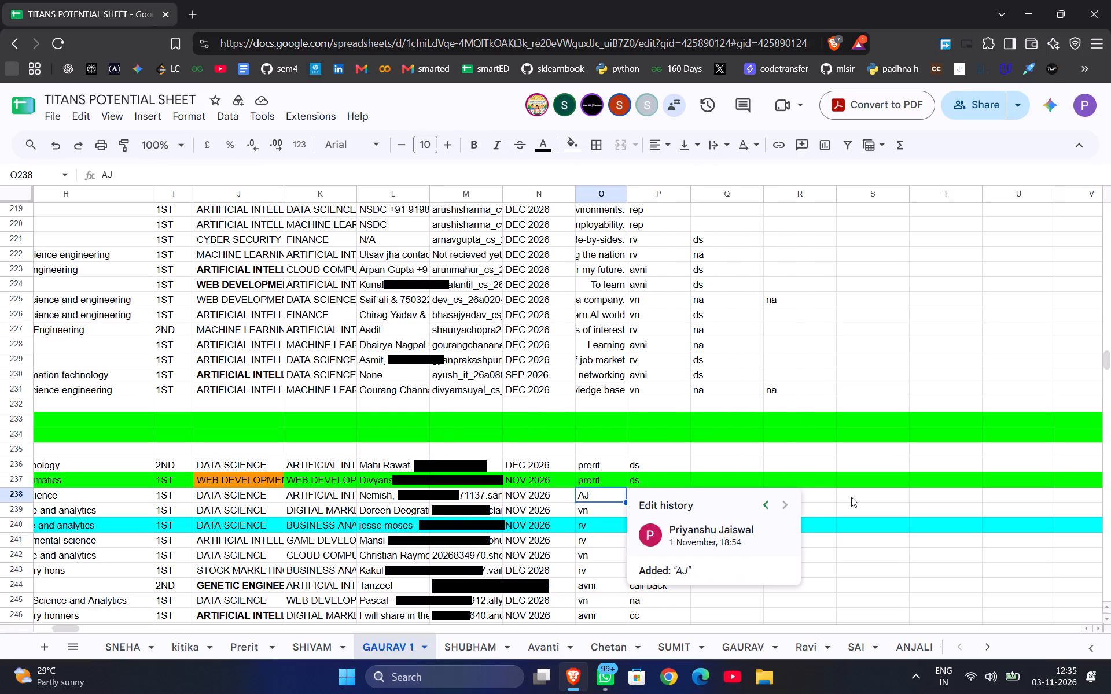
click(851, 497)
Copy the phone number from cell D238 and search the GAURAV 1 sheet for it.
scroll(851, 497, right, 5)
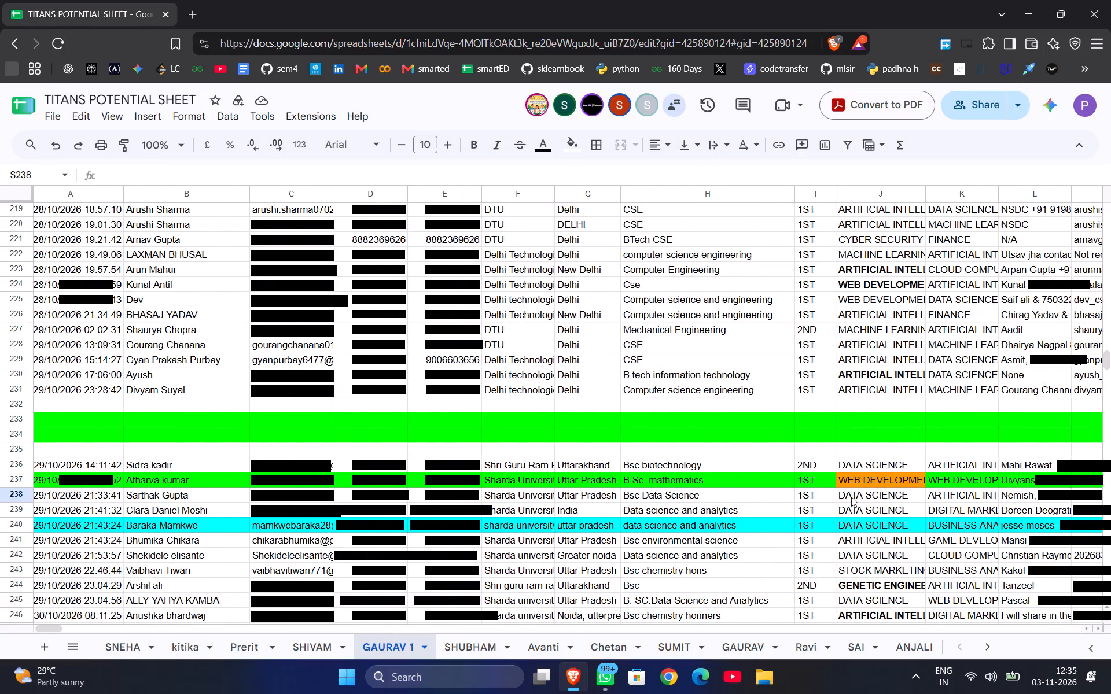
click(376, 493)
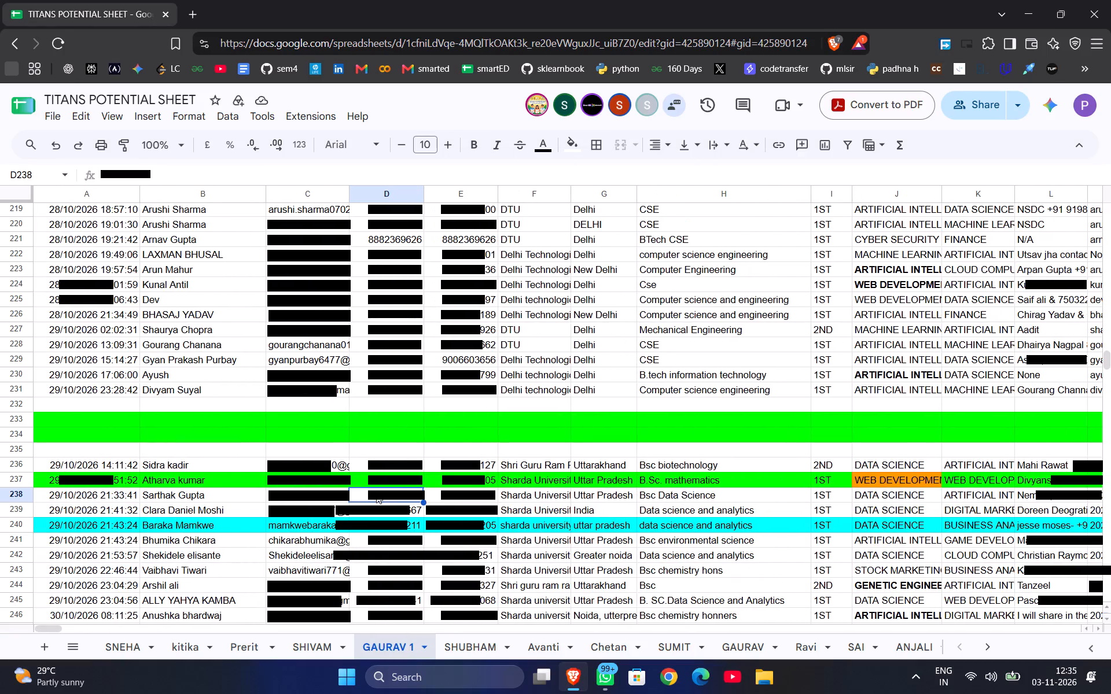
key(ctrl+c)
key(ctrl+f)
key(ctrl+v)
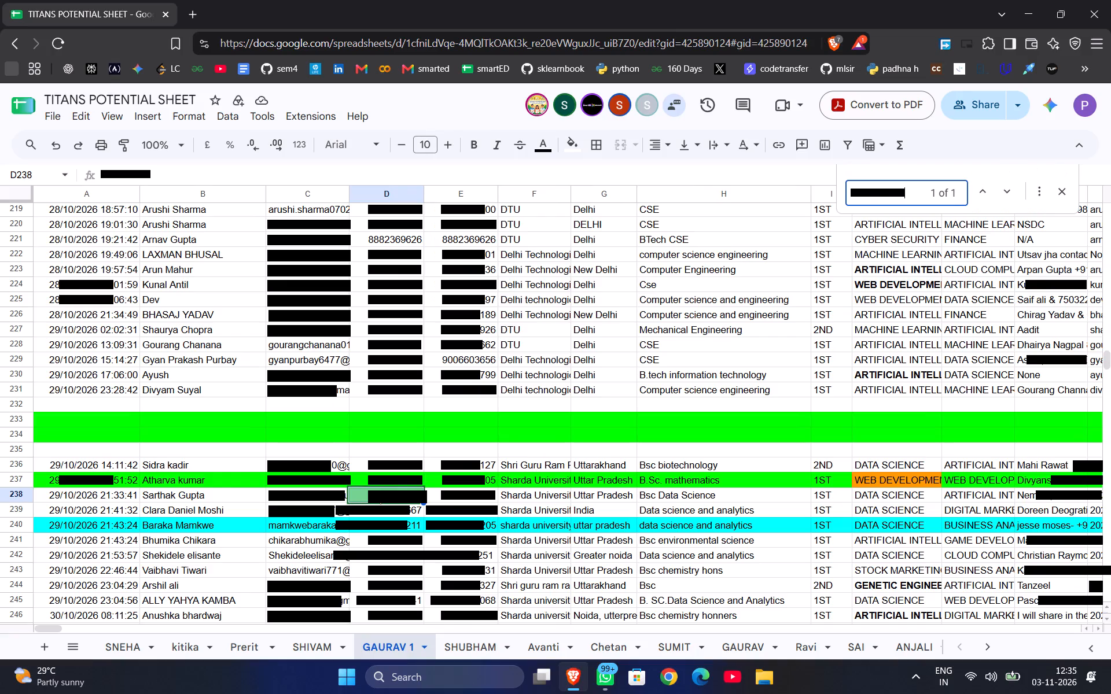
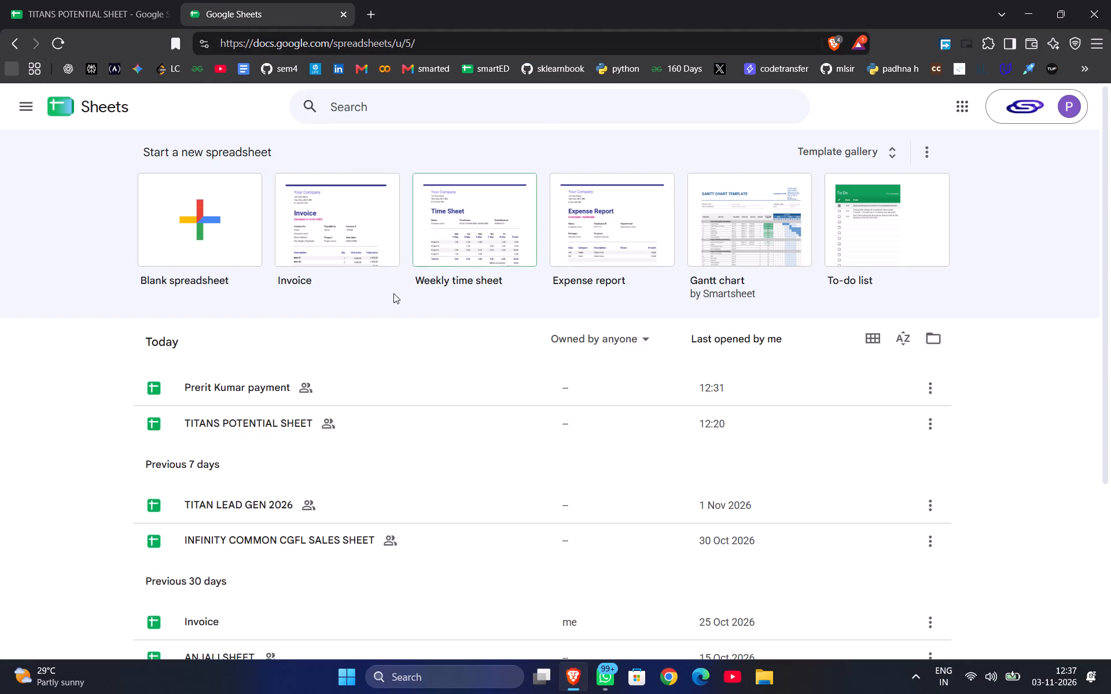
Open the submitter's own payment spreadsheet from the files listed under Today.
click(223, 383)
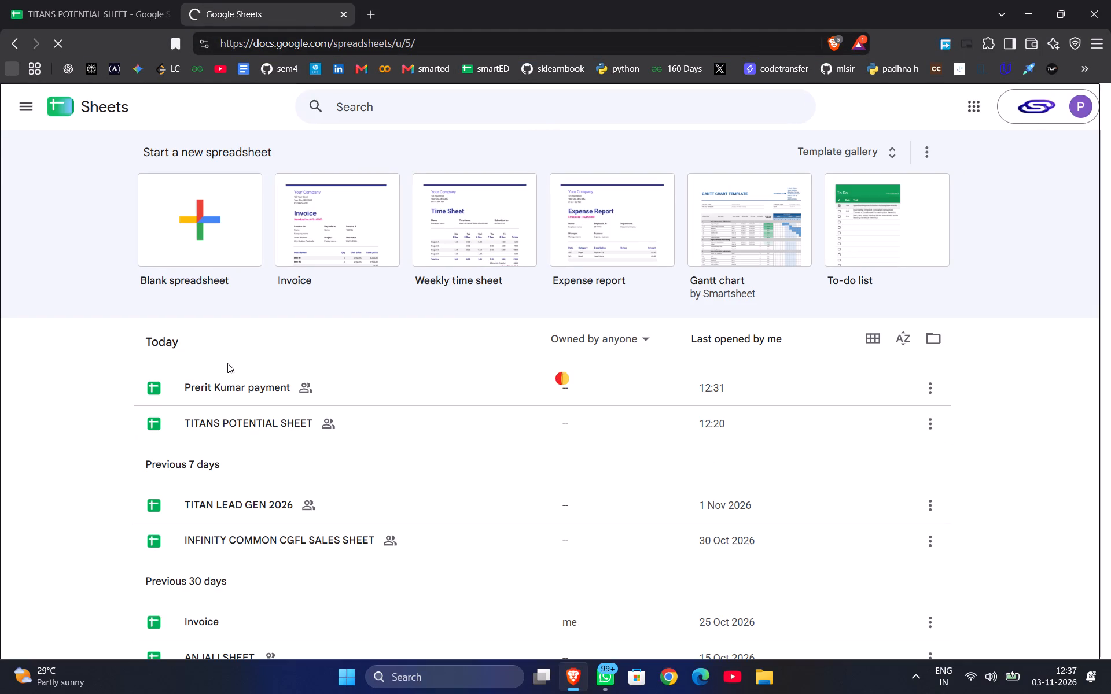
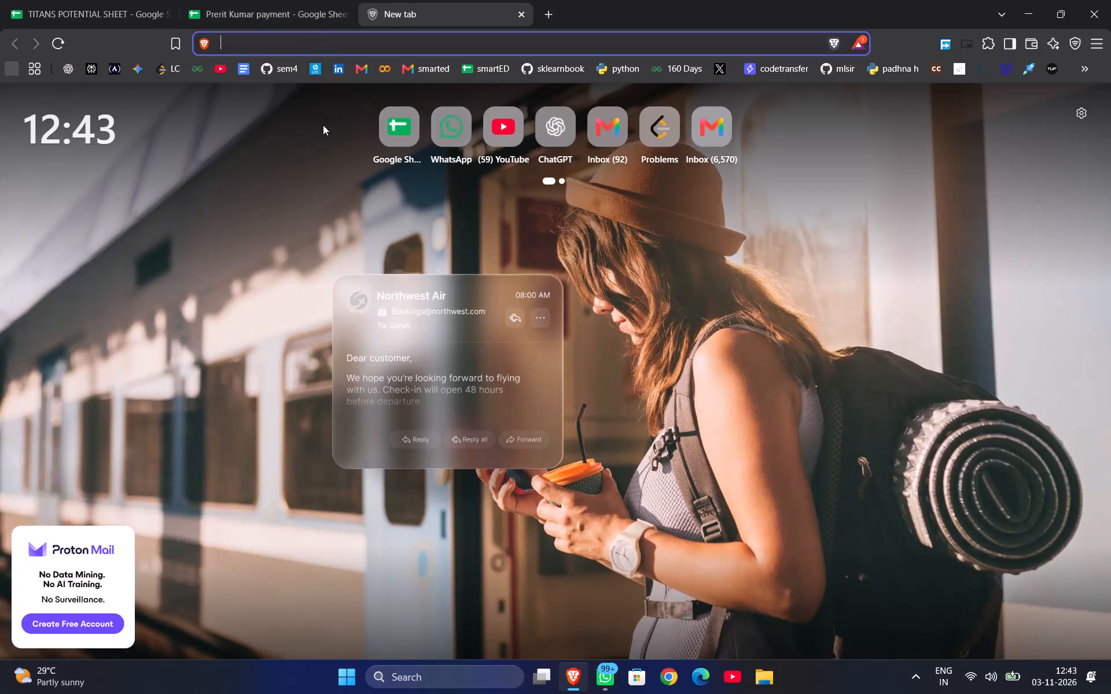
Return to TITANS POTENTIAL SHEET and select phone number cell D237 in the green row of the GAURAV 1 sheet.
click(136, 0)
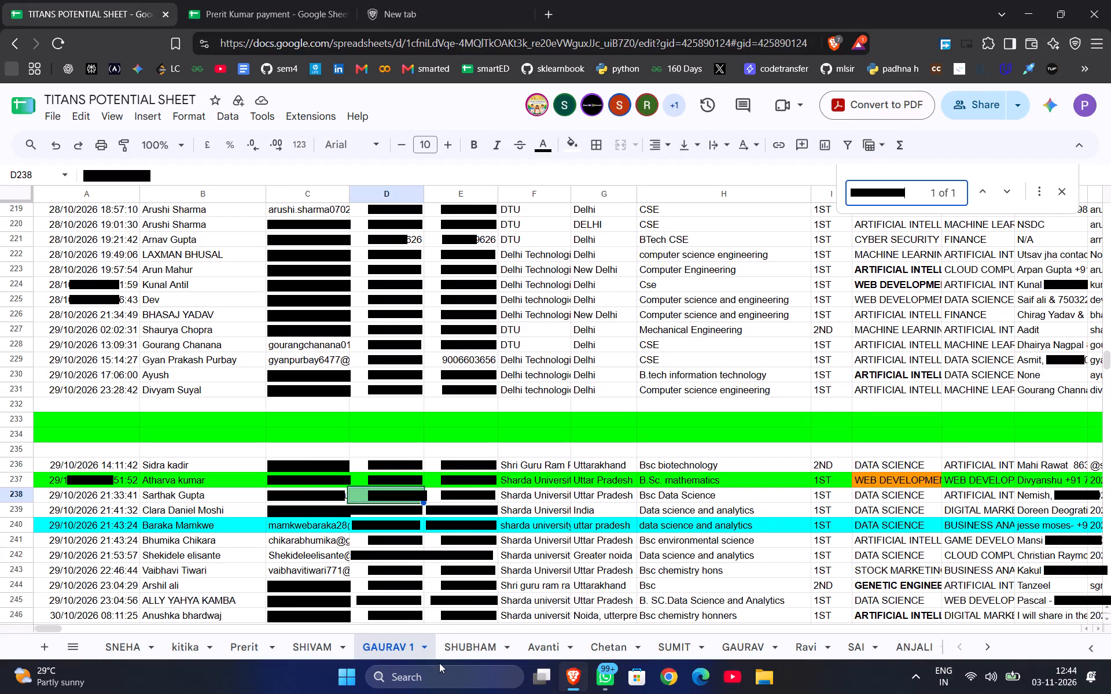
scroll(500, 517, left, 2)
scroll(500, 517, right, 3)
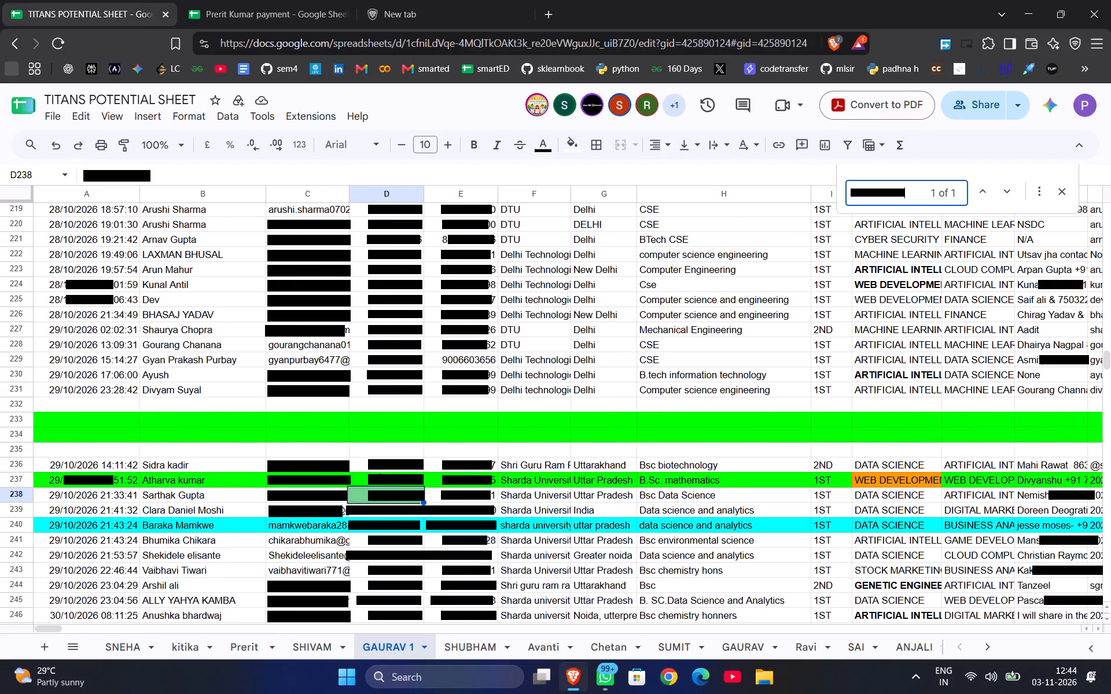
triple_click(380, 473)
click(380, 473)
click(375, 485)
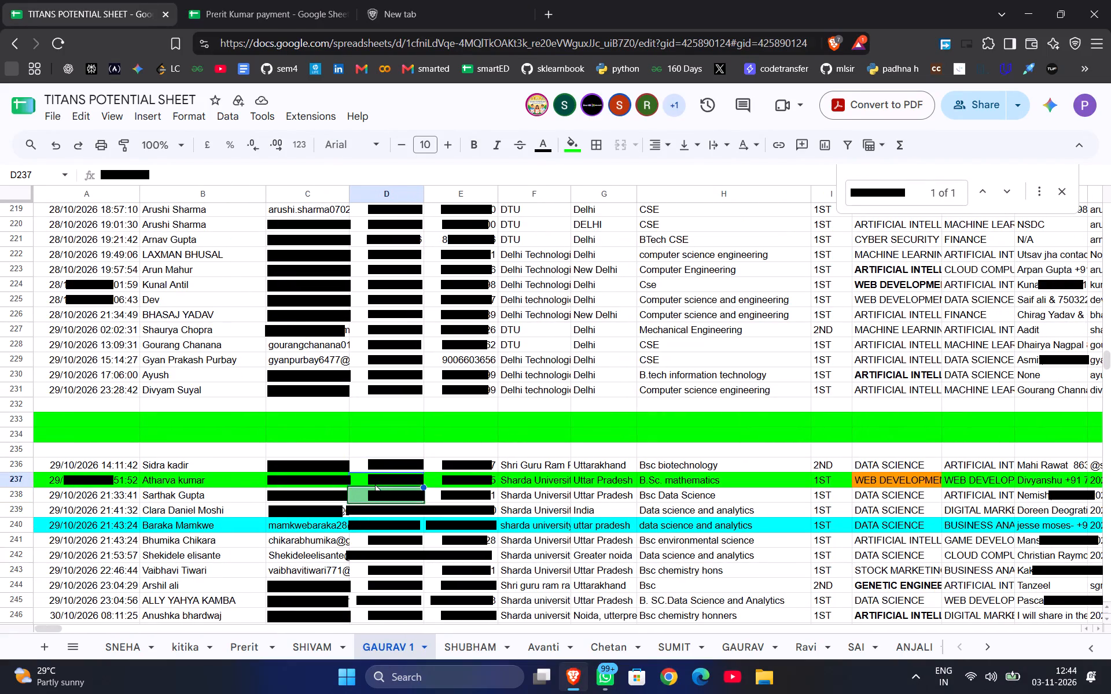
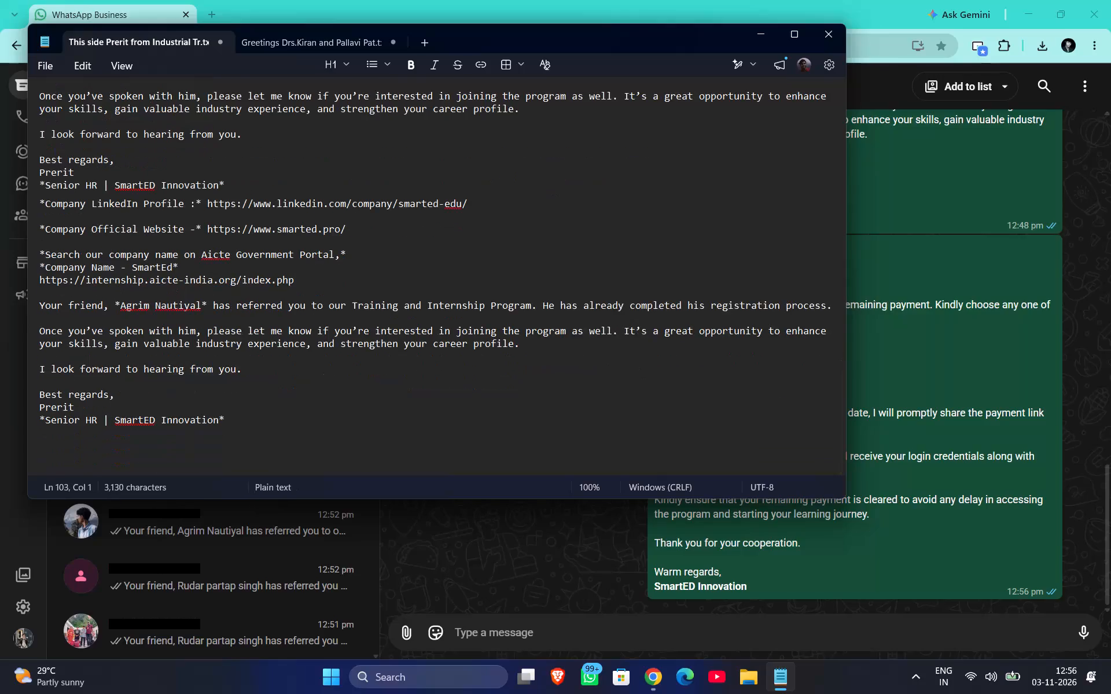
Place the text cursor at the end of the "26 August" line in the Pending Payment reminder's list of payment dates.
key(Up)
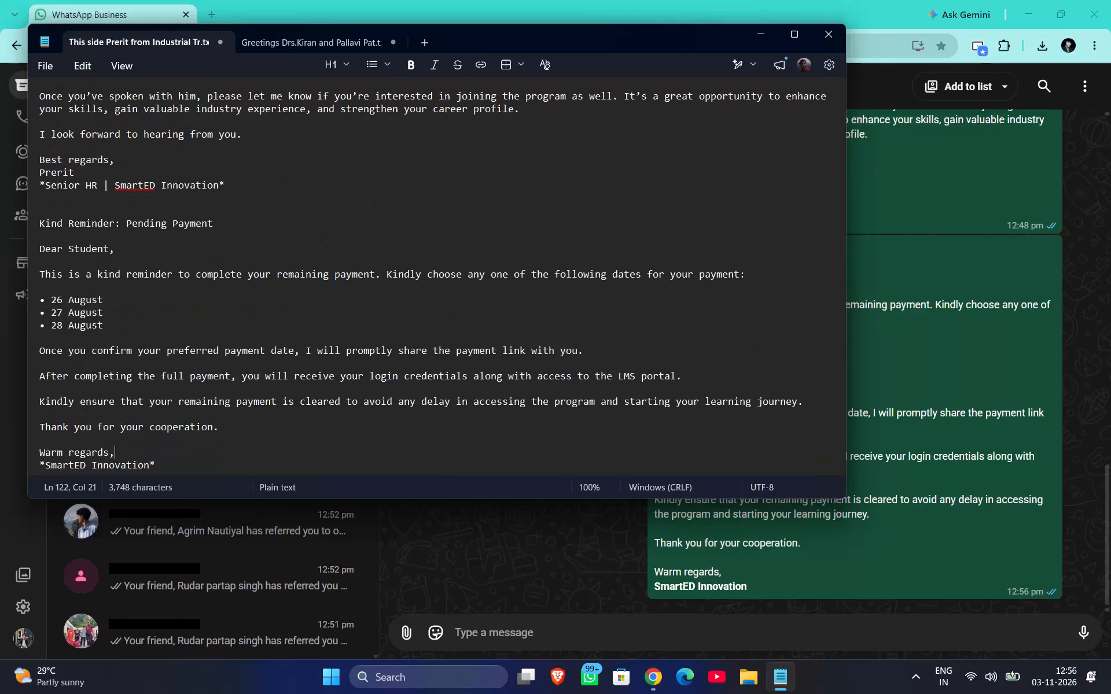
key(Up)
key(Up)
key(Up)
key(Up)
key(Up)
key(Up)
key(Up)
key(Up)
key(Up)
key(Up)
key(Up)
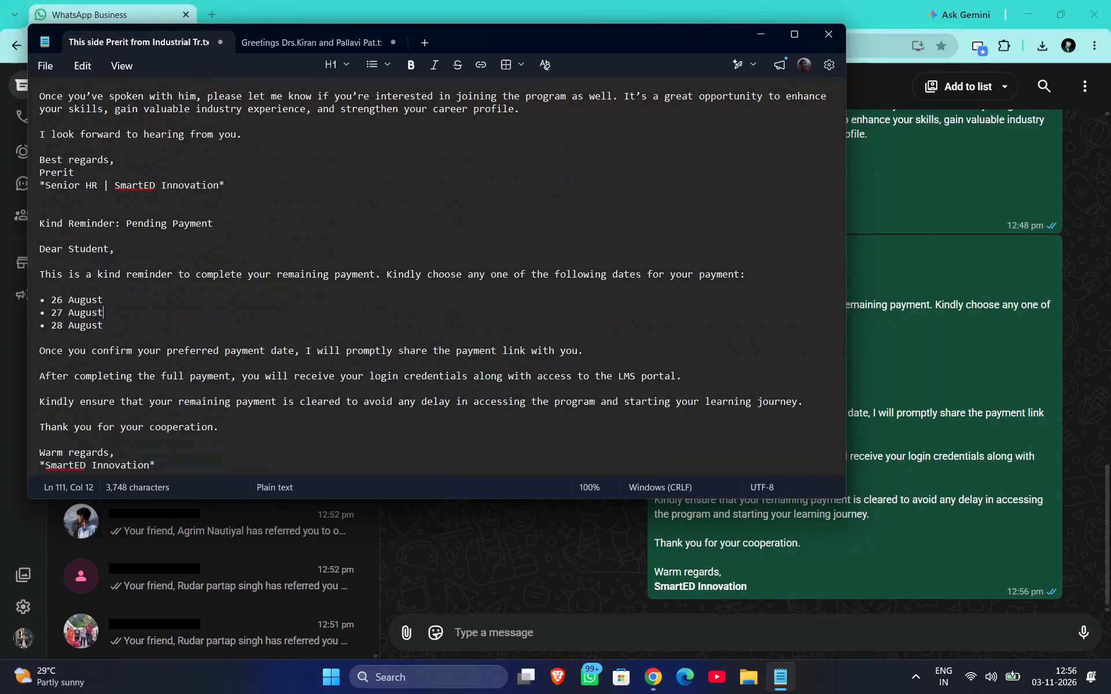
key(Up)
key(Up)
key(Down)
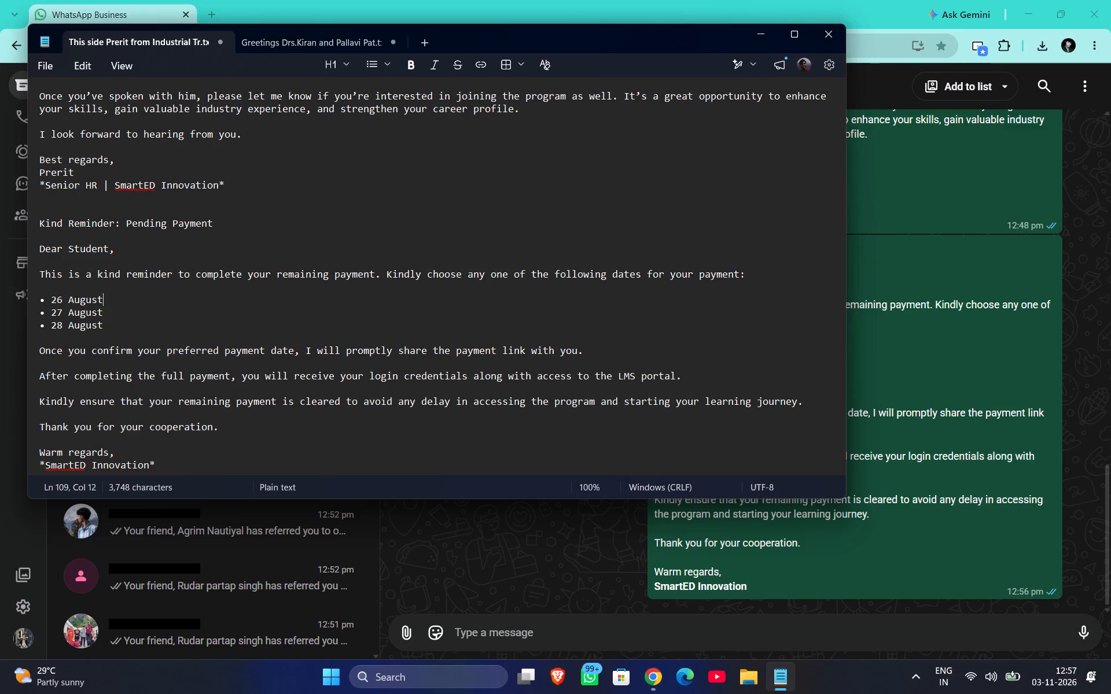
Replace the first date option in the pending-payment reminder with 3 November.
key(ctrl+shift+Left)
key(ctrl+shift+Left)
key(3)
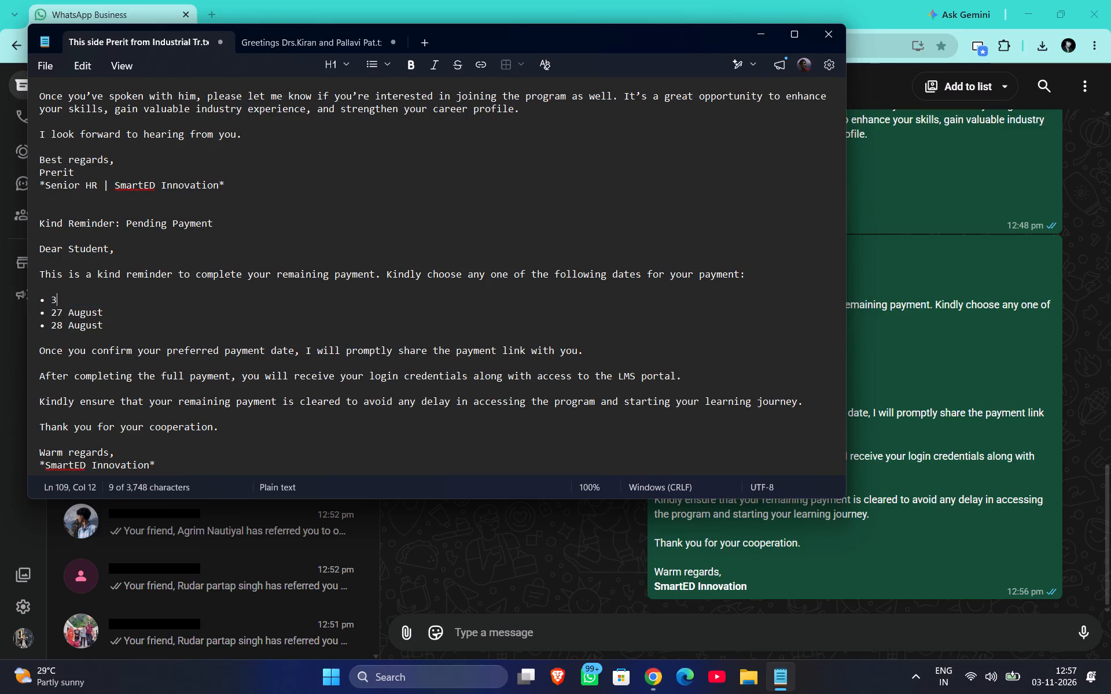
key(space)
text(November)
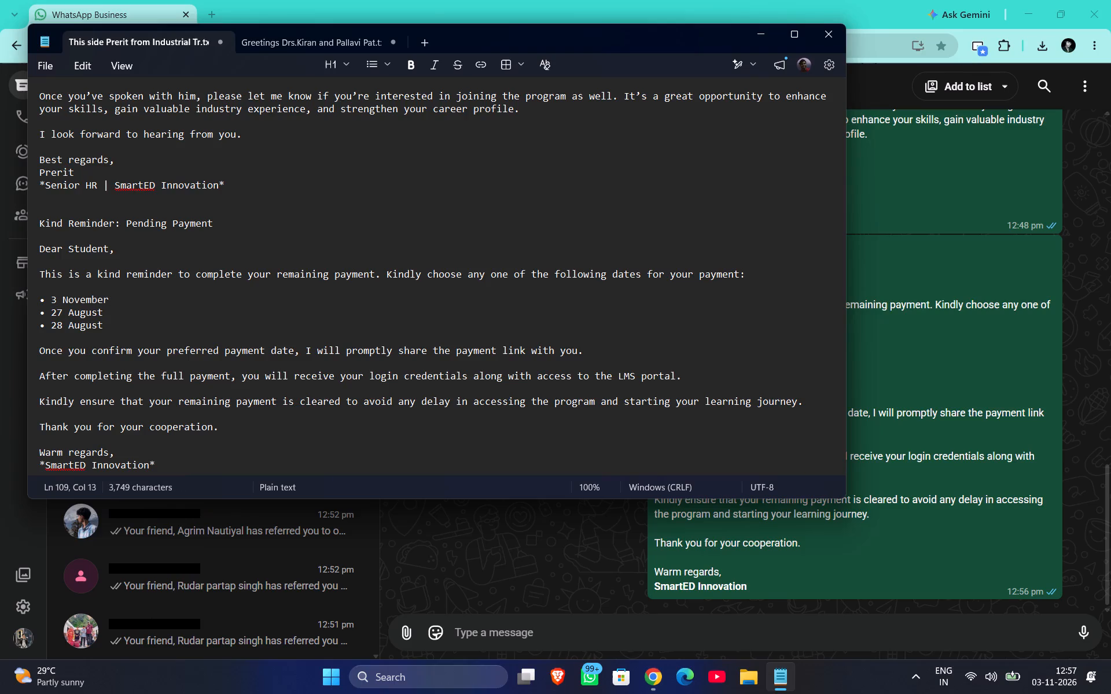
Copy the 3 November text over the second and third date options of the reminder.
key(Down)
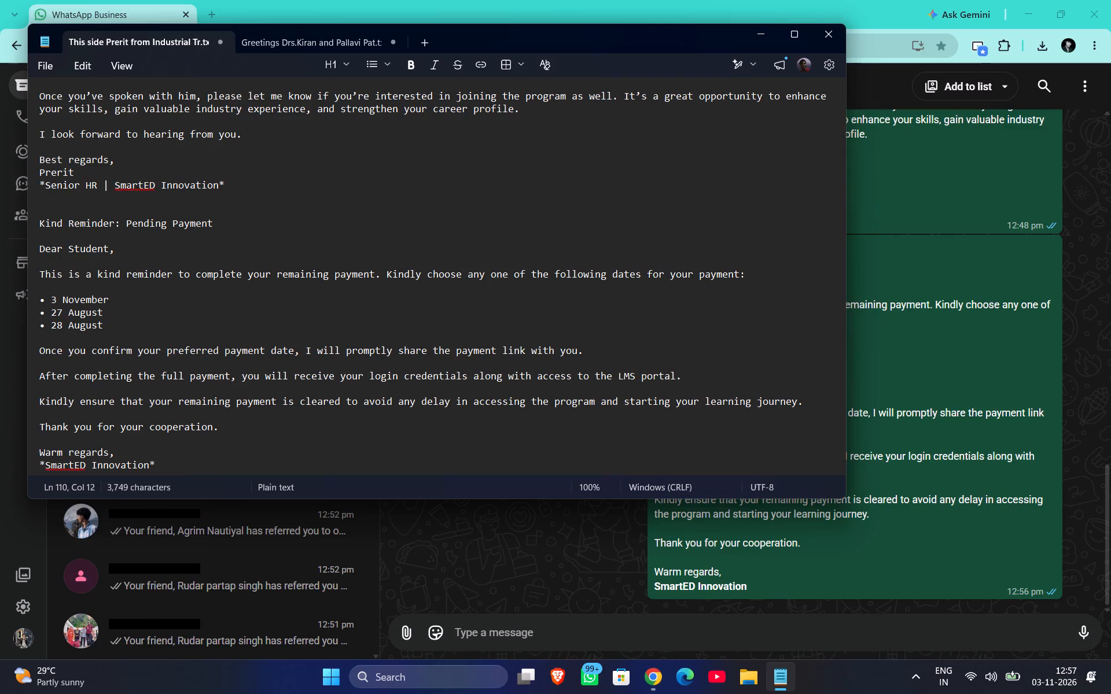
key(Up)
key(ctrl+shift+Left)
key(ctrl+shift+Left)
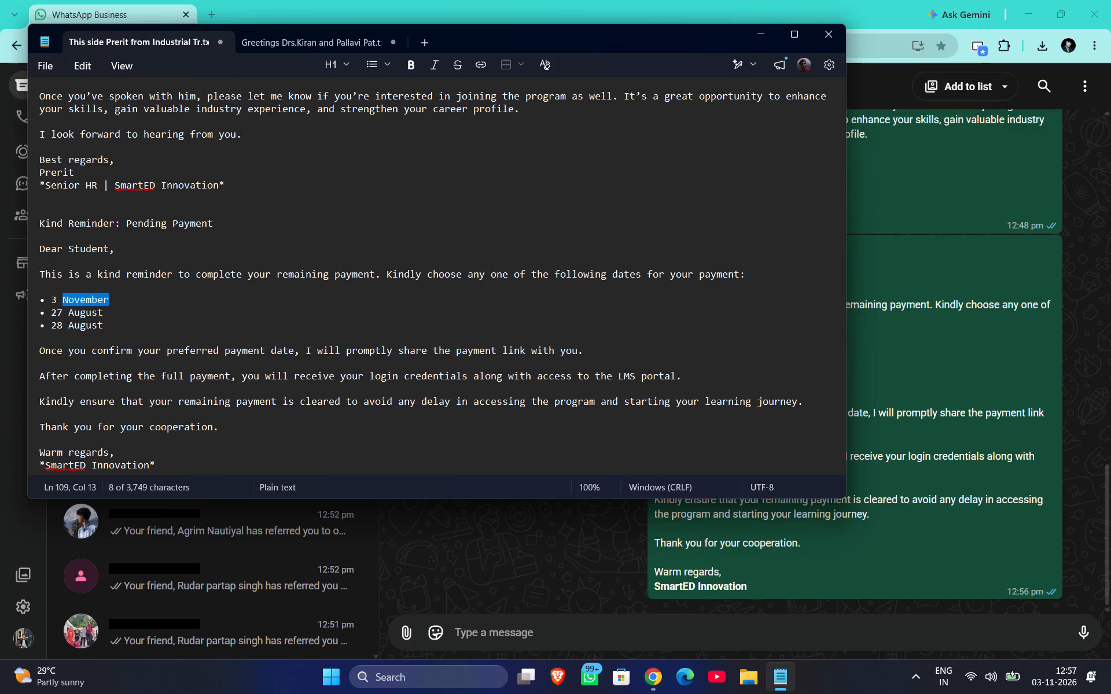
key(ctrl+c)
key(Down)
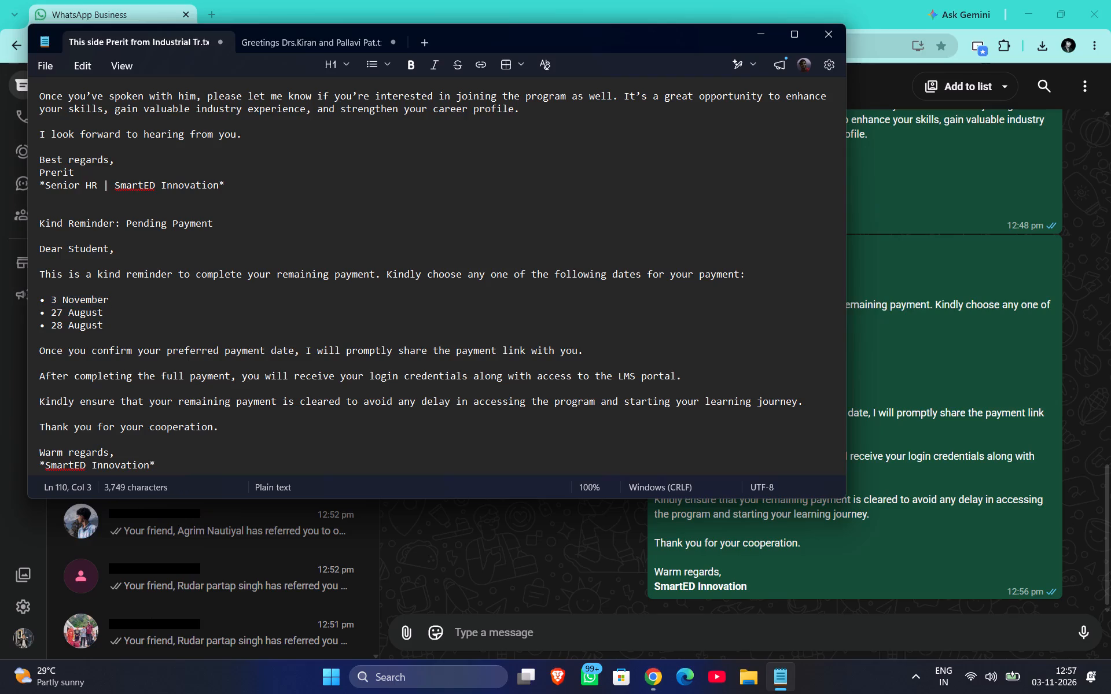
key(ctrl+shift+Right)
key(ctrl+shift+Right)
key(ctrl+v)
key(Left)
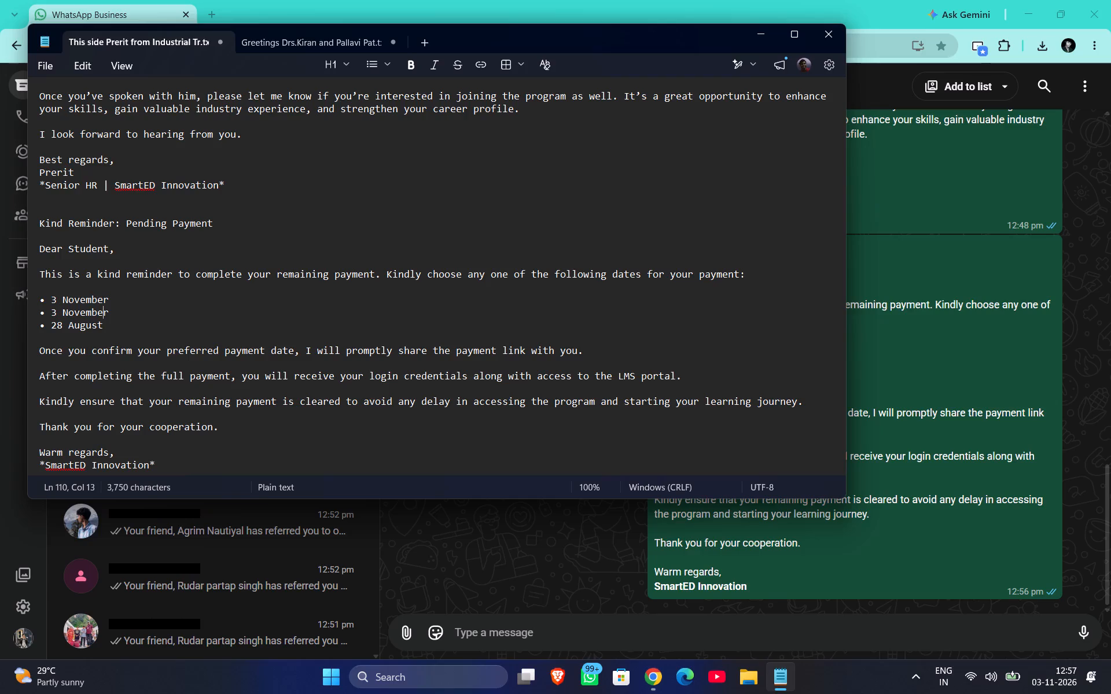
key(Left)
key(Down)
key(Down)
key(Up)
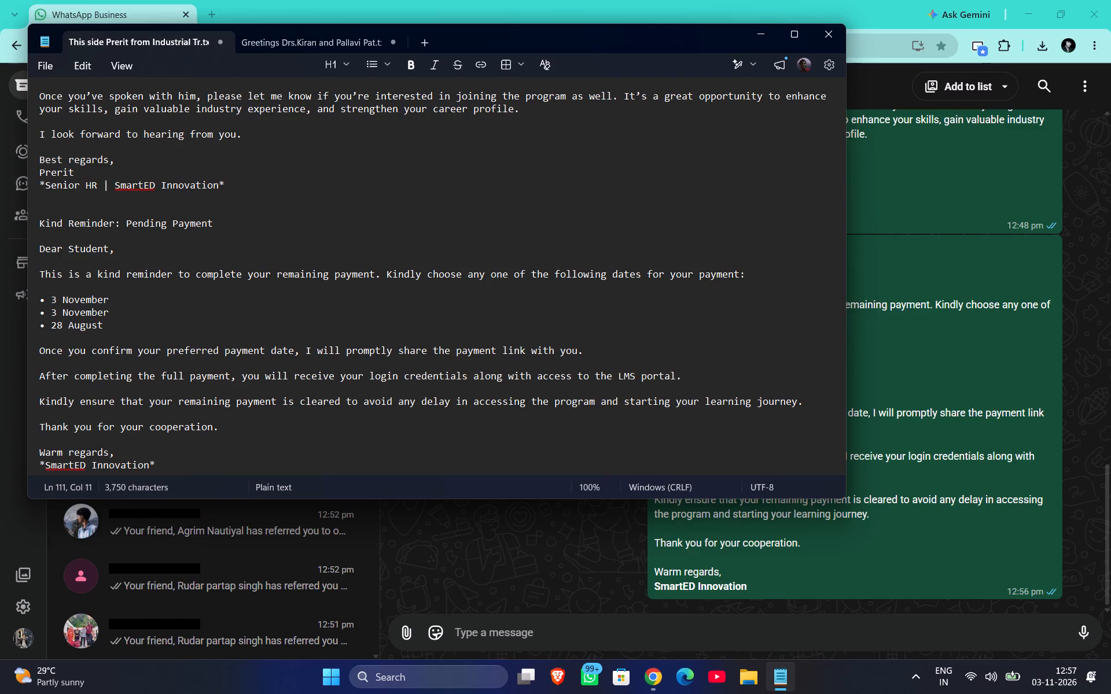
key(ctrl+Right)
key(ctrl+shift+Left)
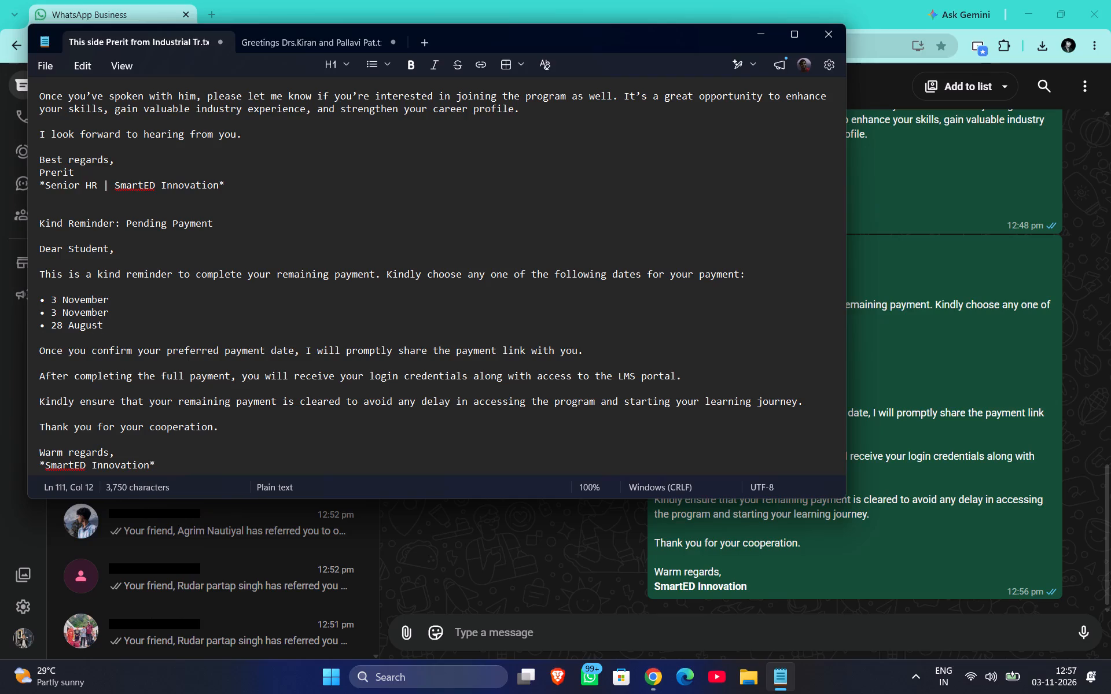
key(ctrl+shift+Left)
key(ctrl+v)
Change the day of the third date option to 5 and of the second one to 4.
key(Left)
key(ctrl+Left)
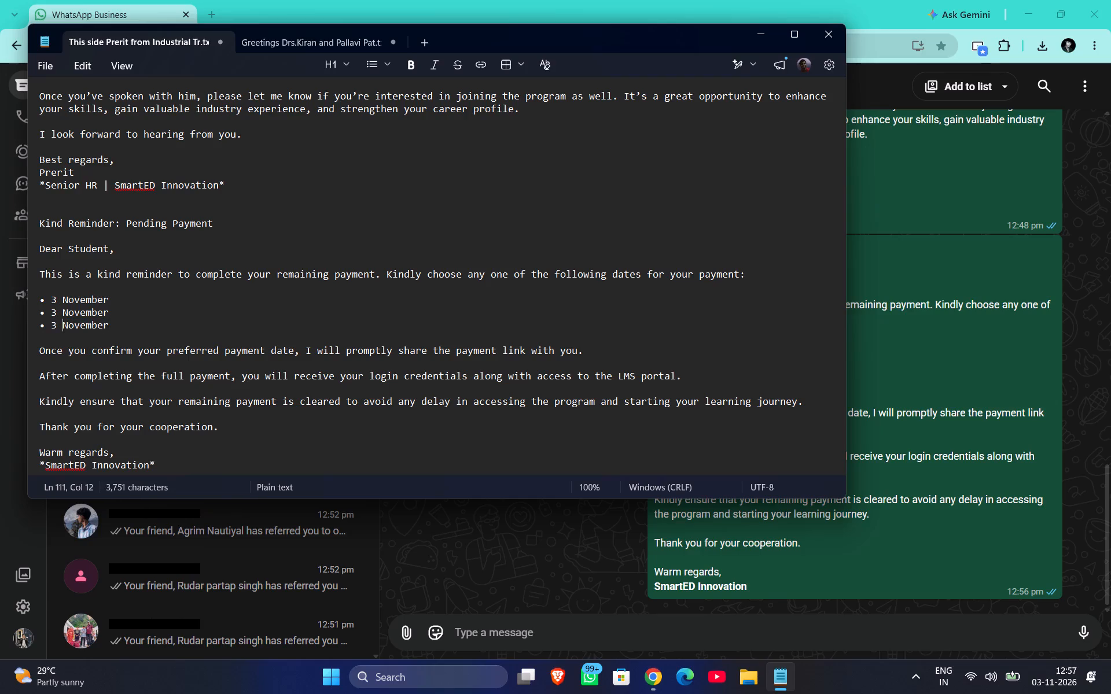
key(Left)
key(BackSpace)
key(5)
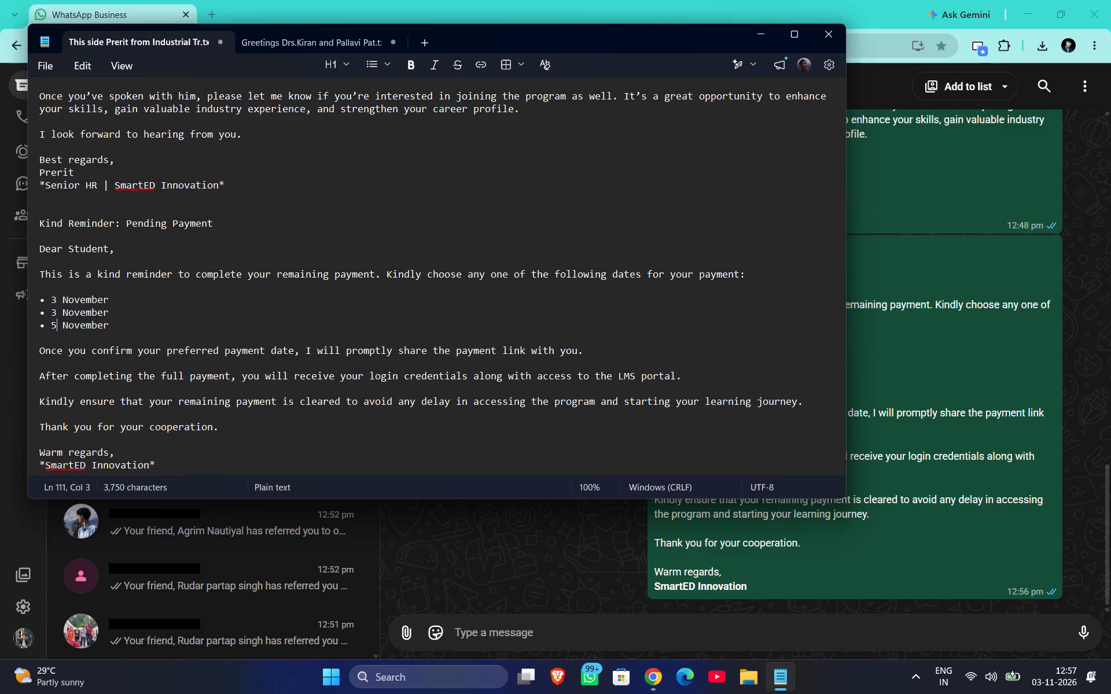
key(Up)
key(BackSpace)
key(4)
Copy the whole payment reminder message, from the "Kind Reminder: Pending Payment" heading through the SmartED Innovation signature.
key(Down)
key(Down)
key(Down)
key(Down)
key(Down)
key(Down)
key(Down)
key(Down)
key(Down)
key(Down)
key(Down)
key(Down)
key(Down)
key(Down)
key(Down)
key(Down)
key(Down)
key(Down)
key(Down)
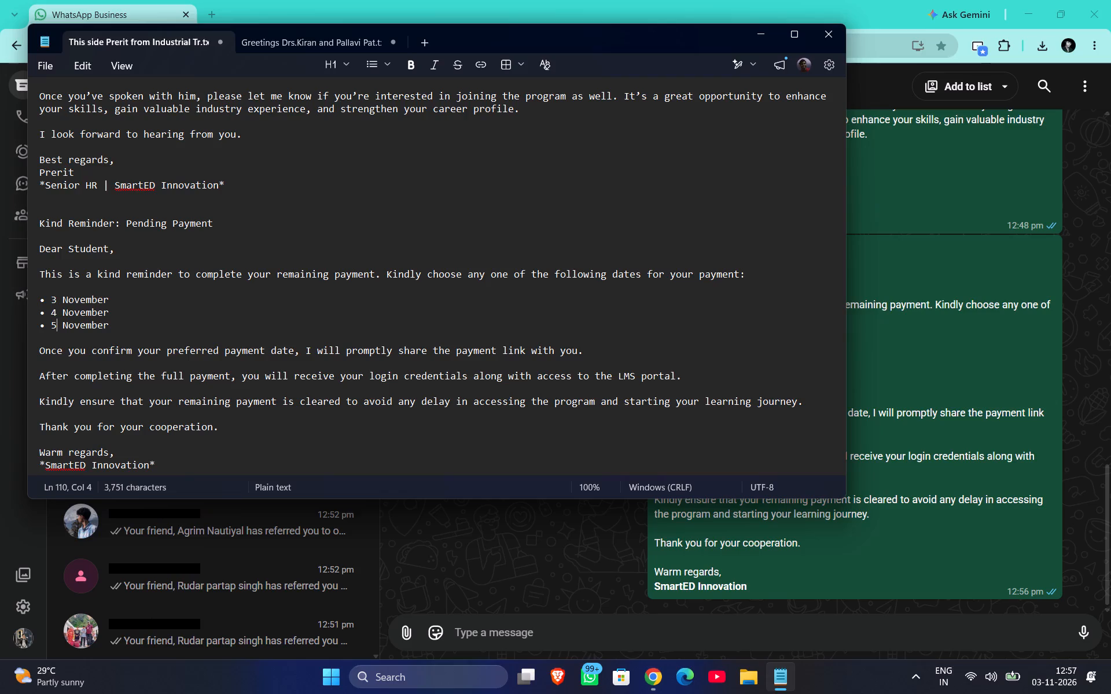
key(Up)
key(Up)
key(Up)
key(Up)
key(Up)
key(Up)
key(Up)
key(Up)
key(Up)
key(Up)
key(Up)
key(Up)
key(Up)
key(Up)
key(Up)
key(Up)
key(Up)
key(Up)
key(Up)
key(Up)
key(Down)
key(Down)
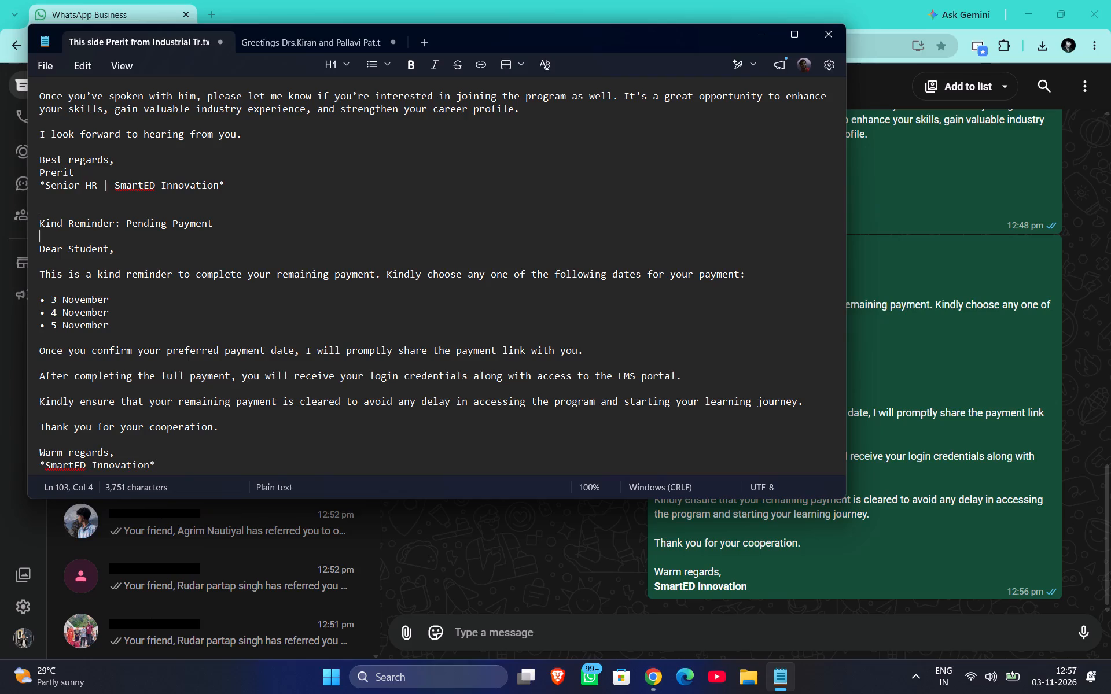
key(Down)
key(Up)
key(Up)
key(ctrl+Left)
key(shift+Down)
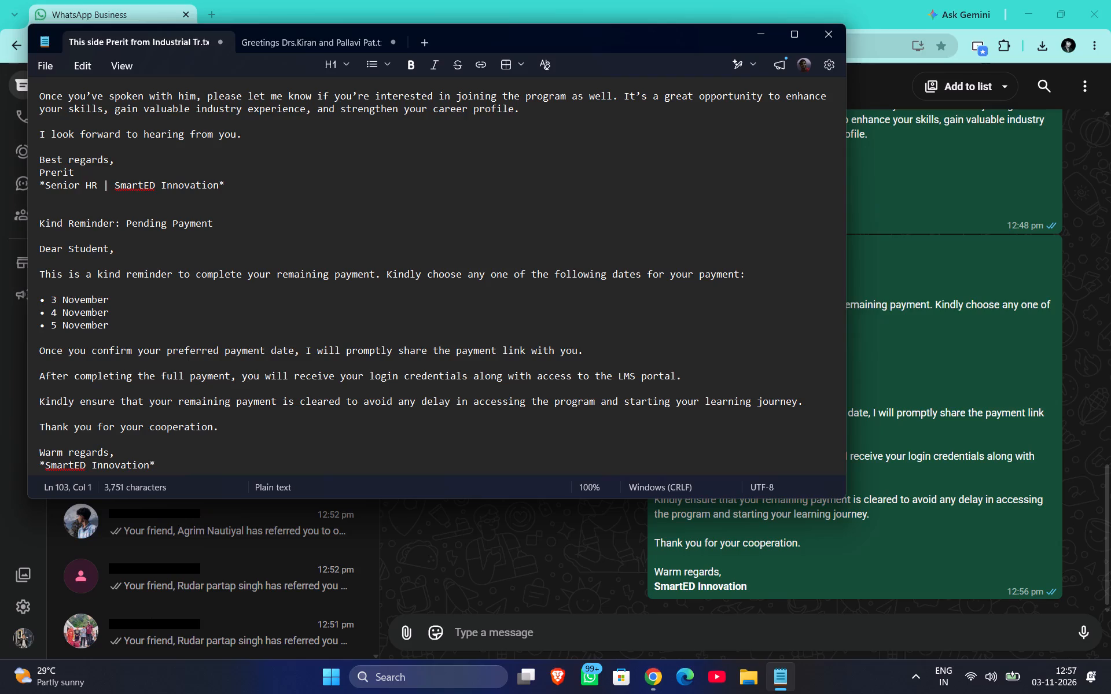
key(shift+Down)
key(shift+Down)
key(shift+Down)
key(shift+Down)
key(shift+Down)
key(shift+Down)
key(shift+Down)
key(shift+Down)
key(shift+Down)
key(shift+Down)
key(shift+Down)
key(shift+Down)
key(shift+Down)
key(shift+Down)
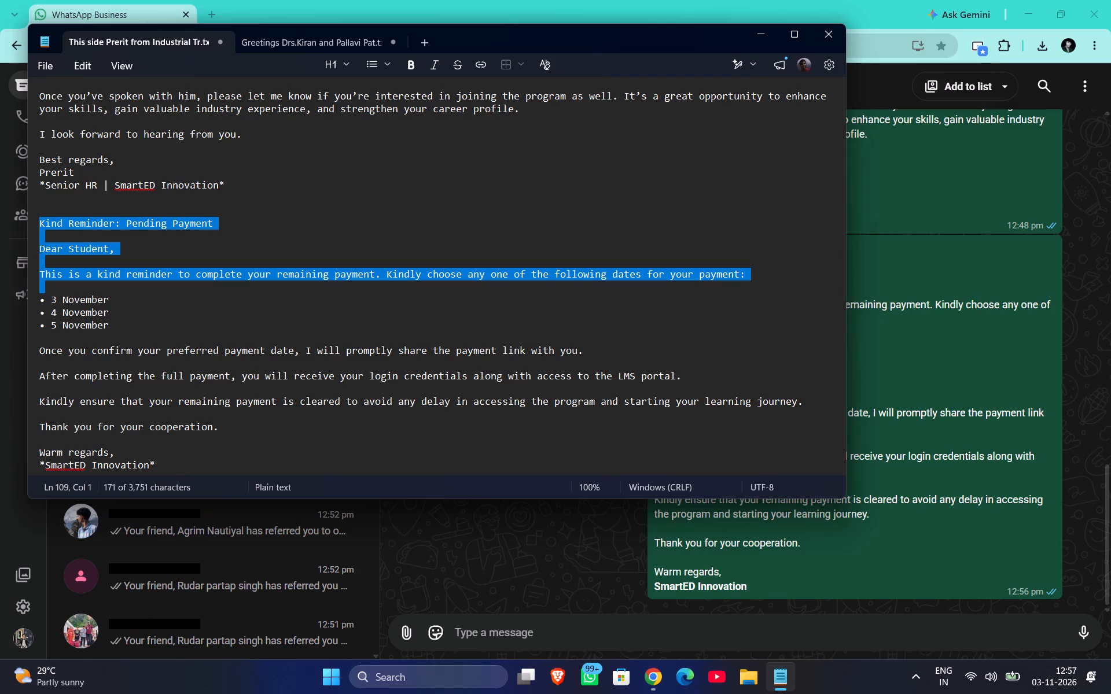
key(shift+Down)
key(shift+Down)
key(shift+Down)
key(shift+Down)
key(shift+Down)
key(shift+Down)
key(shift+Down)
key(shift+Down)
key(shift+Down)
key(shift+Down)
key(shift+Down)
key(shift+Down)
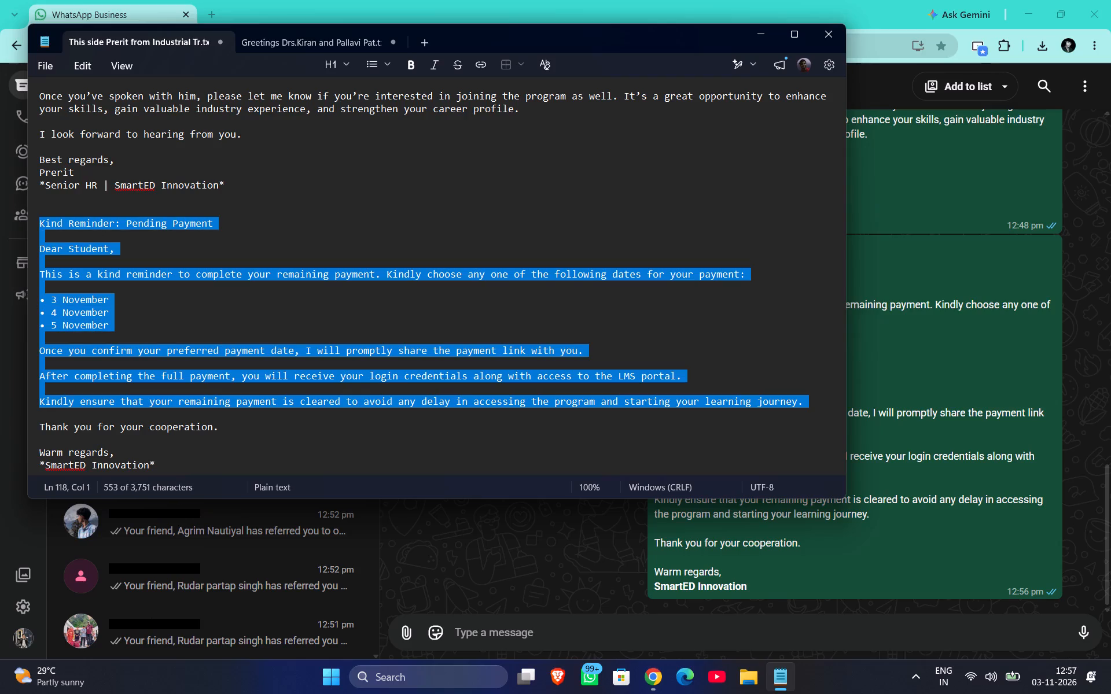
key(ctrl+c)
key(ctrl+c)
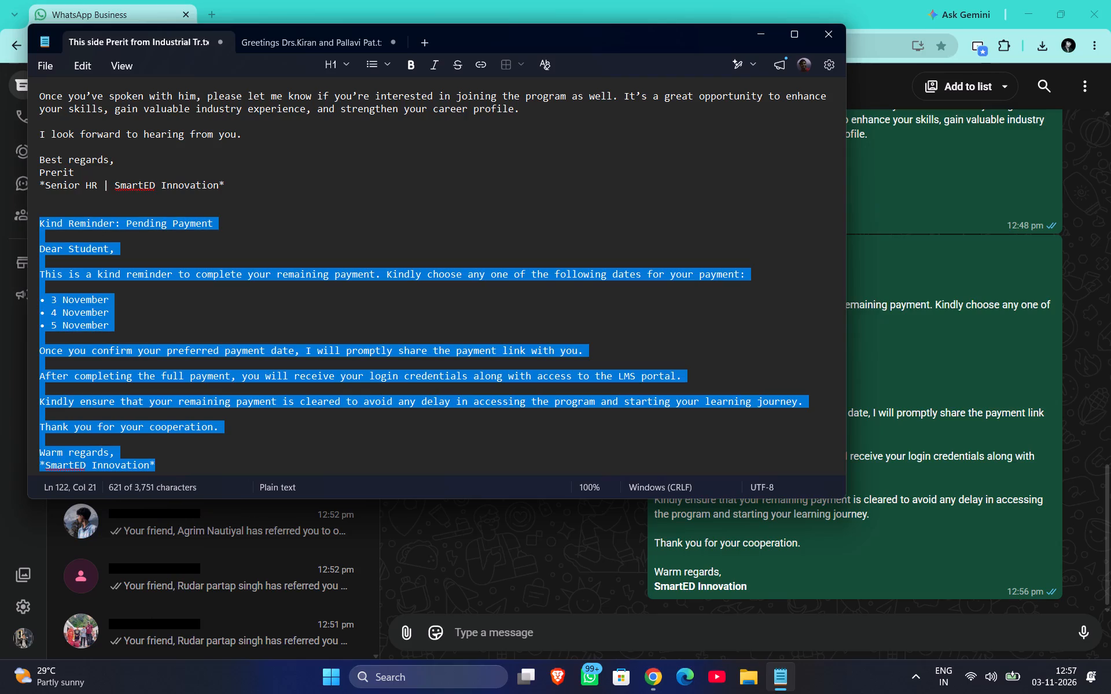
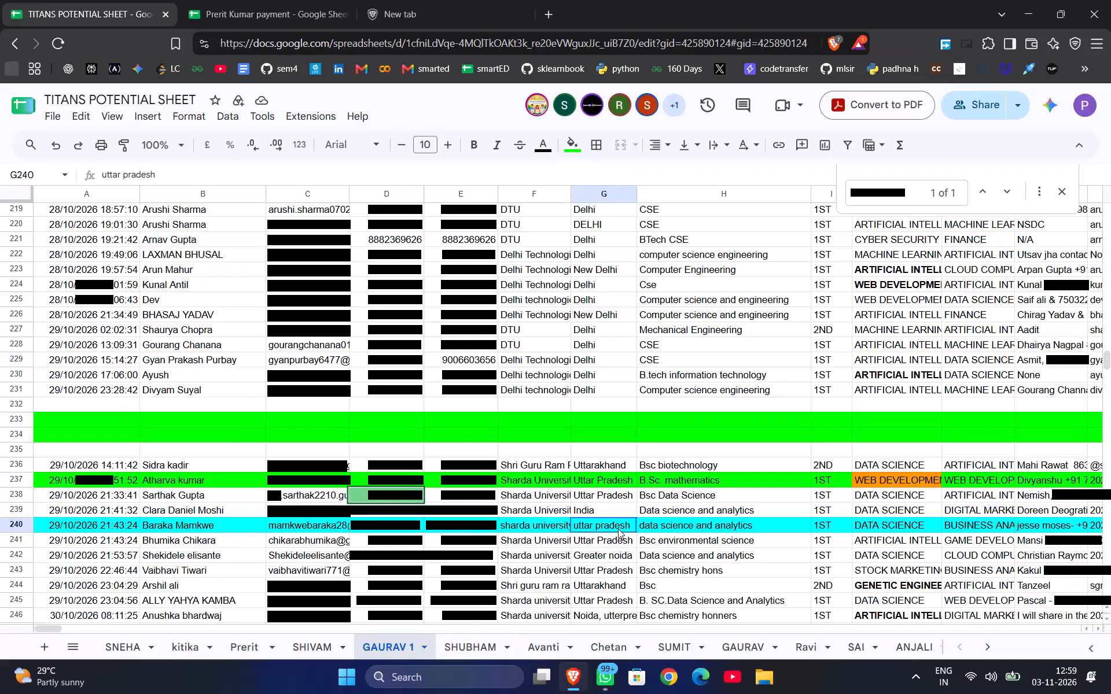
Examine the caller and status entries for the leads around rows 236 to 240 of the GAURAV 1 sheet, closing the finished search.
scroll(618, 529, left, 3)
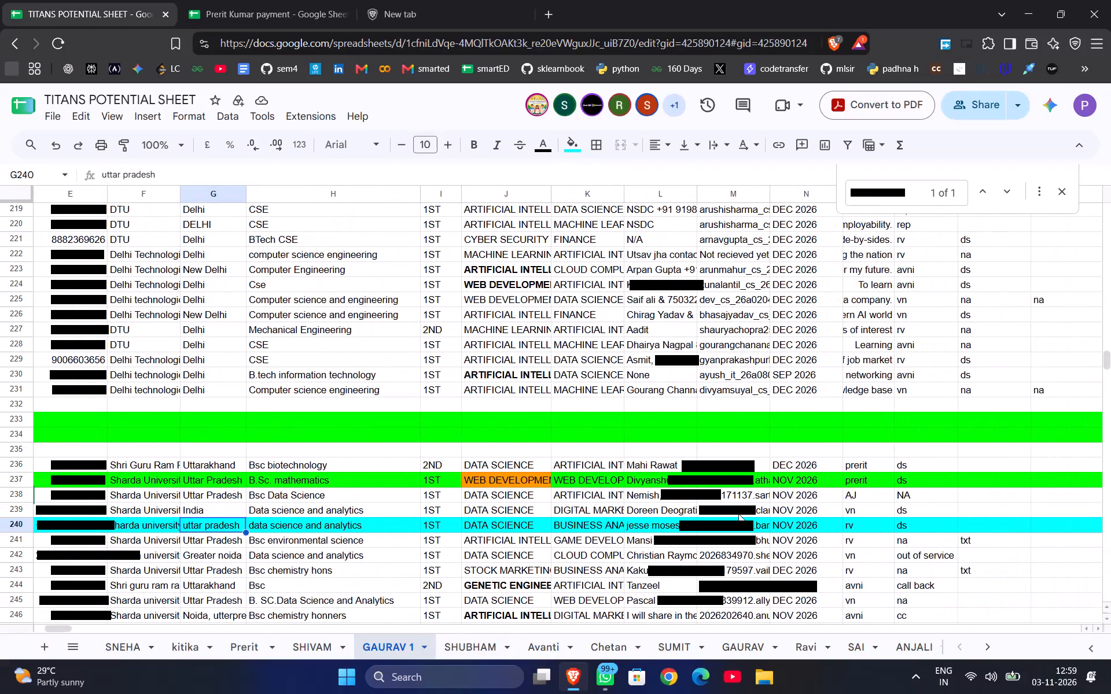
click(848, 489)
scroll(848, 489, right, 3)
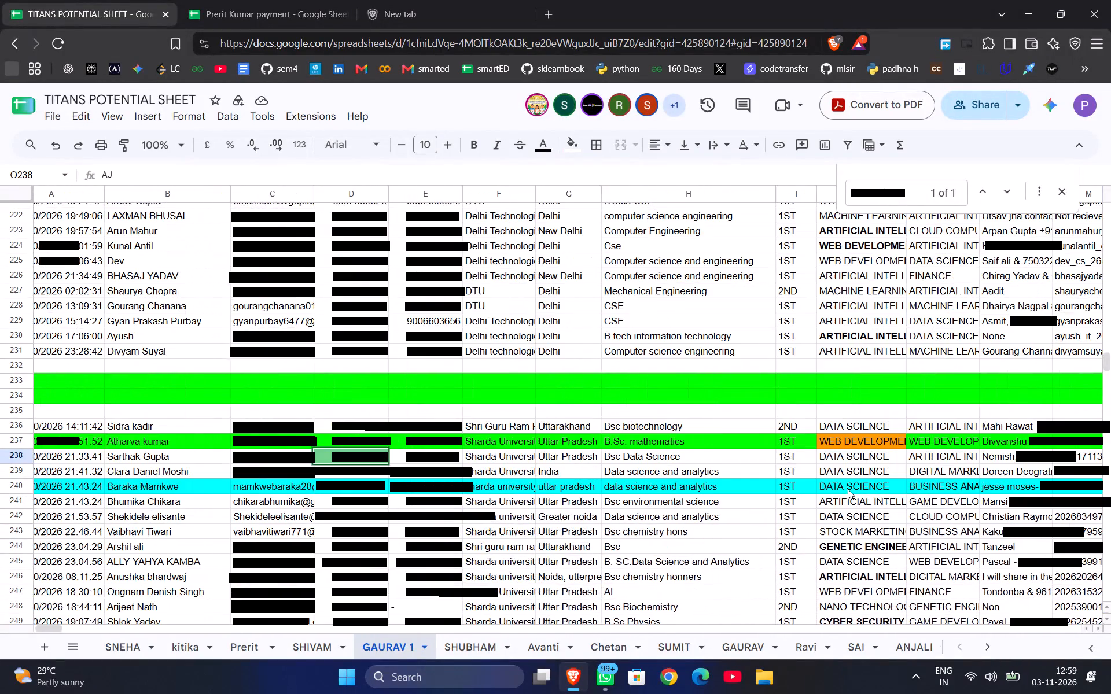
scroll(848, 489, right, 1)
scroll(848, 489, left, 4)
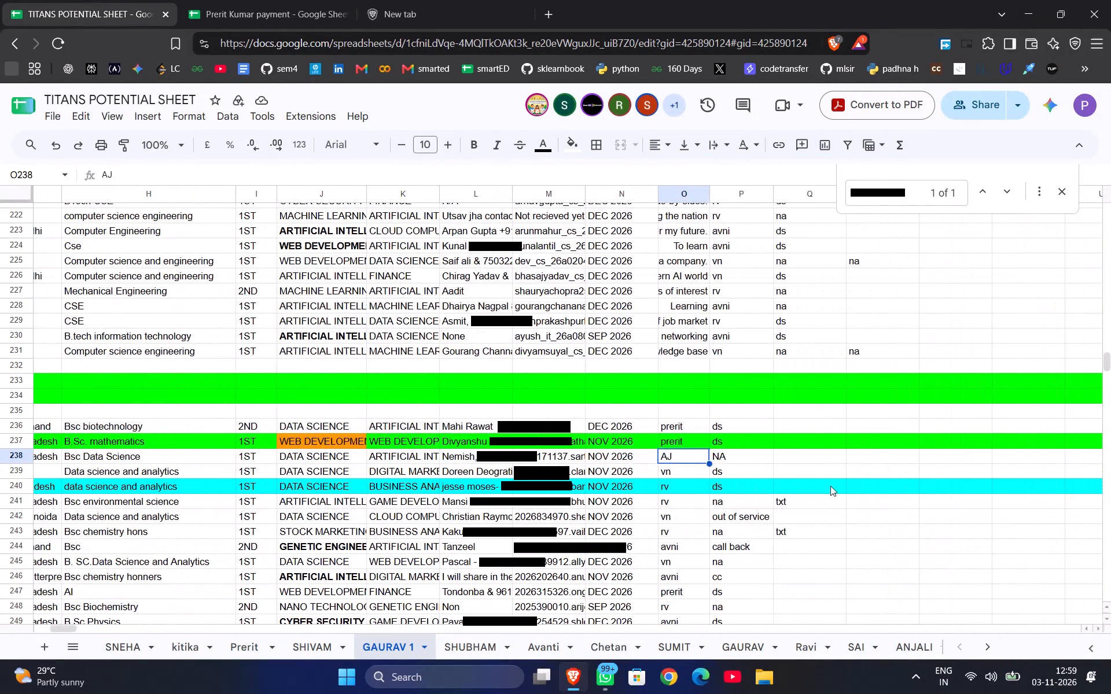
scroll(697, 468, right, 3)
click(697, 468)
key(Escape)
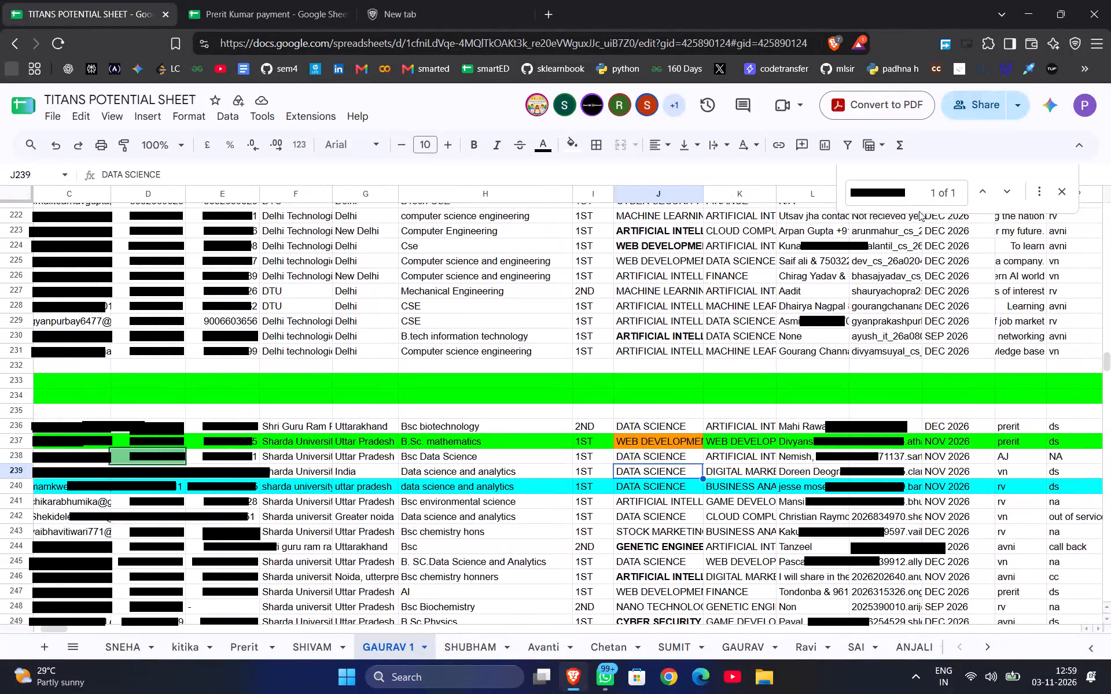
click(1058, 192)
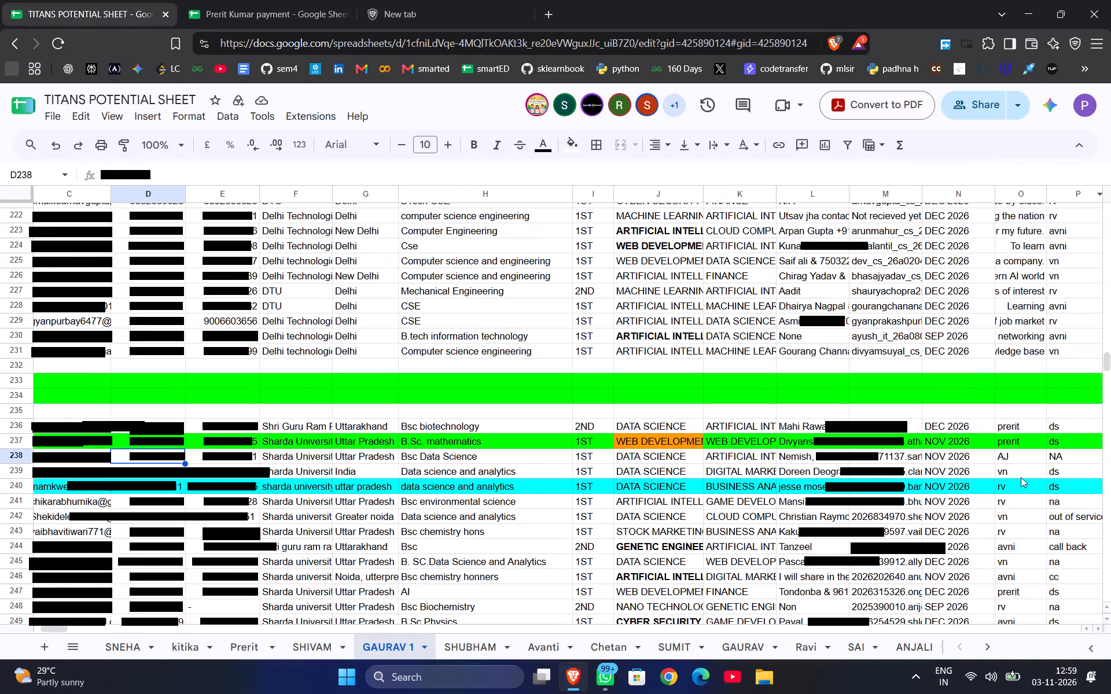
click(1006, 431)
scroll(1006, 431, left, 1)
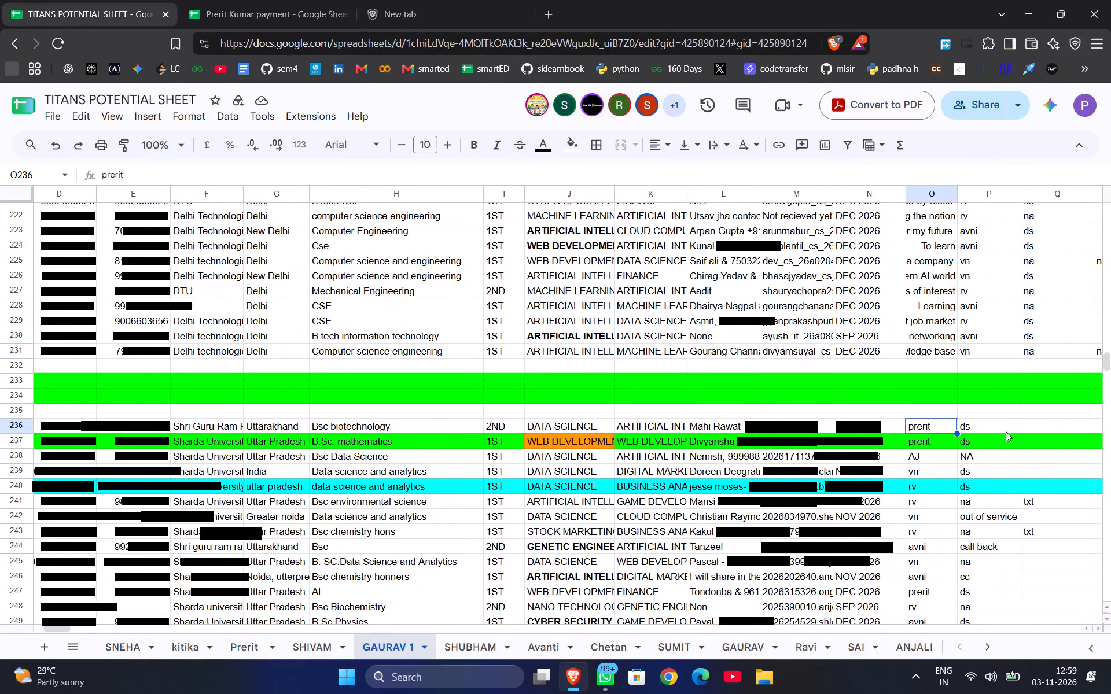
scroll(1006, 431, right, 3)
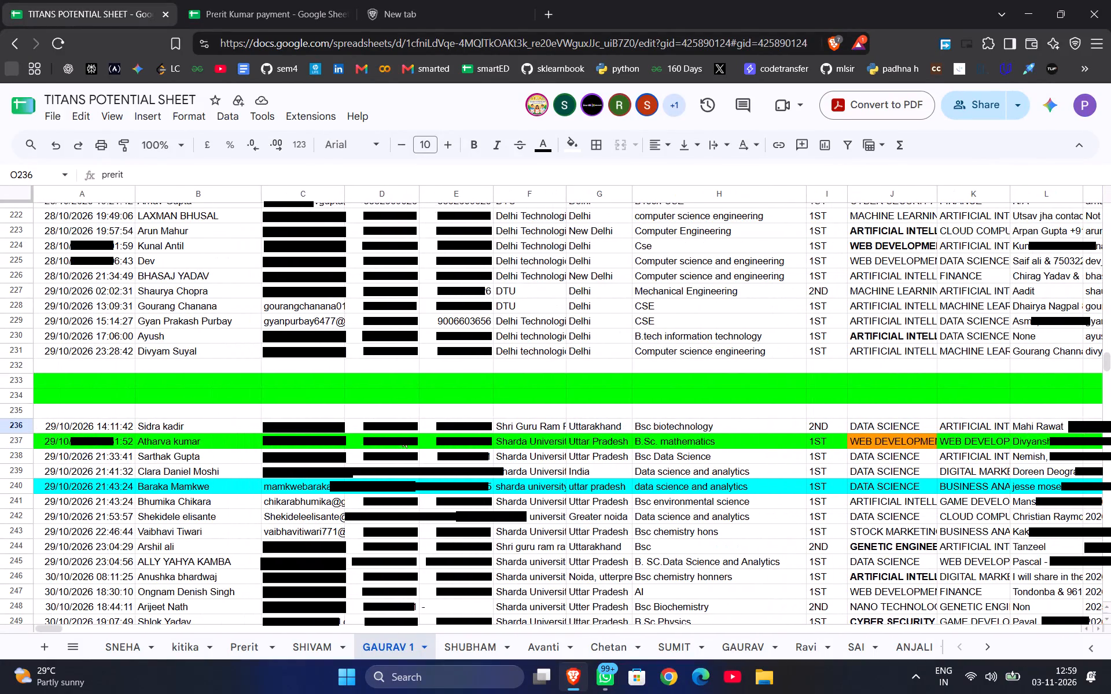
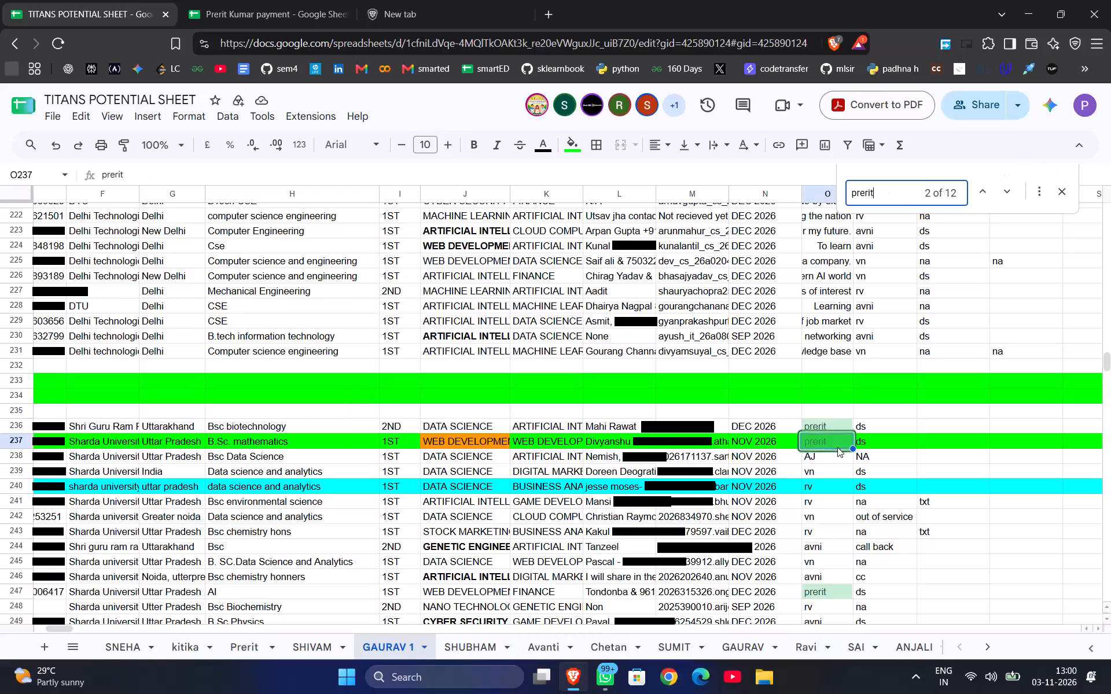
Go to the next match for "prerit" in the GAURAV 1 sheet and examine that lead's name and contact details.
key(Return)
scroll(727, 589, right, 2)
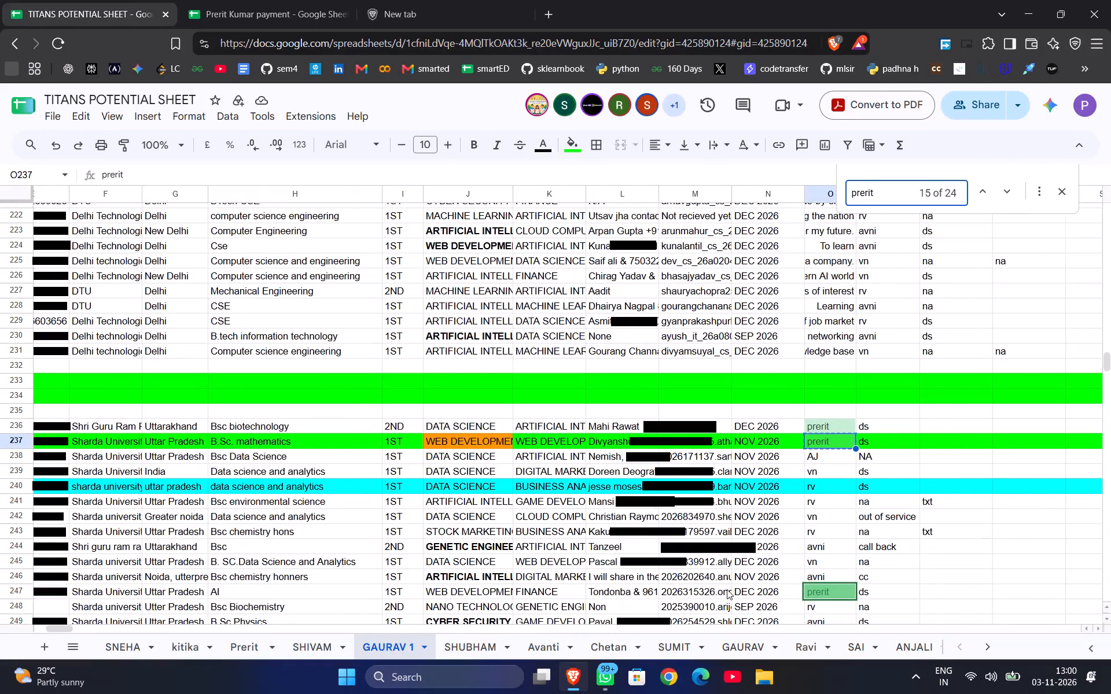
scroll(727, 589, right, 4)
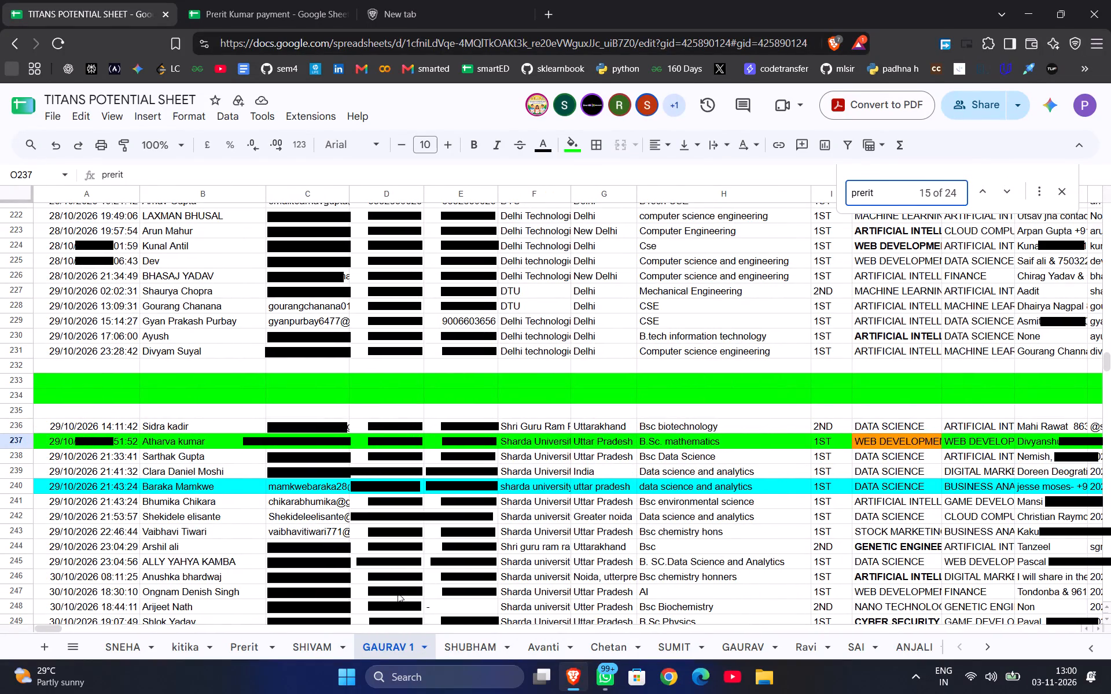
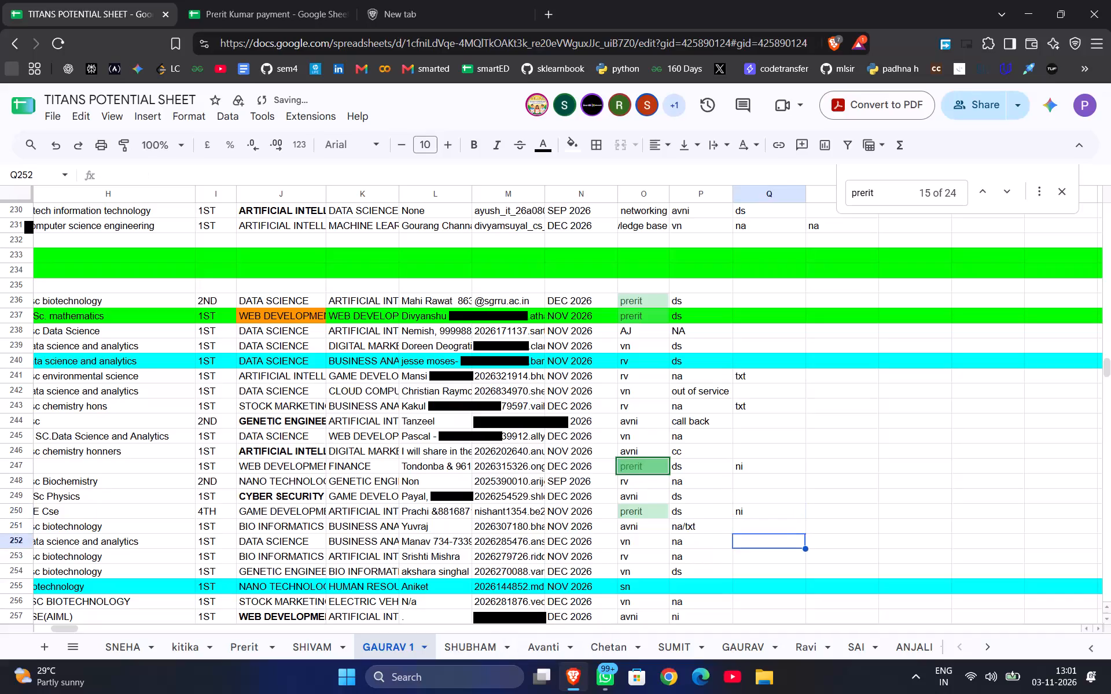
Search the GAURAV 1 sheet for "prerit" again, advance to the match in row 271, and examine that lead's name and contact details.
key(Left)
key(Left)
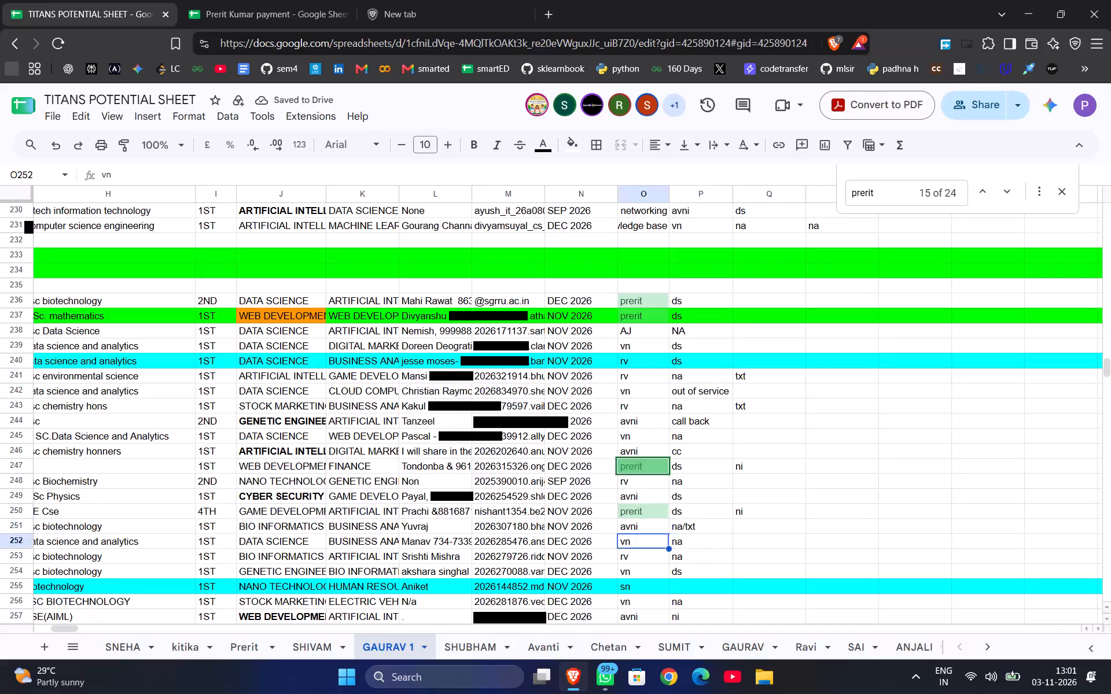
key(Up)
key(Up)
key(ctrl+c)
key(ctrl+f)
key(ctrl+v)
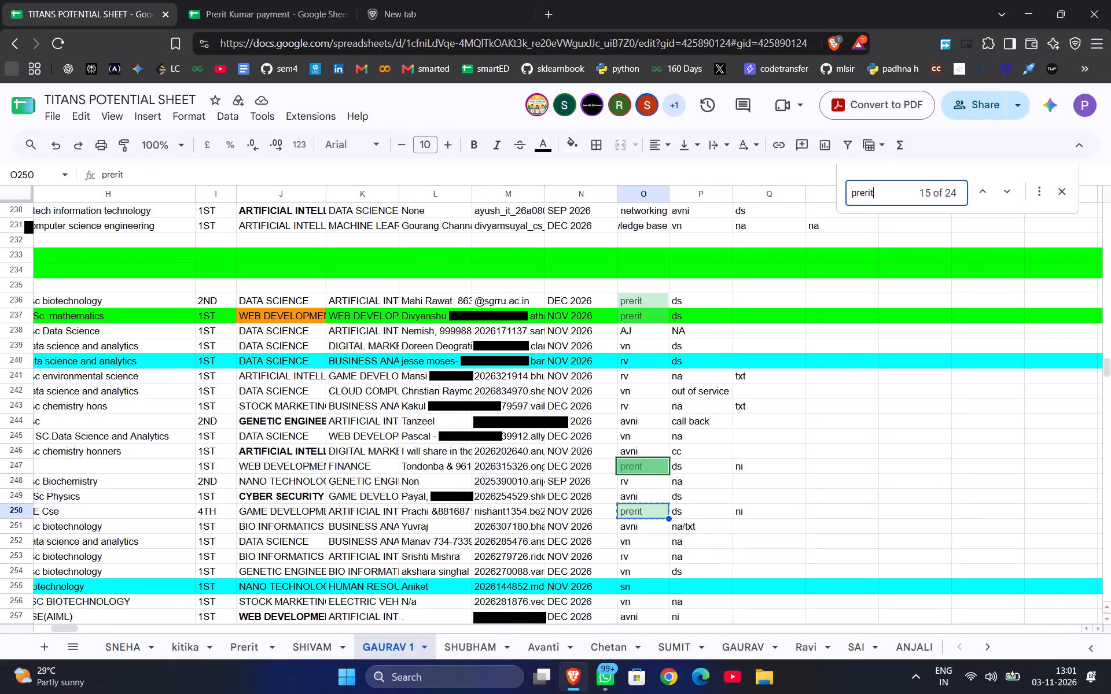
key(Return)
key(Return)
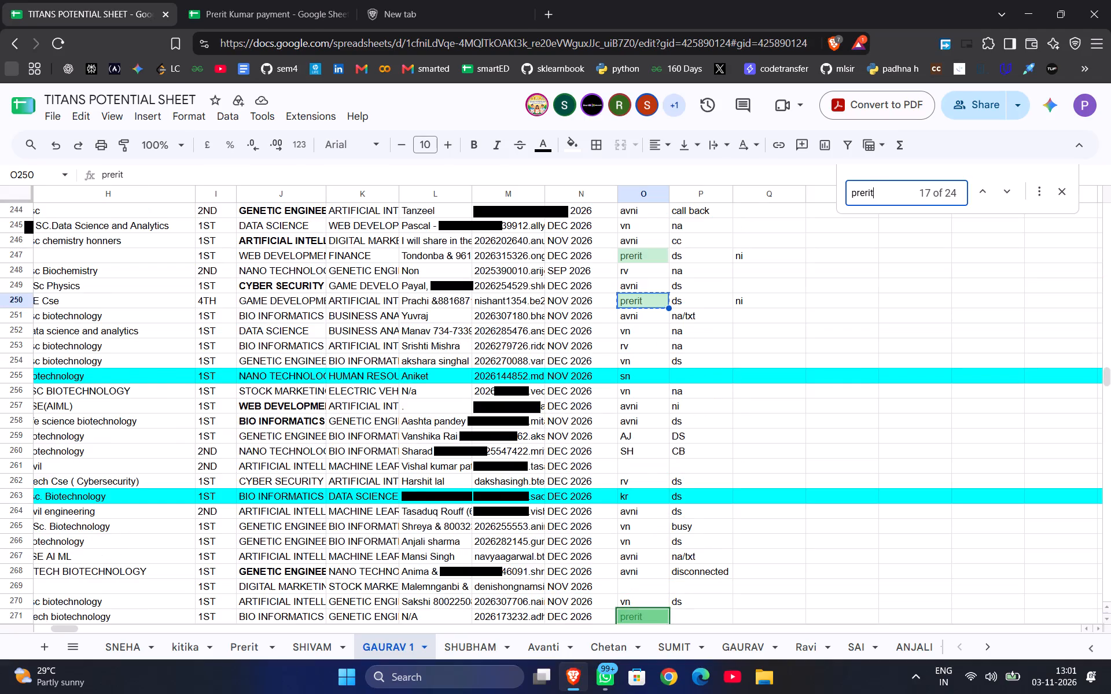
scroll(762, 581, right, 3)
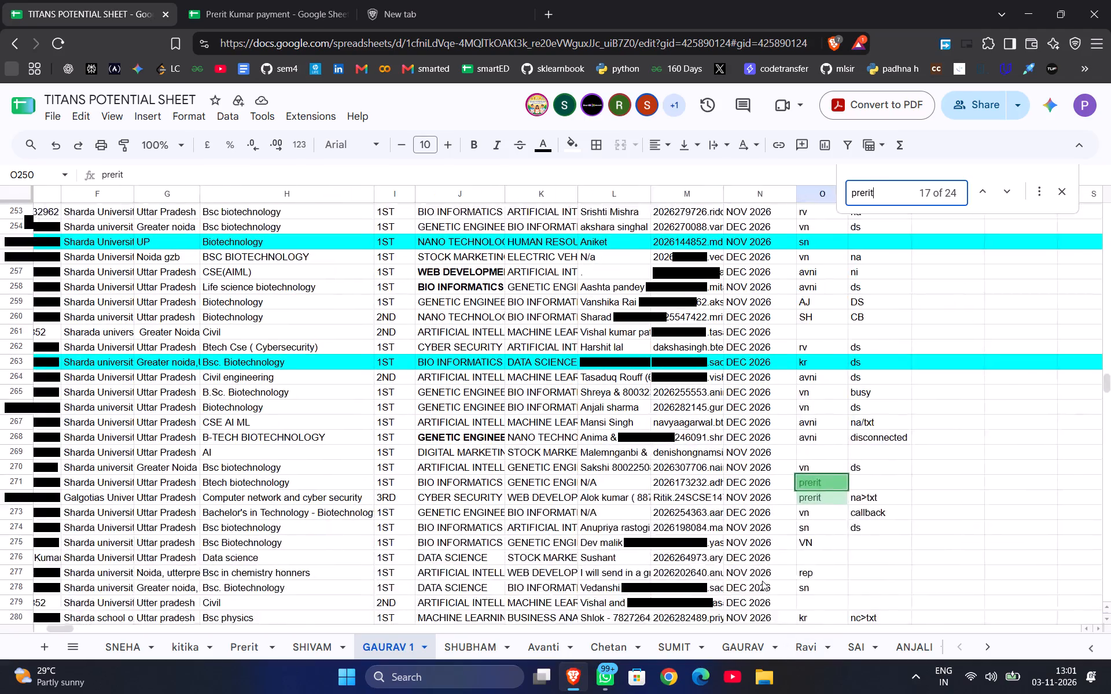
scroll(762, 581, right, 4)
scroll(762, 581, left, 3)
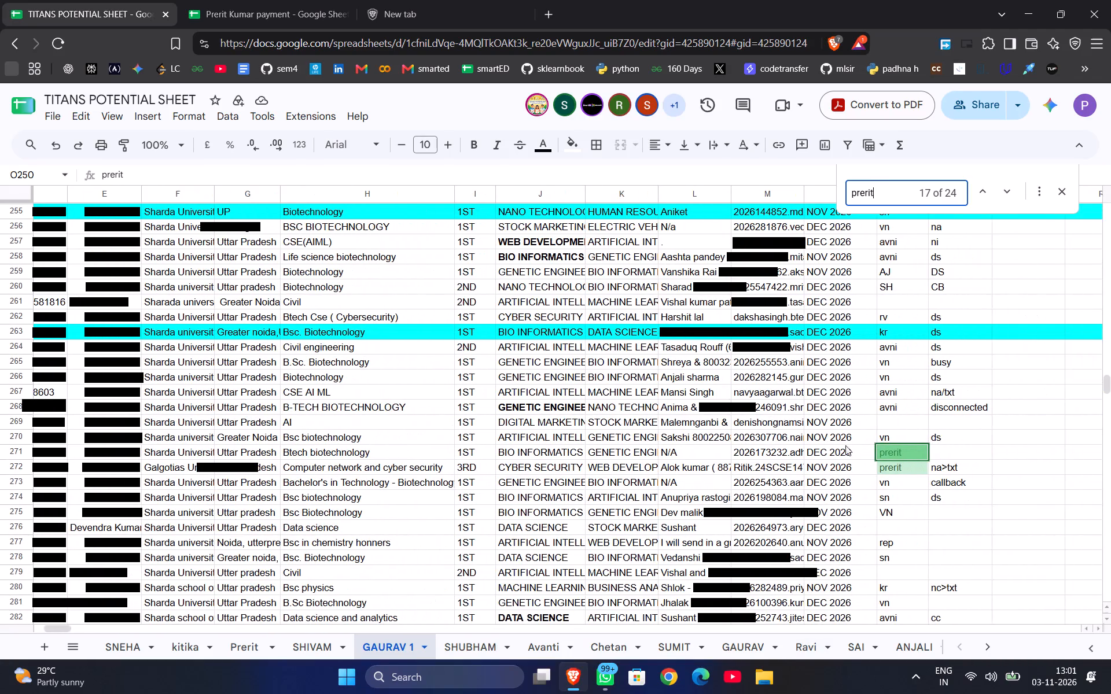
click(761, 453)
scroll(761, 453, right, 6)
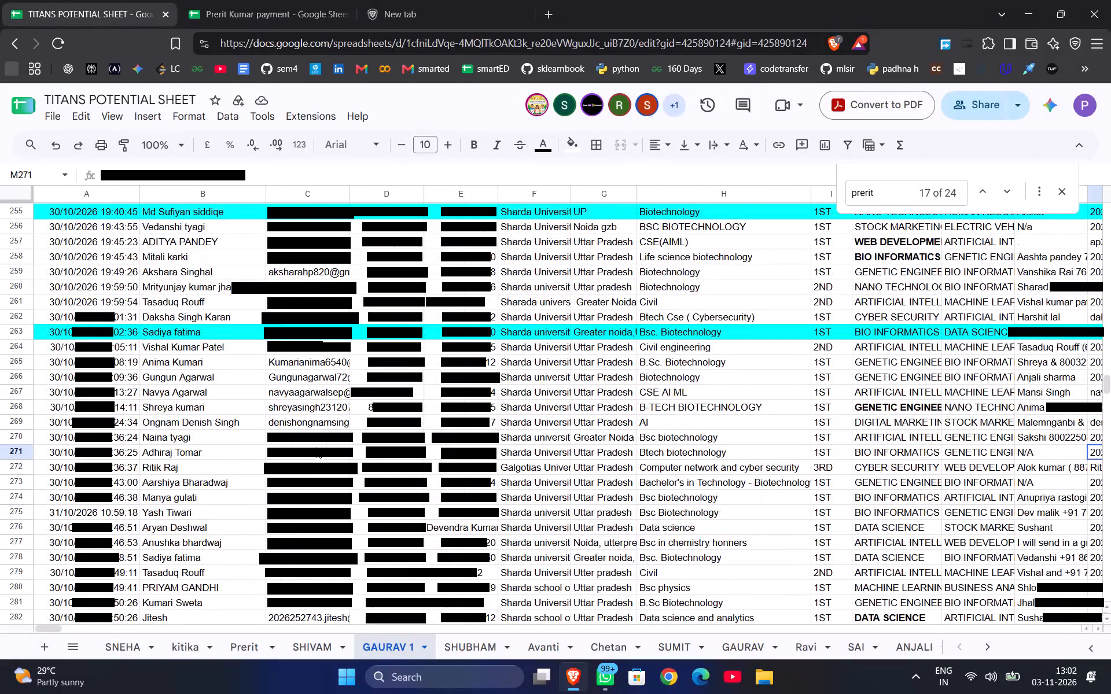
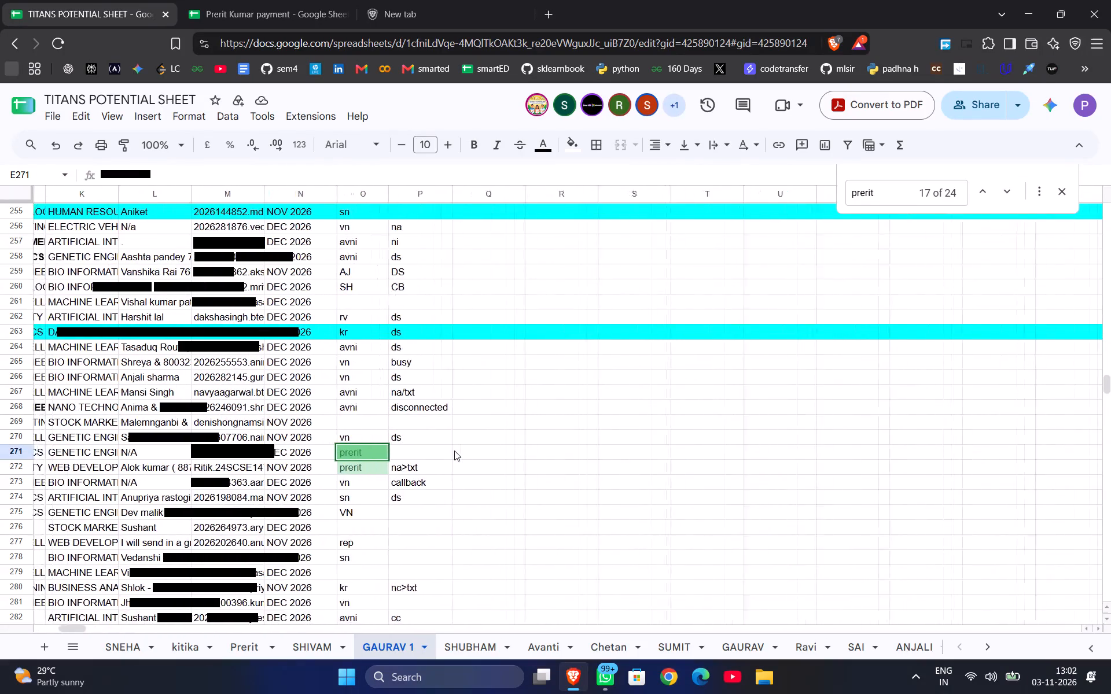
Enter the status "na>txt" in column P for the prerit lead in row 271.
scroll(454, 451, right, 2)
click(454, 451)
text(na)
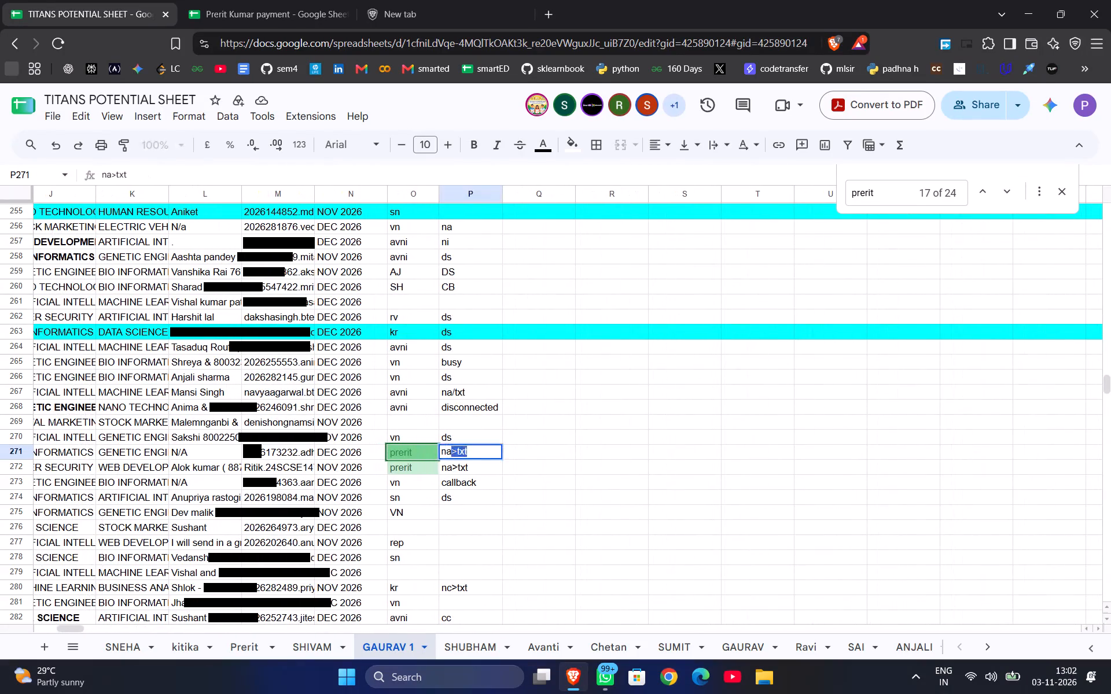
key(Return)
key(Up)
scroll(454, 451, right, 7)
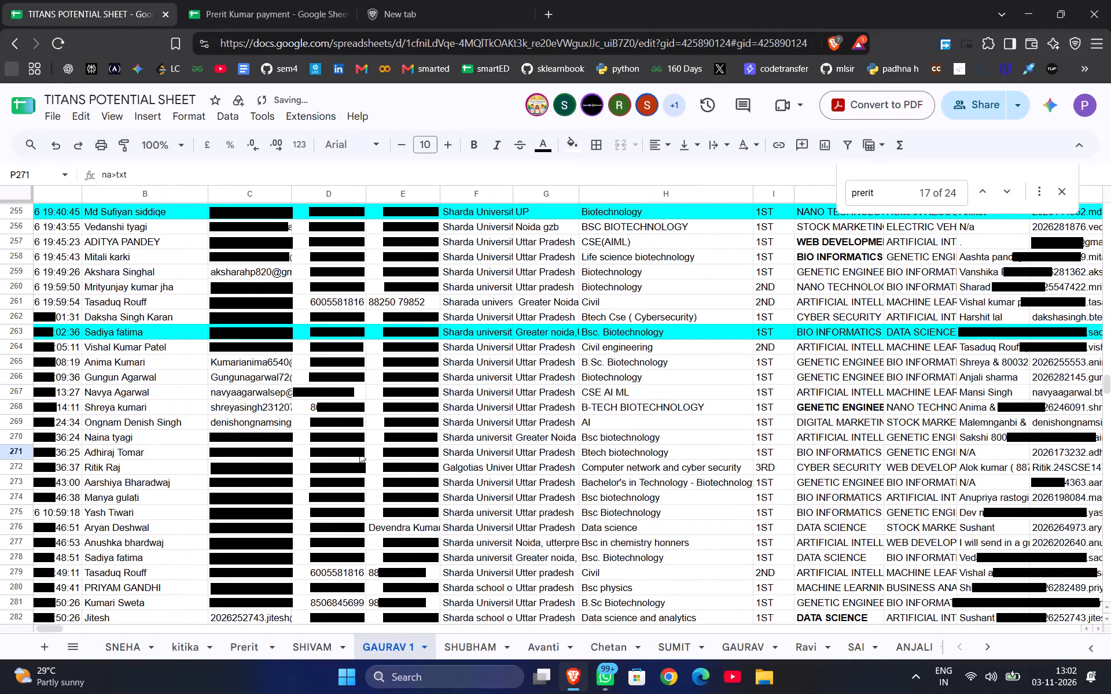
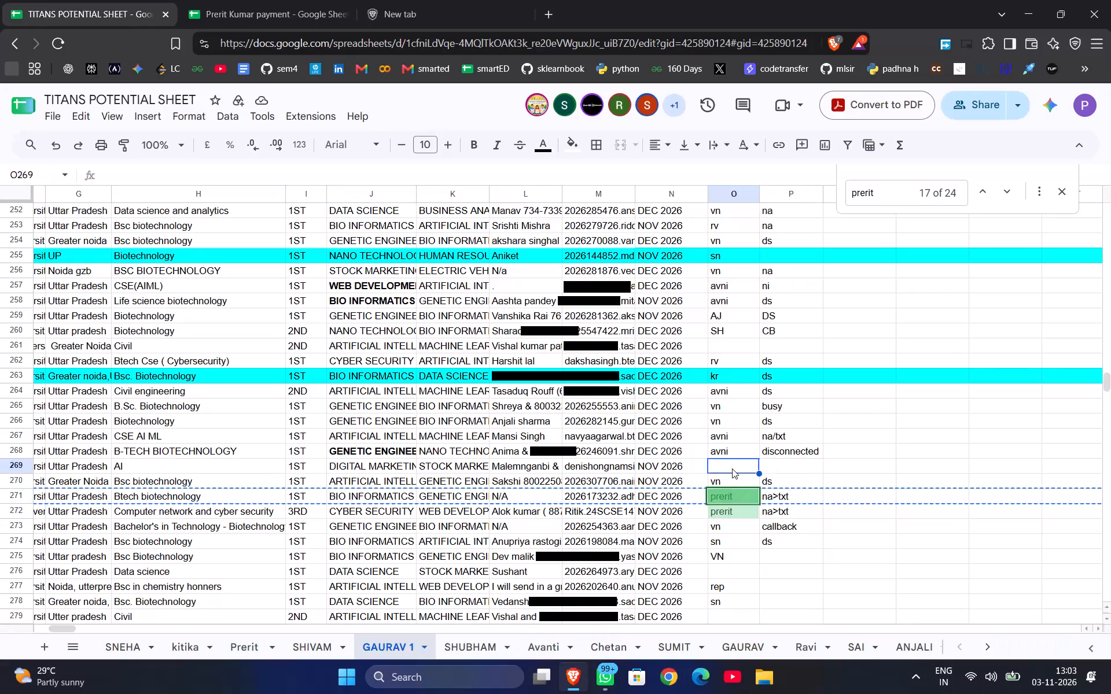
Assign the unassigned lead in row 269 to "prerit" in column O.
key(p)
key(Tab)
Look up the name and contact details of the newly assigned lead in row 269.
scroll(732, 468, right, 4)
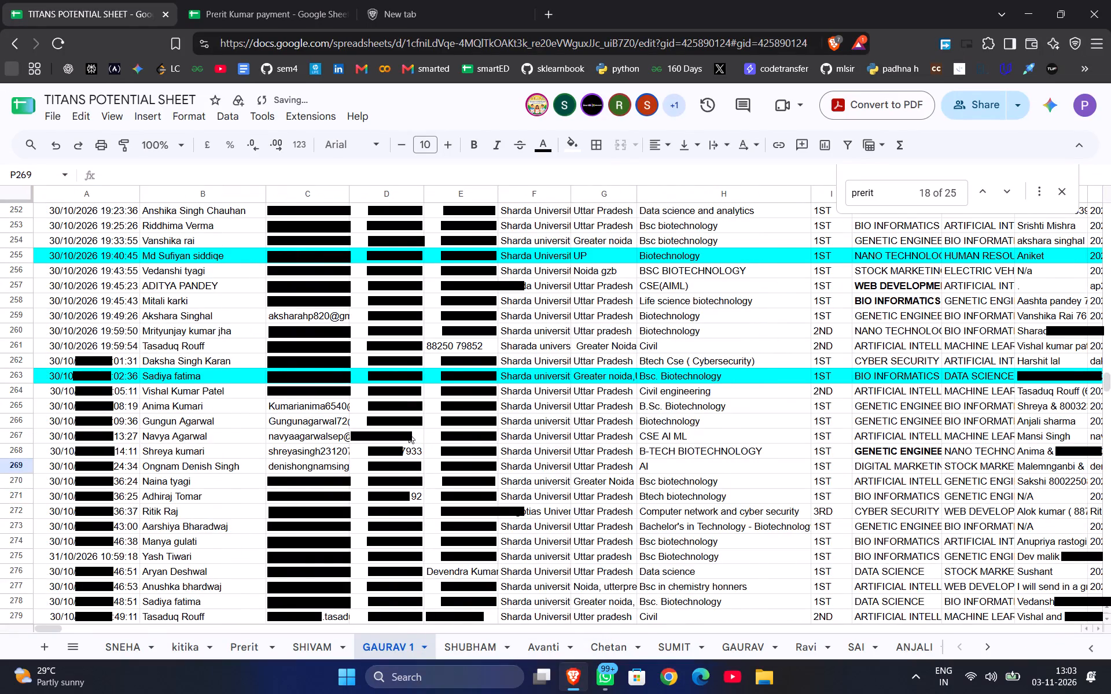
scroll(406, 446, left, 2)
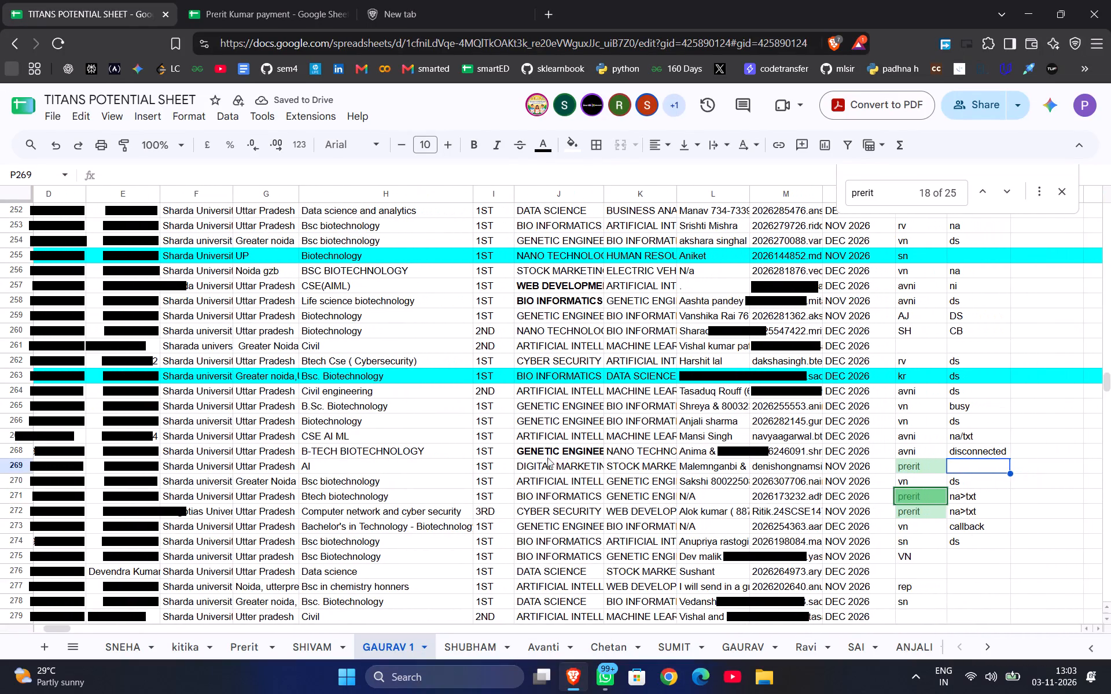
click(362, 460)
scroll(362, 460, right, 6)
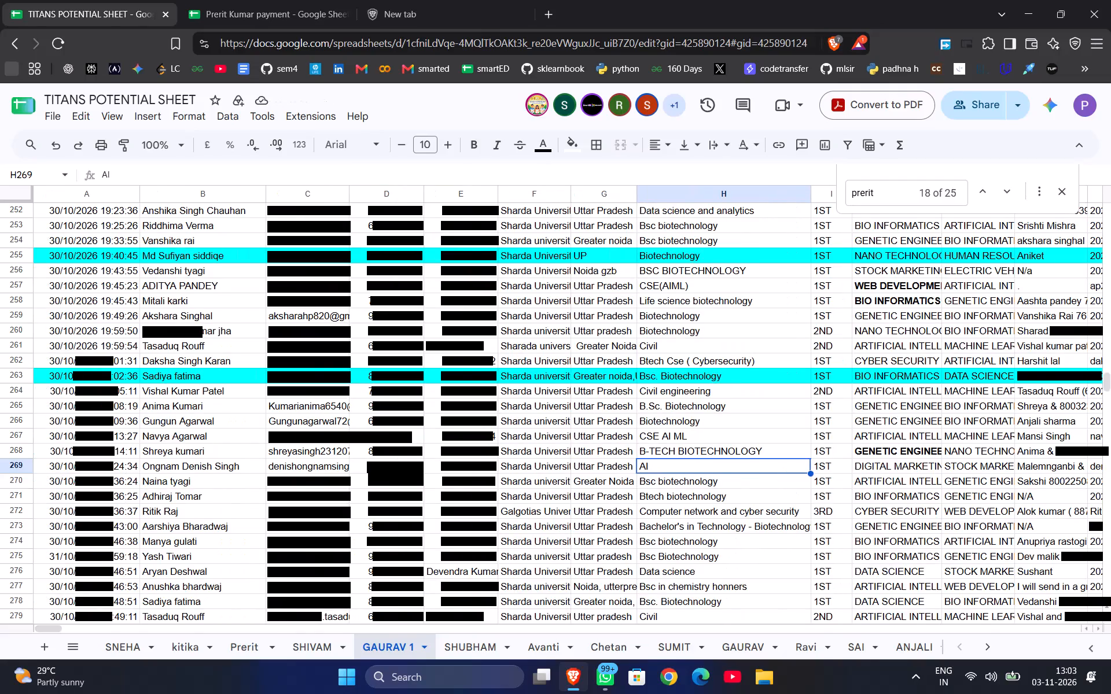
Search the sheet for the phone number of the lead in row 269 and go through the matches to check for duplicates.
click(410, 471)
key(ctrl+c)
key(ctrl+f)
key(ctrl+v)
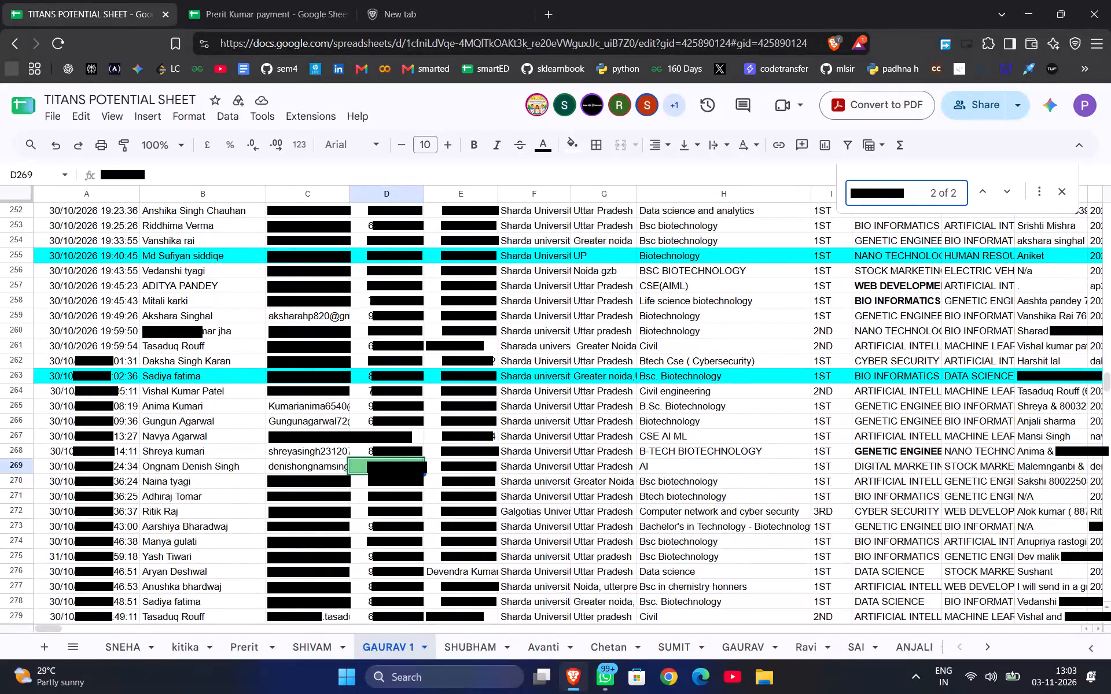
key(Return)
key(Return)
Replace the assignment "prerit" of the lead in row 269 with "rep" in column O.
scroll(410, 471, left, 4)
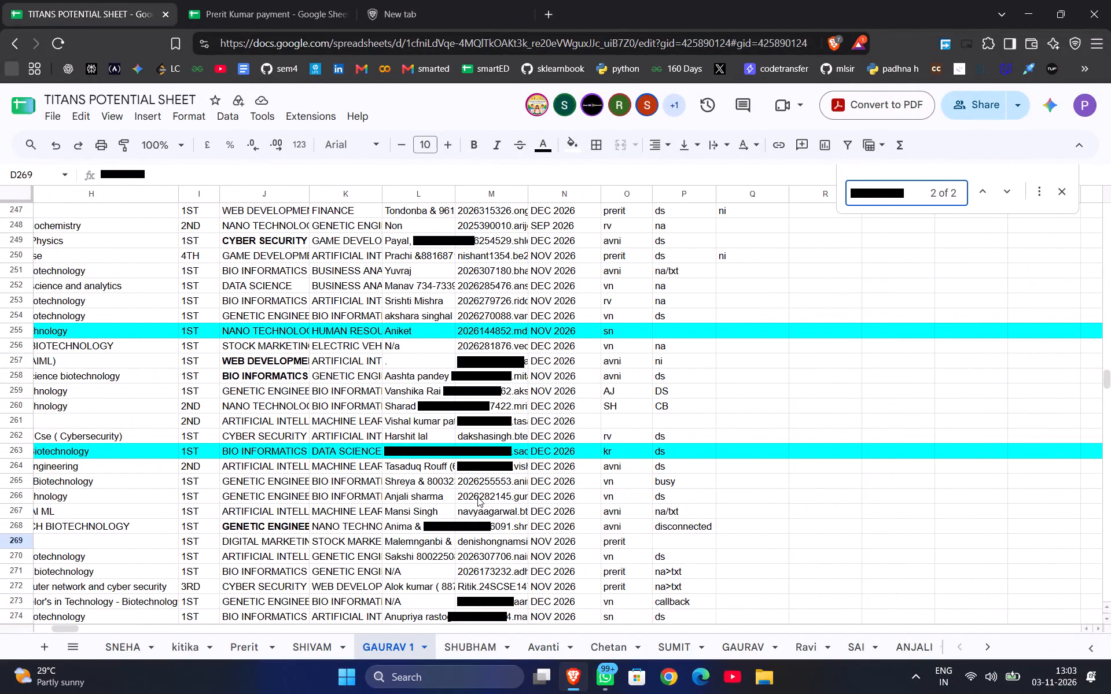
click(638, 541)
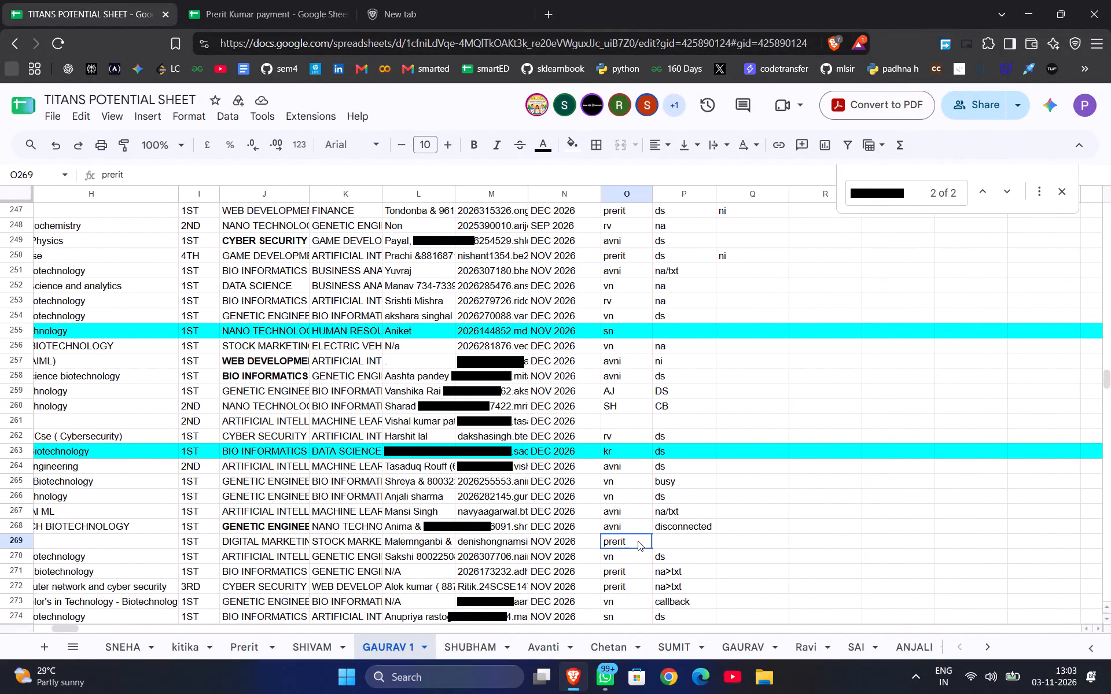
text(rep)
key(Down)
Look through the assignments in column O below row 269 for the next unassigned lead, stopping at row 276.
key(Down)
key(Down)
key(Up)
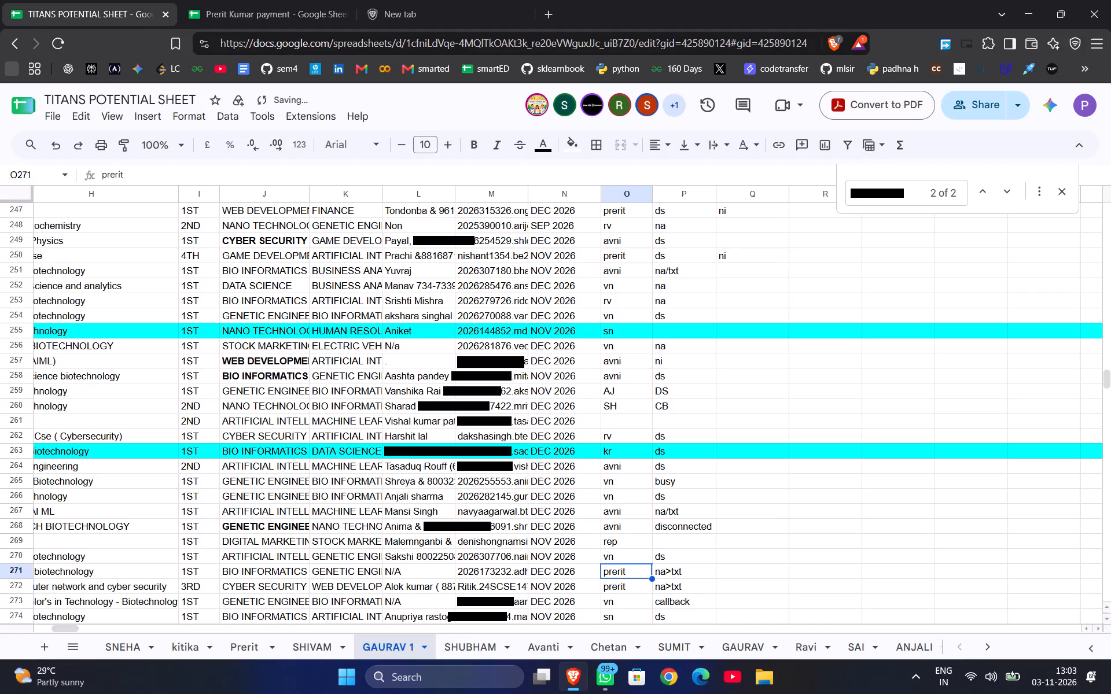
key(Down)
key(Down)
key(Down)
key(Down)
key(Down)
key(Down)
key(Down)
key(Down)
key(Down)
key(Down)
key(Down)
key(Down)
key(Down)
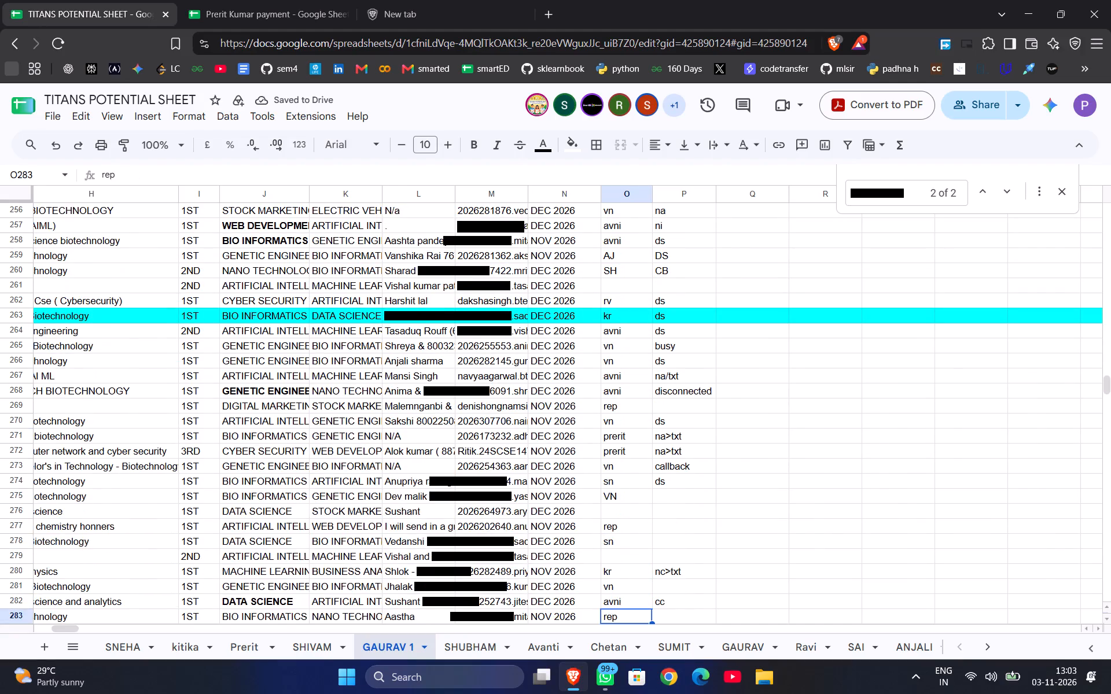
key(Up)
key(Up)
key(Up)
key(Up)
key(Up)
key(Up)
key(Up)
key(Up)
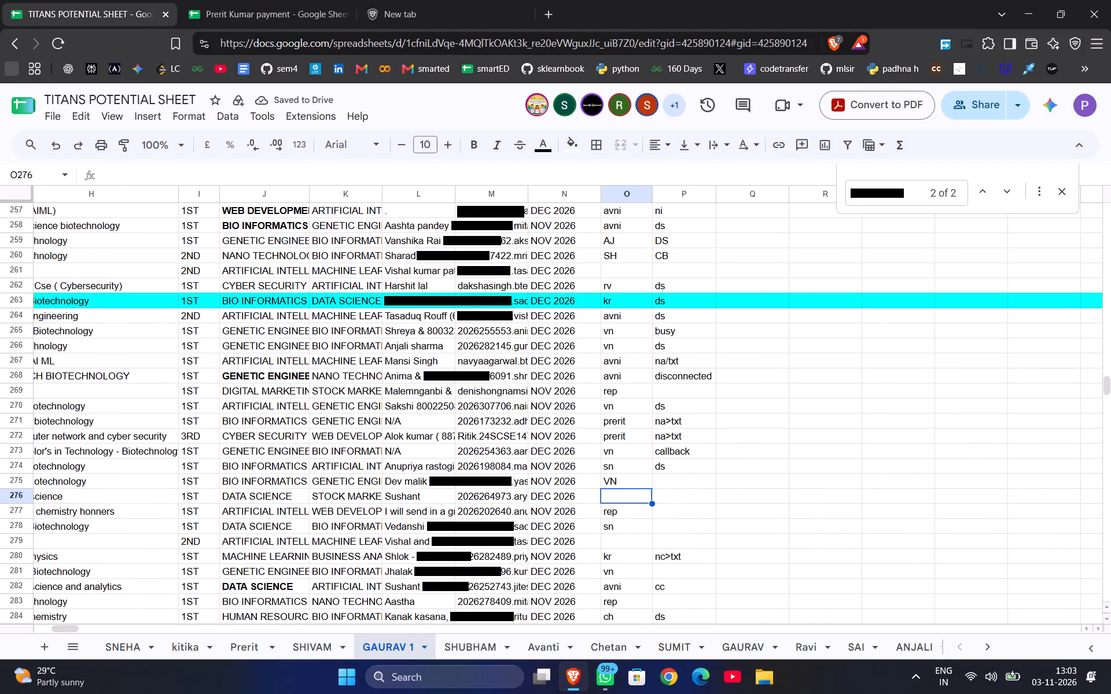
Look up the name and contact details of the unassigned lead in row 276.
scroll(638, 541, right, 5)
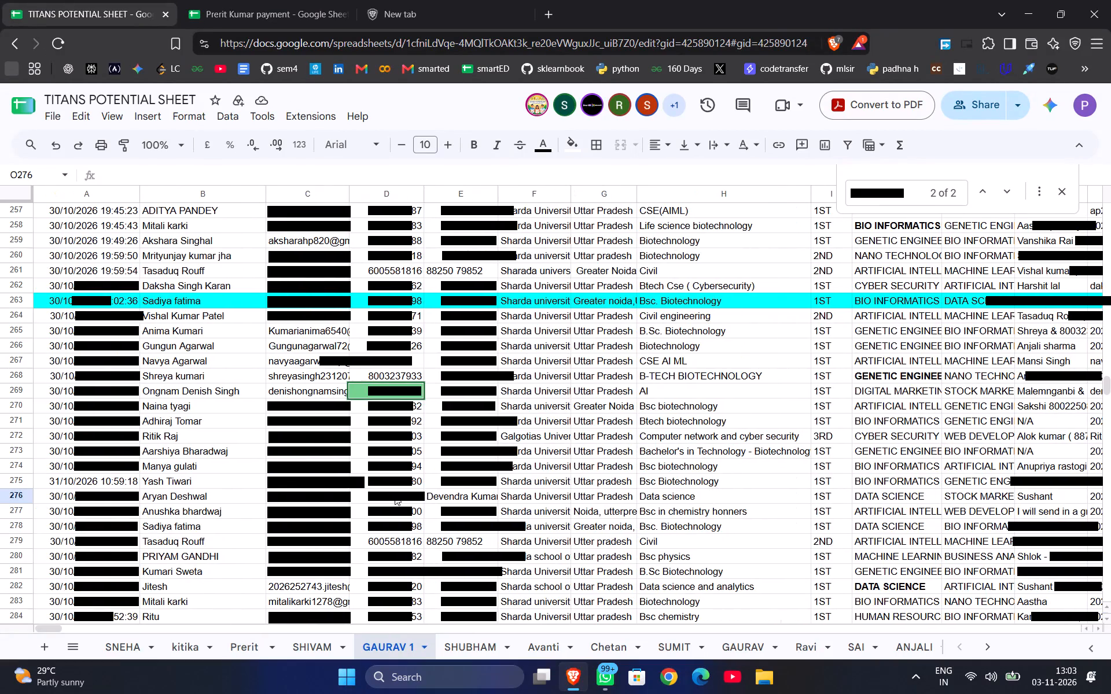
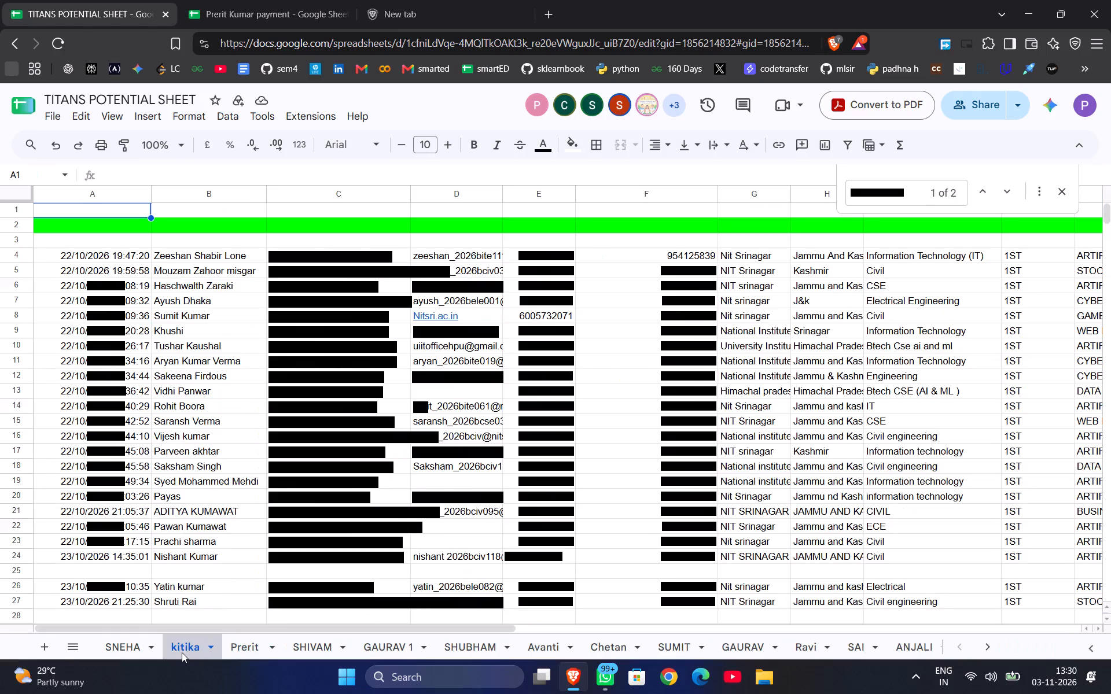
Advance to the next search match on the kitika sheet, select row 332, and examine that lead's assignment and status columns.
key(Return)
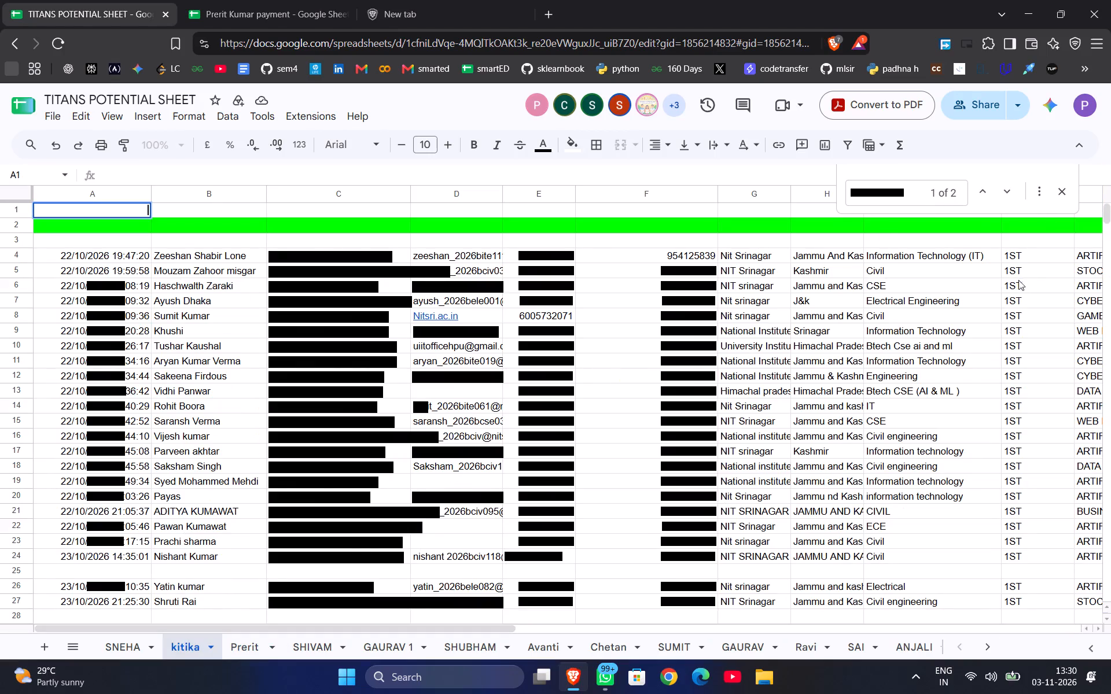
click(908, 201)
key(Return)
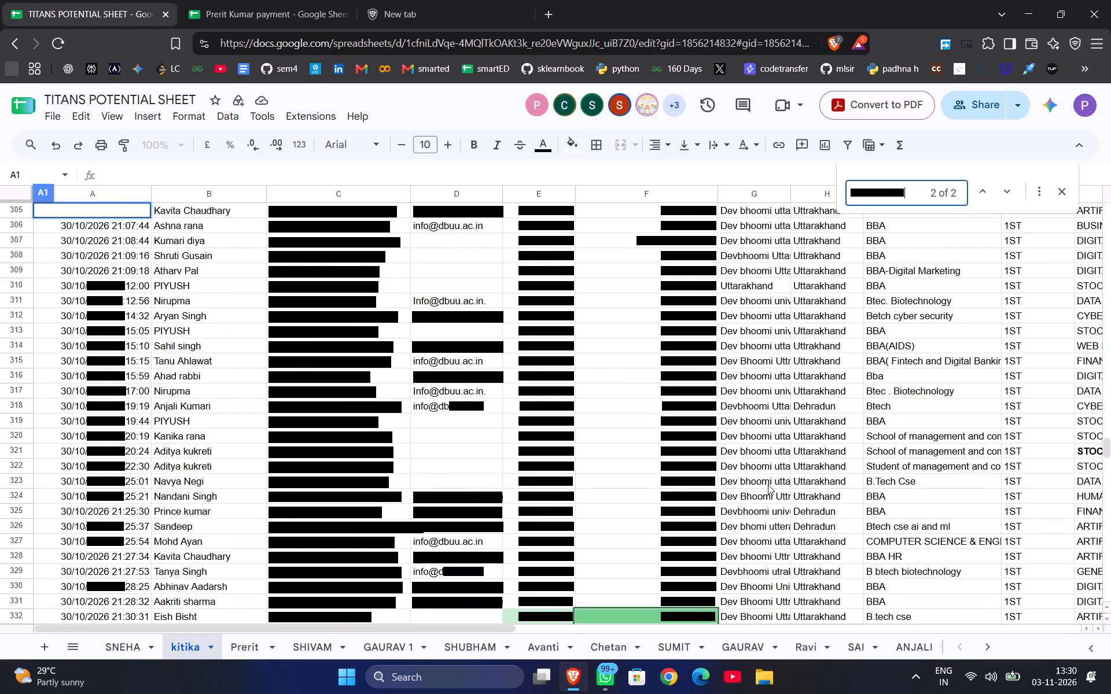
scroll(768, 485, down, 1)
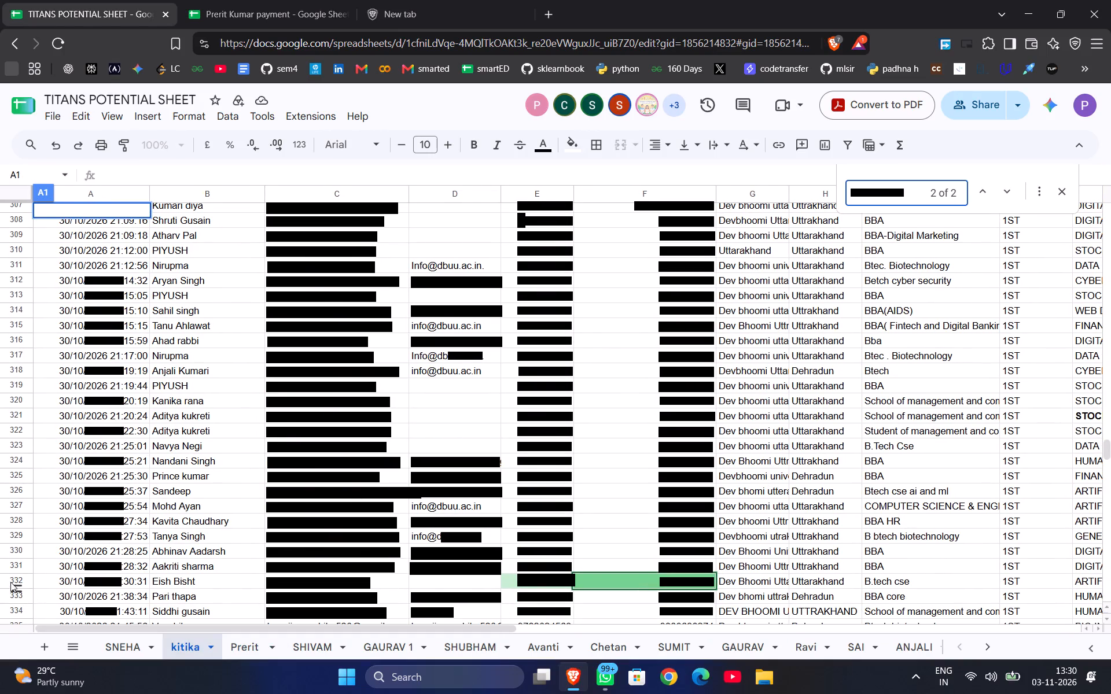
click(10, 582)
scroll(10, 582, left, 5)
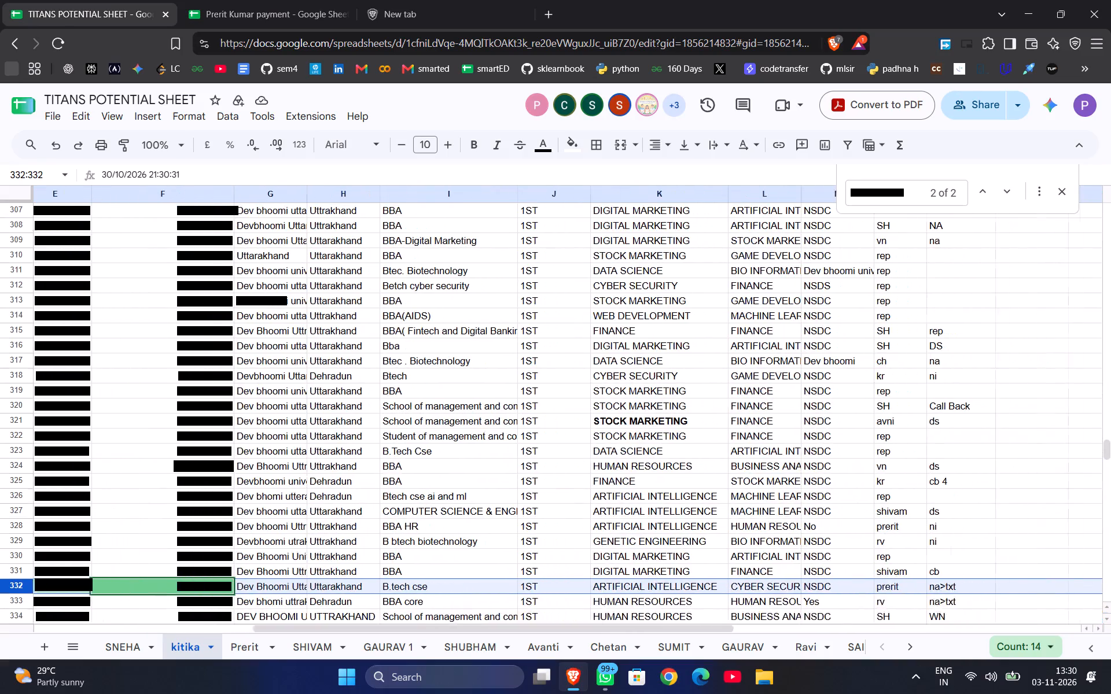
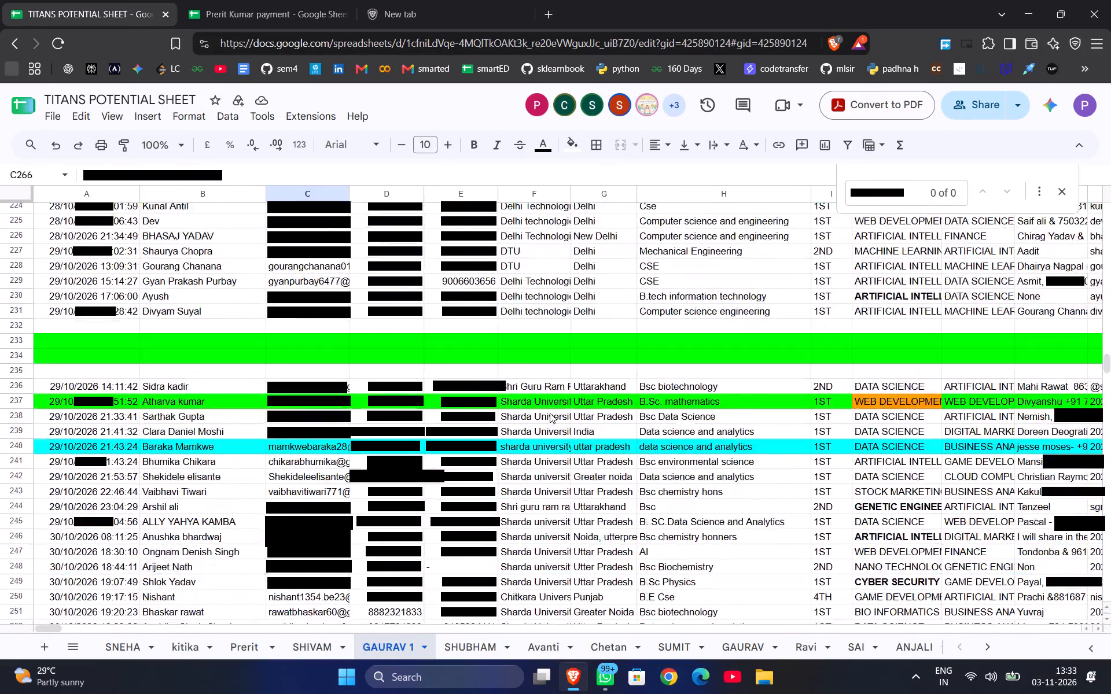
Look through the leads in the GAURAV 1 sheet down to the most recent entries at the end of the list.
scroll(550, 413, right, 1)
scroll(550, 413, down, 1)
scroll(550, 413, up, 1)
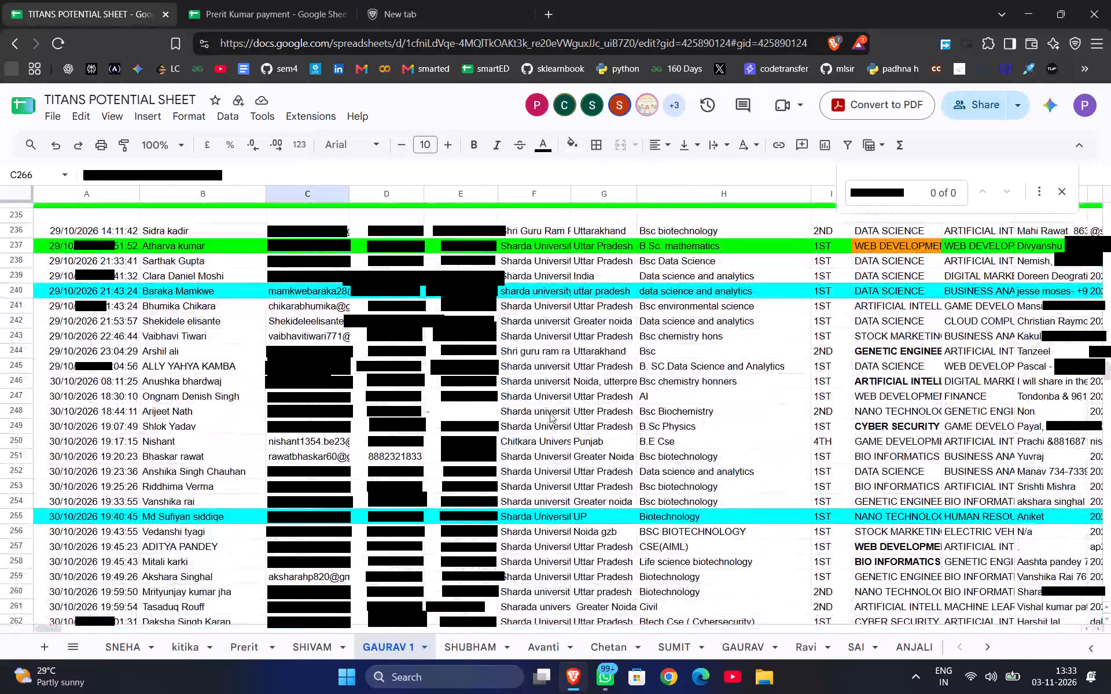
scroll(550, 413, up, 1)
scroll(550, 413, left, 2)
scroll(550, 413, down, 4)
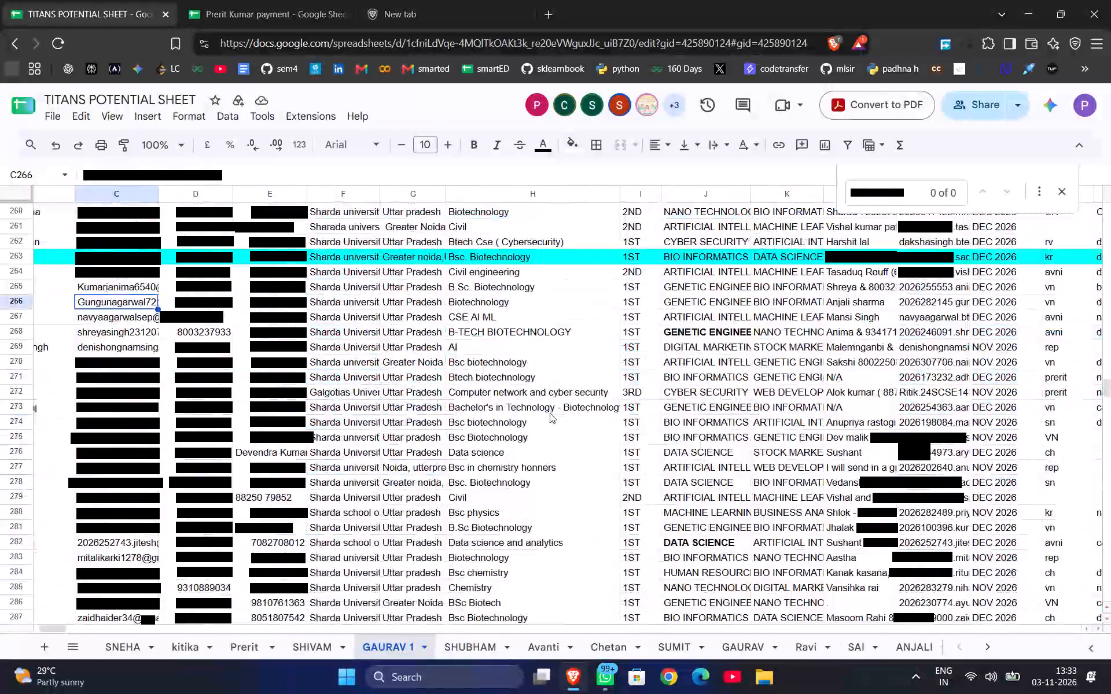
scroll(550, 413, down, 4)
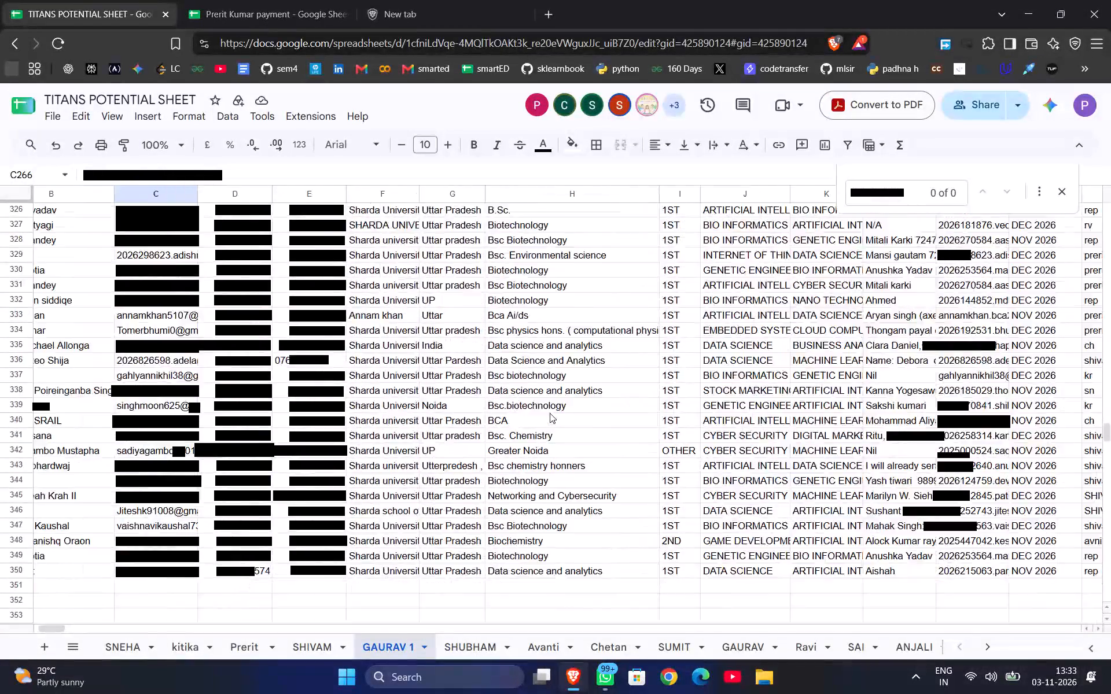
scroll(550, 413, down, 1)
scroll(550, 413, up, 2)
scroll(550, 413, left, 4)
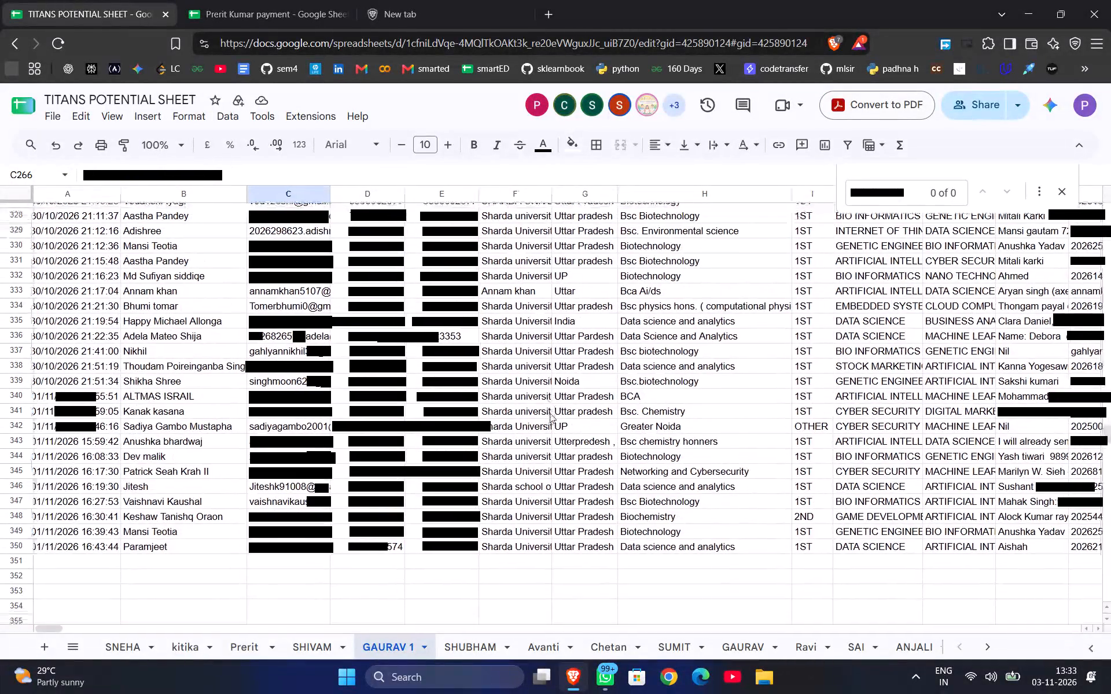
Review the assignee and call-status columns of the most recent GAURAV 1 leads for unassigned or pending entries.
scroll(550, 413, left, 2)
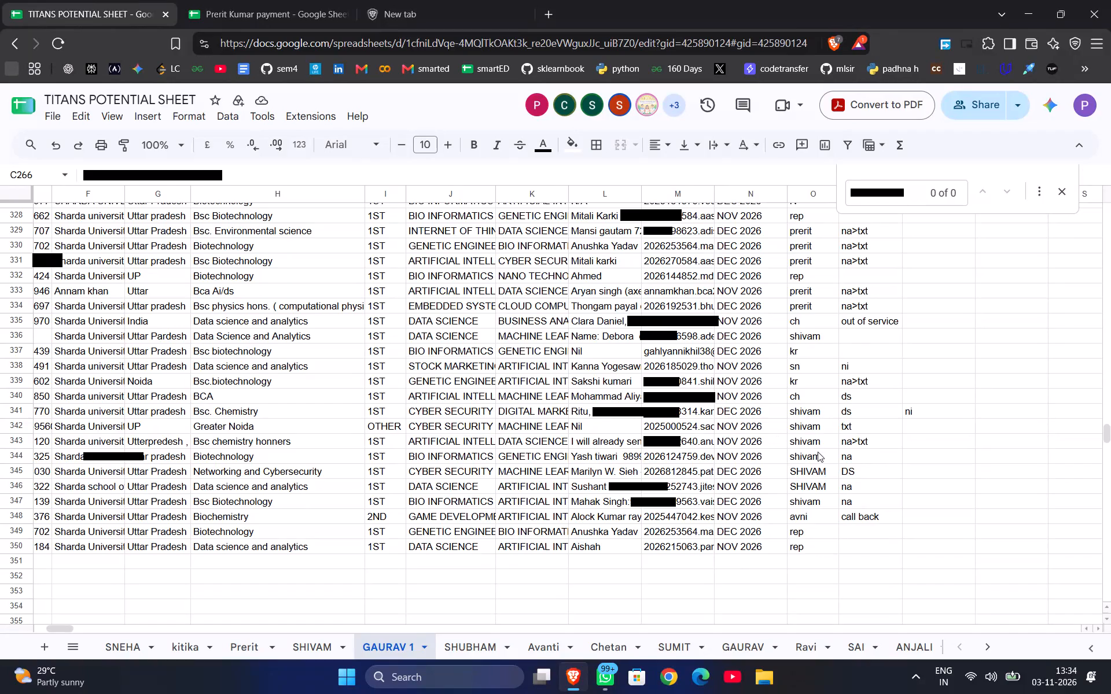
scroll(790, 478, up, 3)
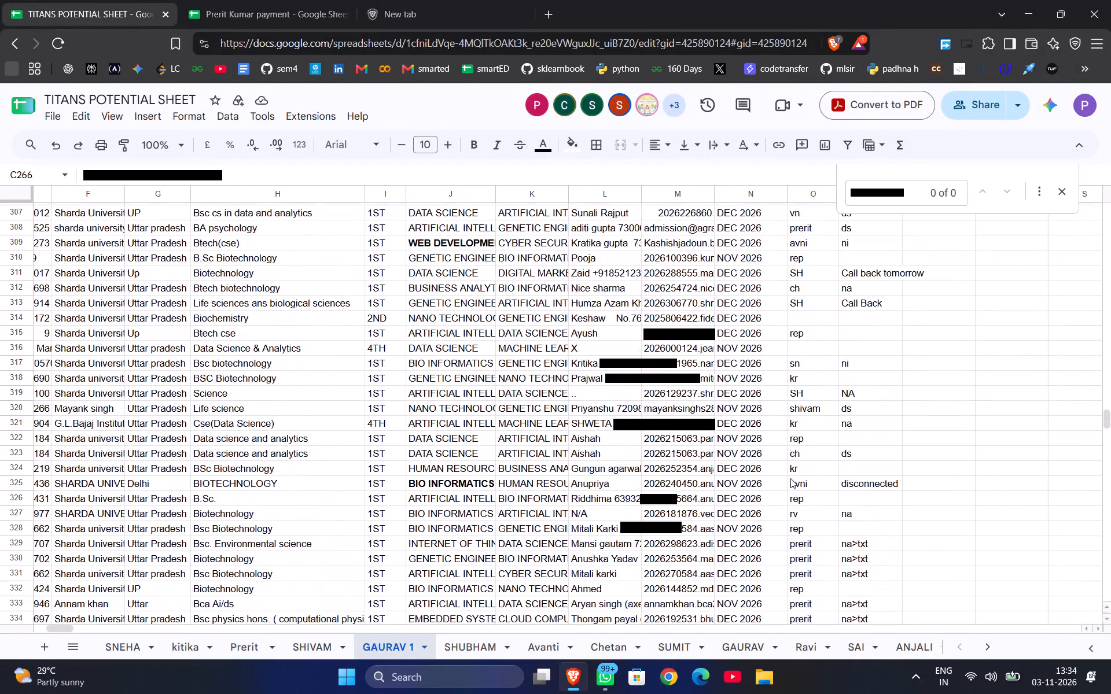
scroll(790, 478, up, 1)
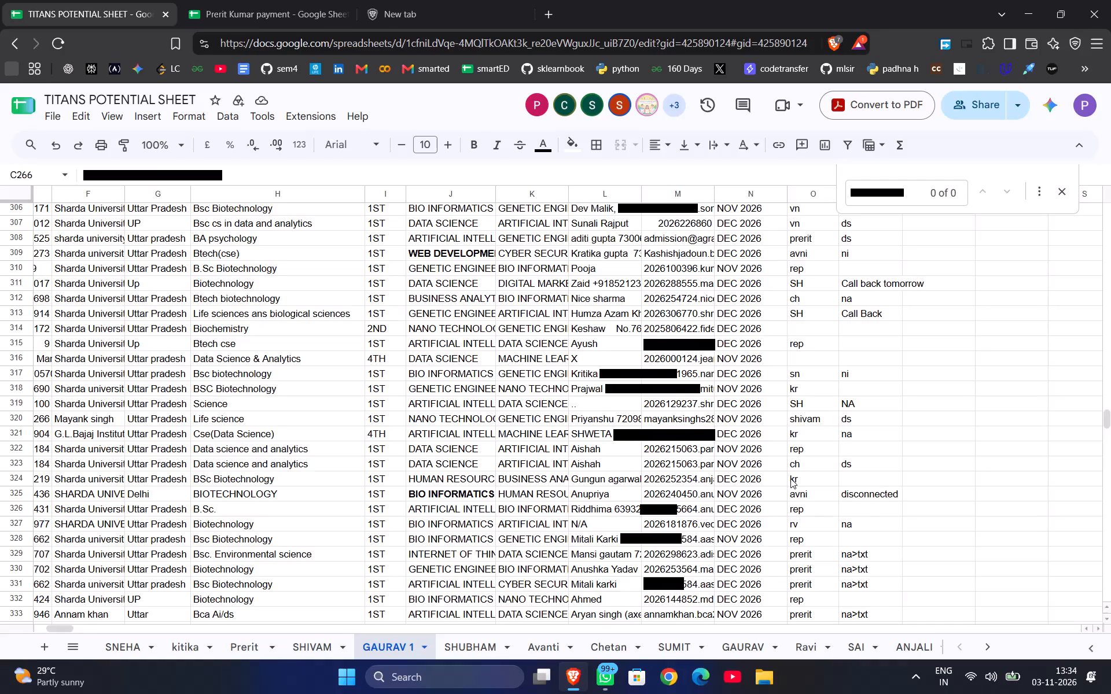
key(Escape)
click(393, 610)
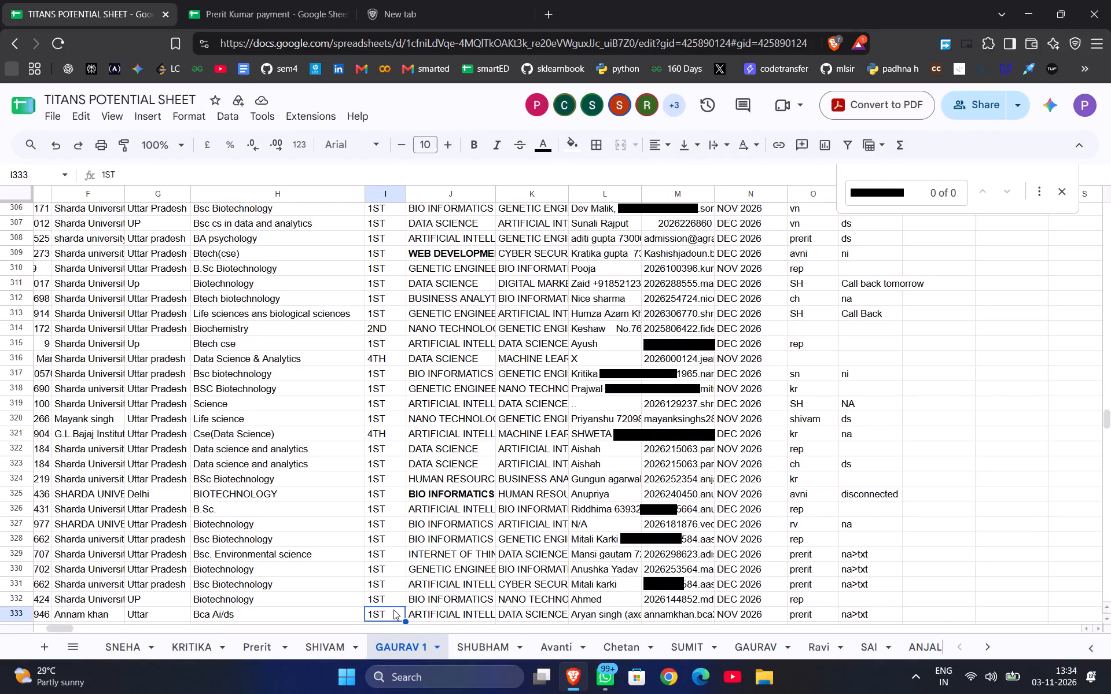
scroll(393, 610, down, 2)
click(538, 518)
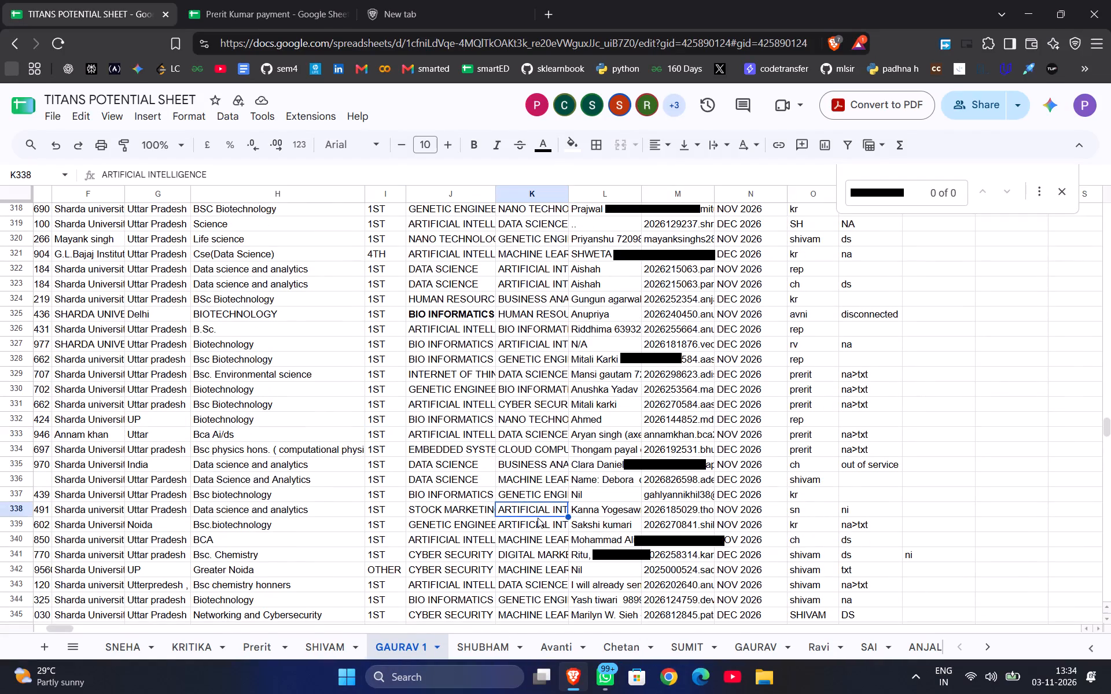
click(975, 471)
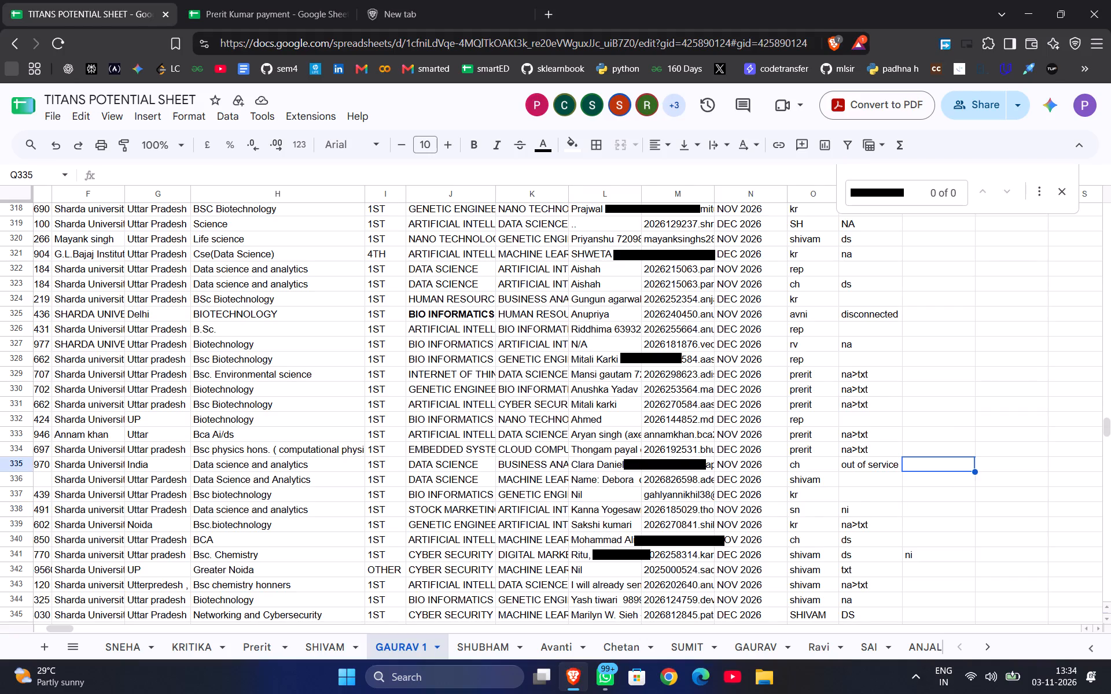
Open the Prerit sheet and review the assignees and call statuses back to the start of the JECRC leads.
click(251, 642)
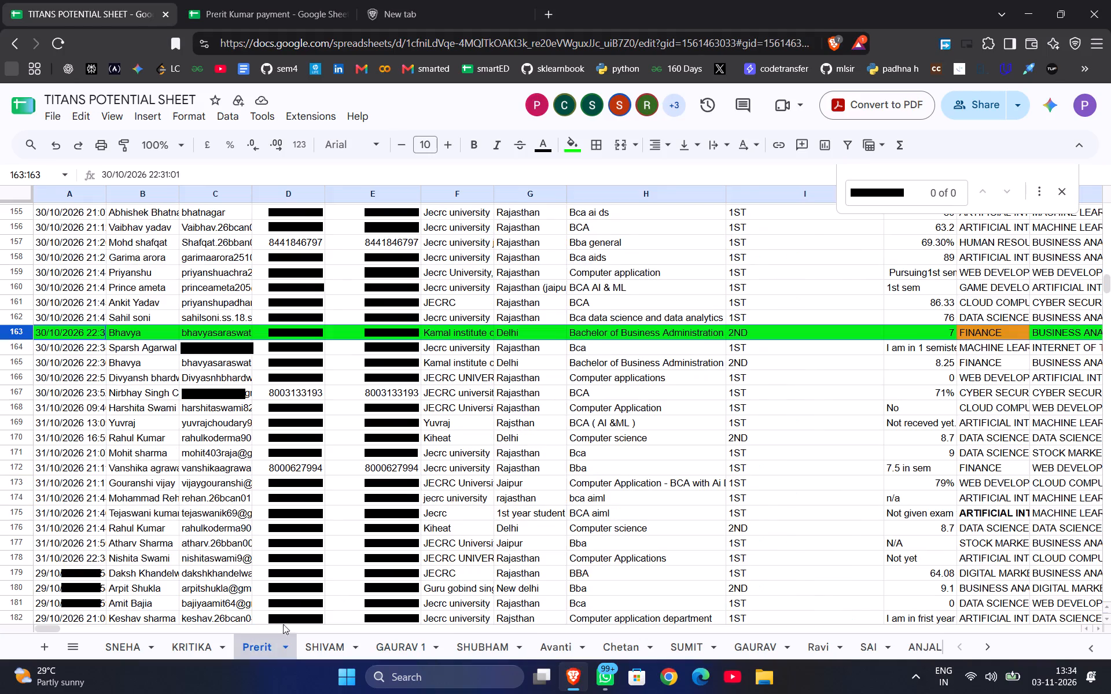
scroll(719, 395, left, 4)
scroll(719, 395, up, 7)
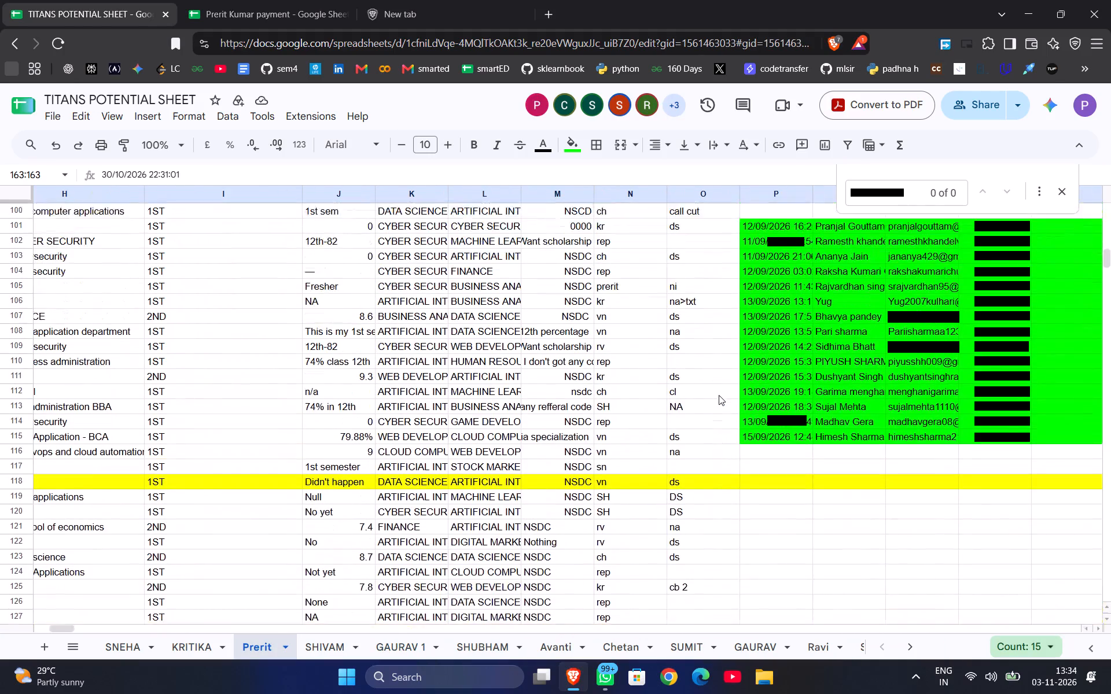
scroll(719, 395, up, 2)
scroll(719, 395, down, 5)
scroll(719, 395, up, 4)
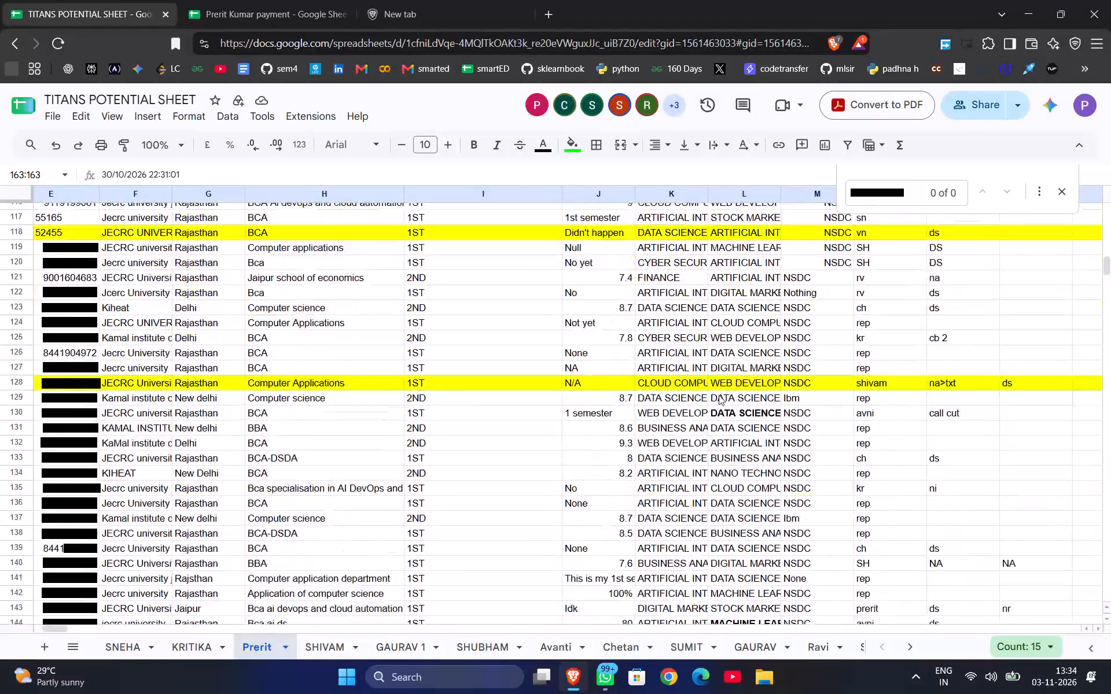
scroll(719, 395, up, 7)
scroll(719, 395, down, 1)
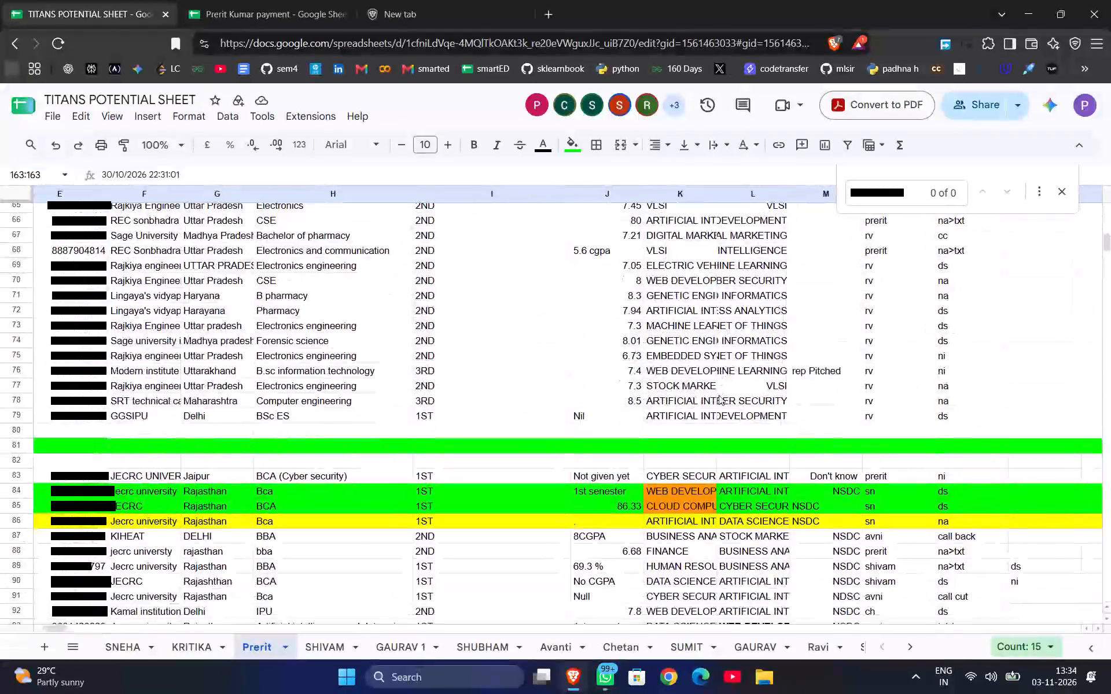
Look up the name and contact details of the prerit-assigned lead in row 83.
click(916, 478)
scroll(916, 478, right, 3)
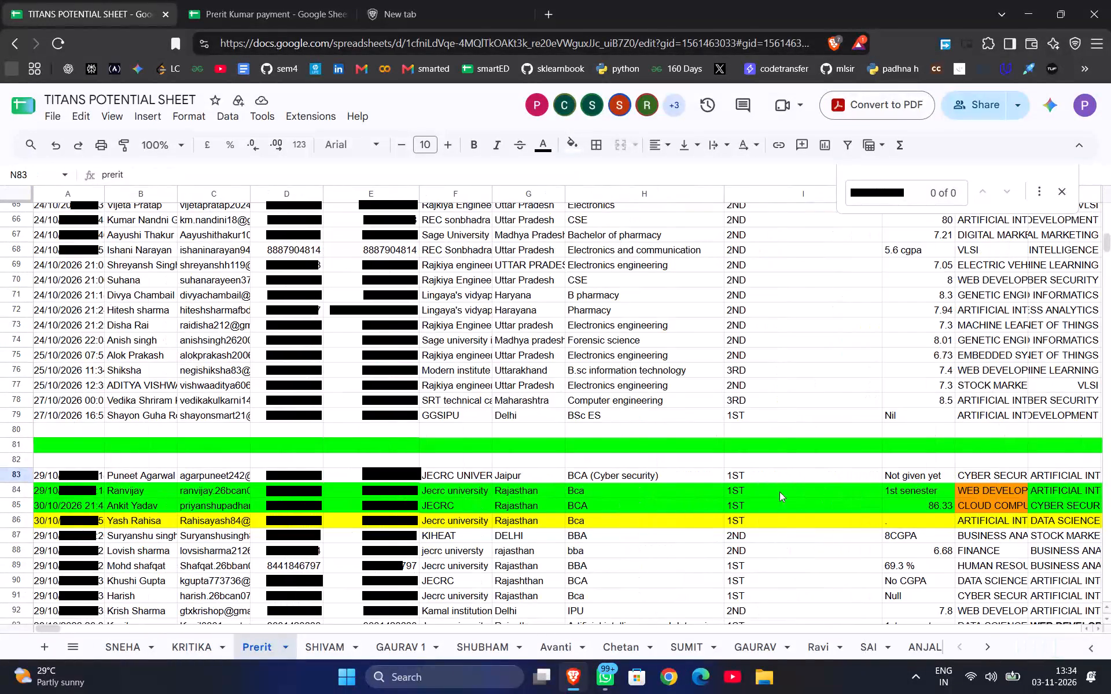
scroll(470, 485, left, 2)
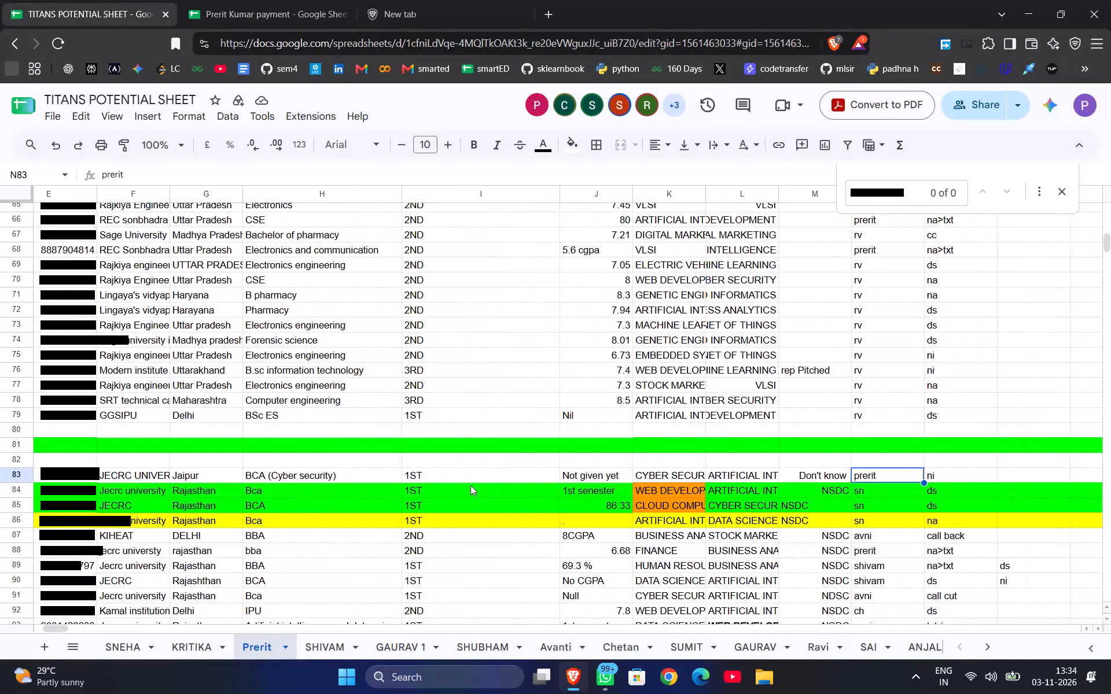
scroll(470, 485, right, 3)
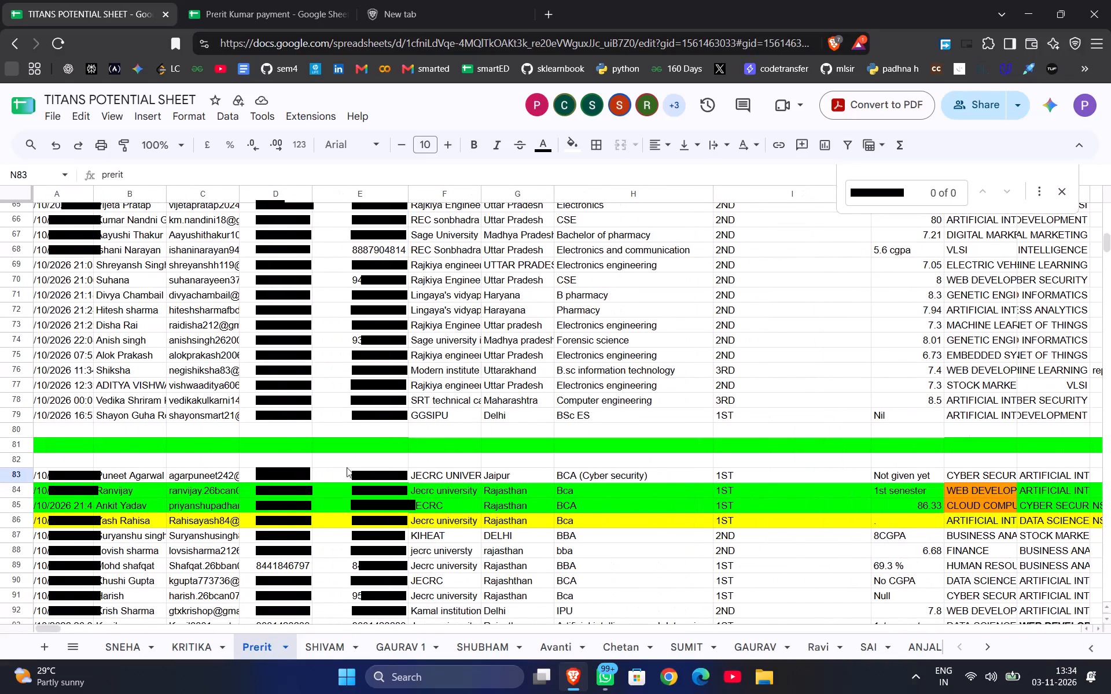
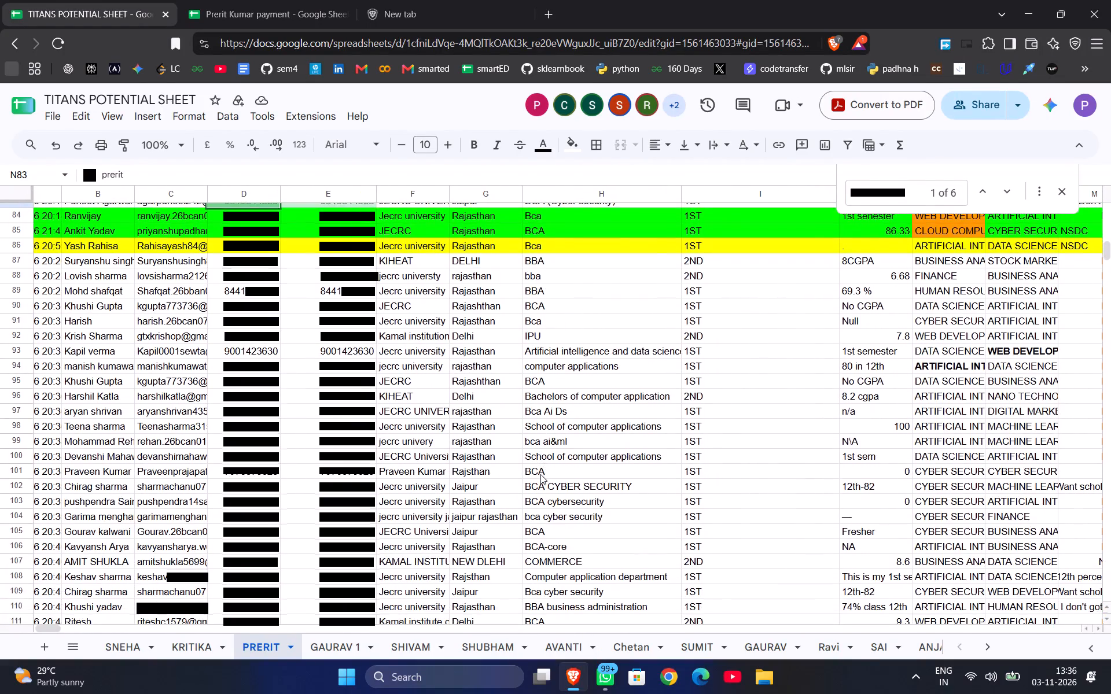
Search the Prerit sheet for DELHI, copied from the state cell of the lead in row 87.
scroll(540, 474, up, 2)
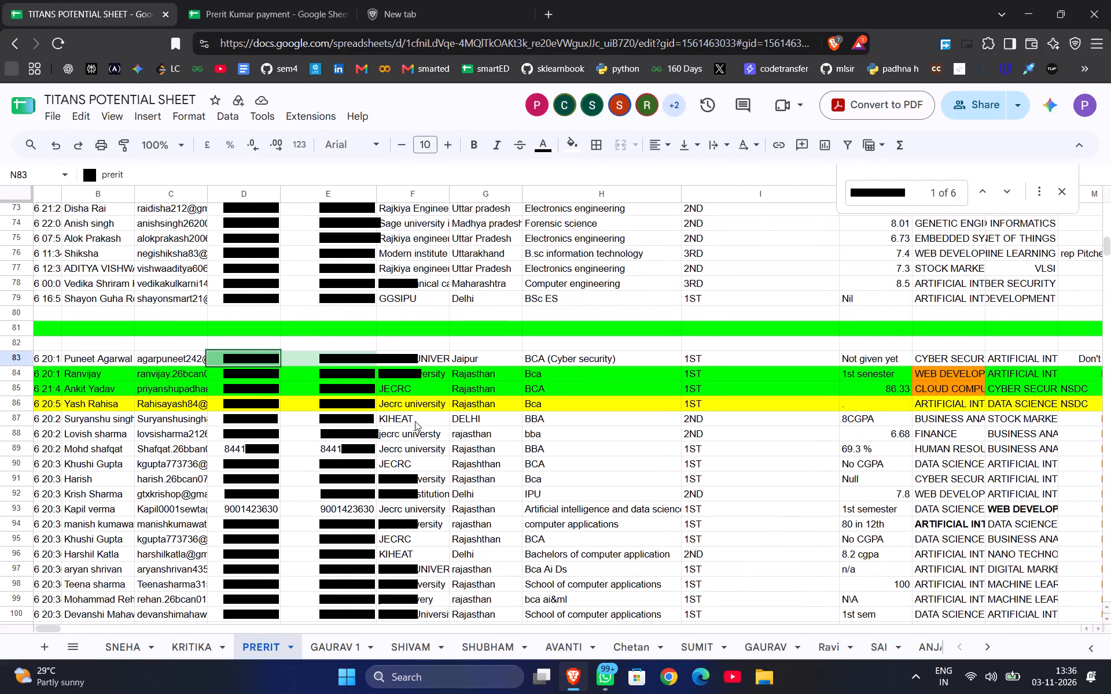
click(415, 421)
scroll(415, 421, right, 2)
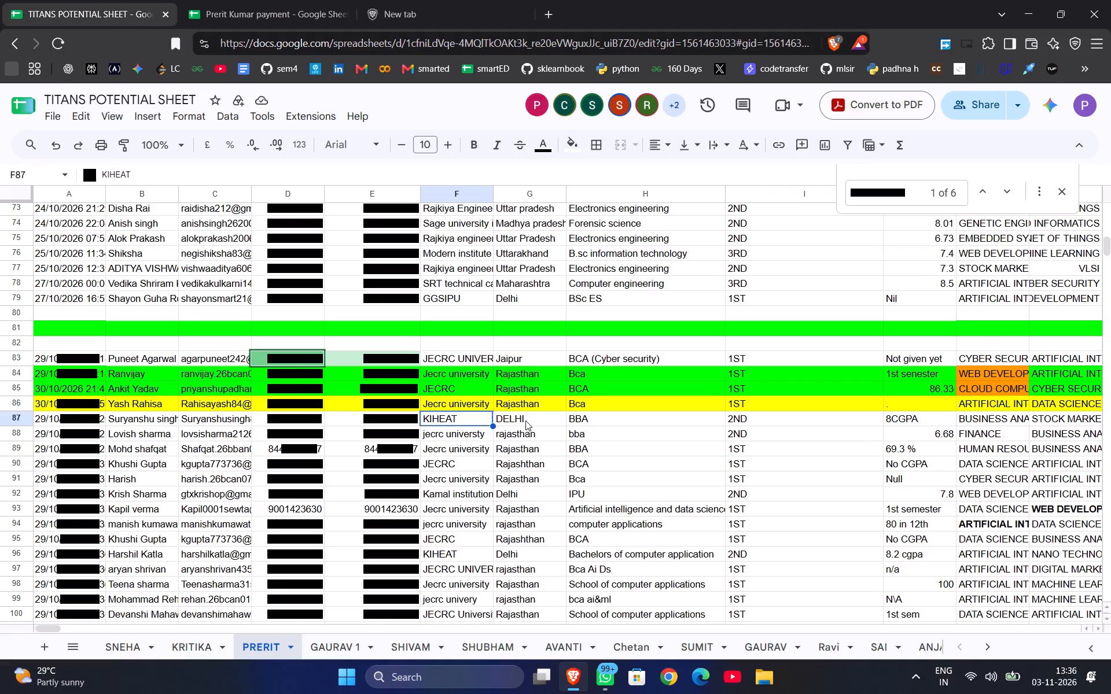
click(525, 420)
key(ctrl+c)
key(ctrl+f)
key(ctrl+v)
Check the contact details, assignee and call status of the KIHEAT lead in row 87.
scroll(525, 420, left, 5)
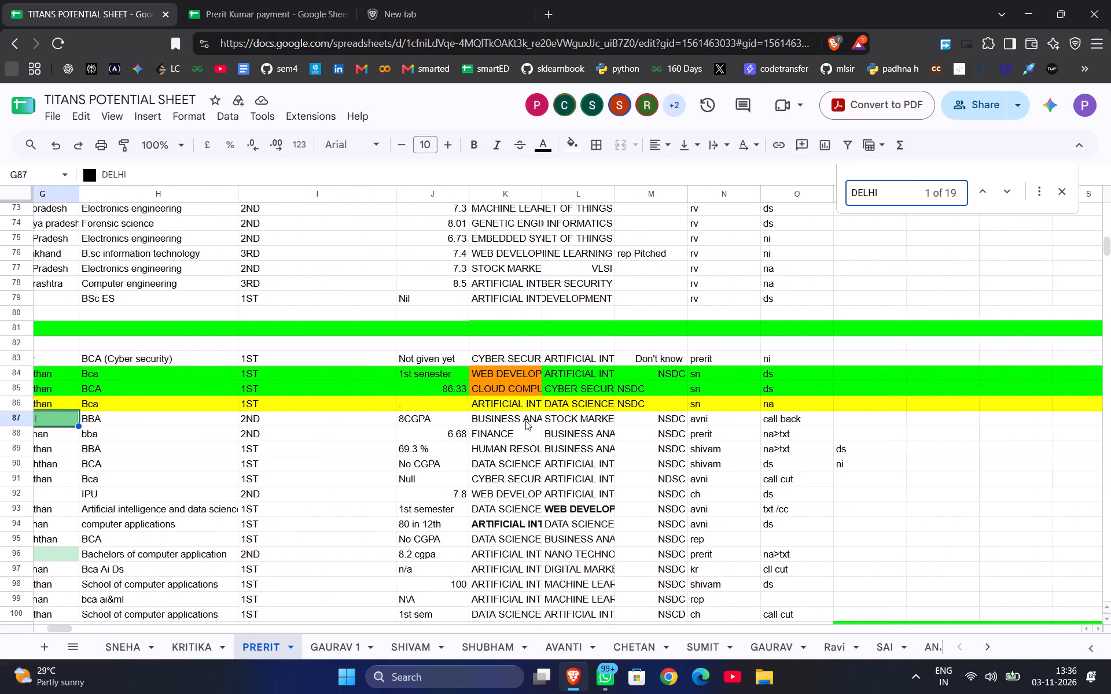
scroll(534, 420, right, 3)
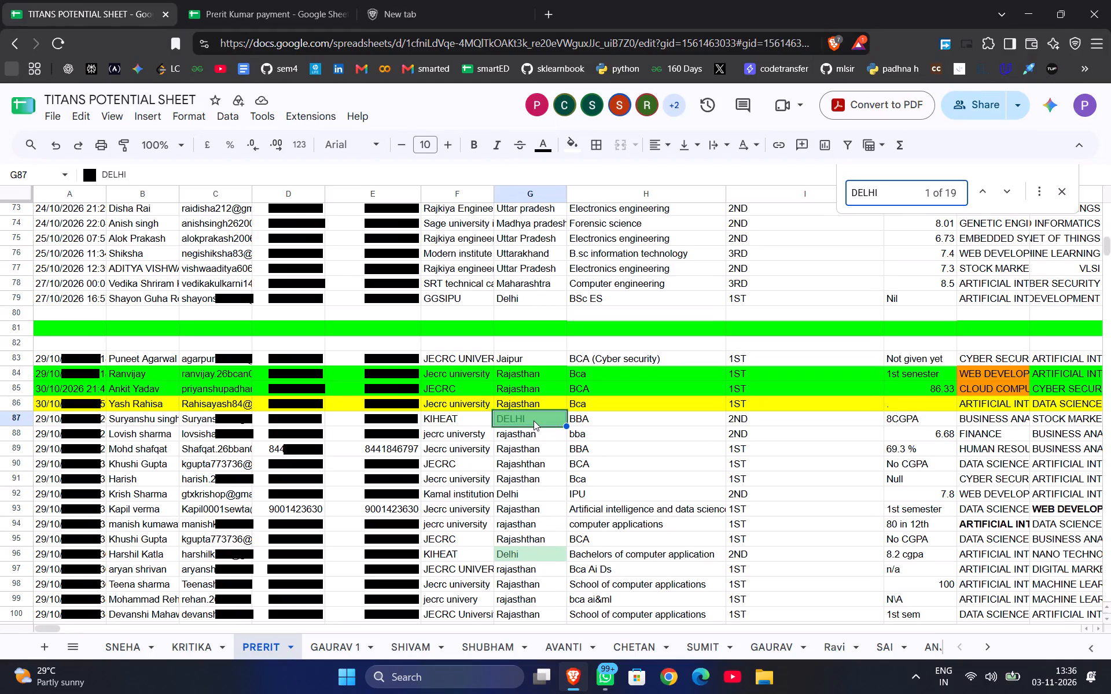
click(407, 418)
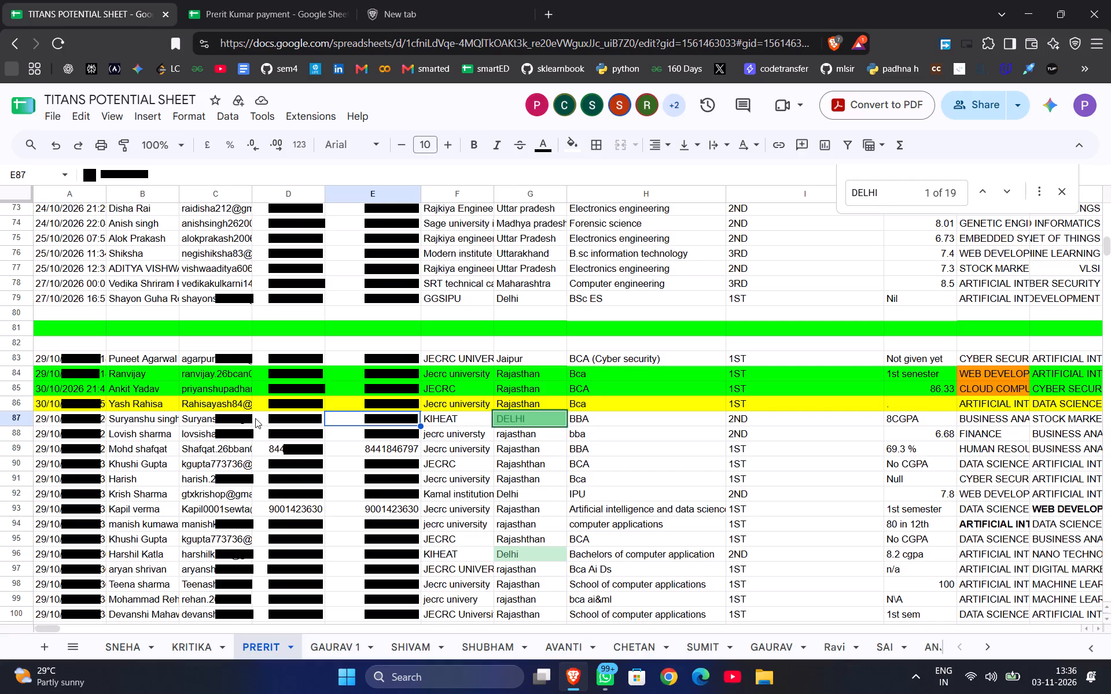
click(13, 420)
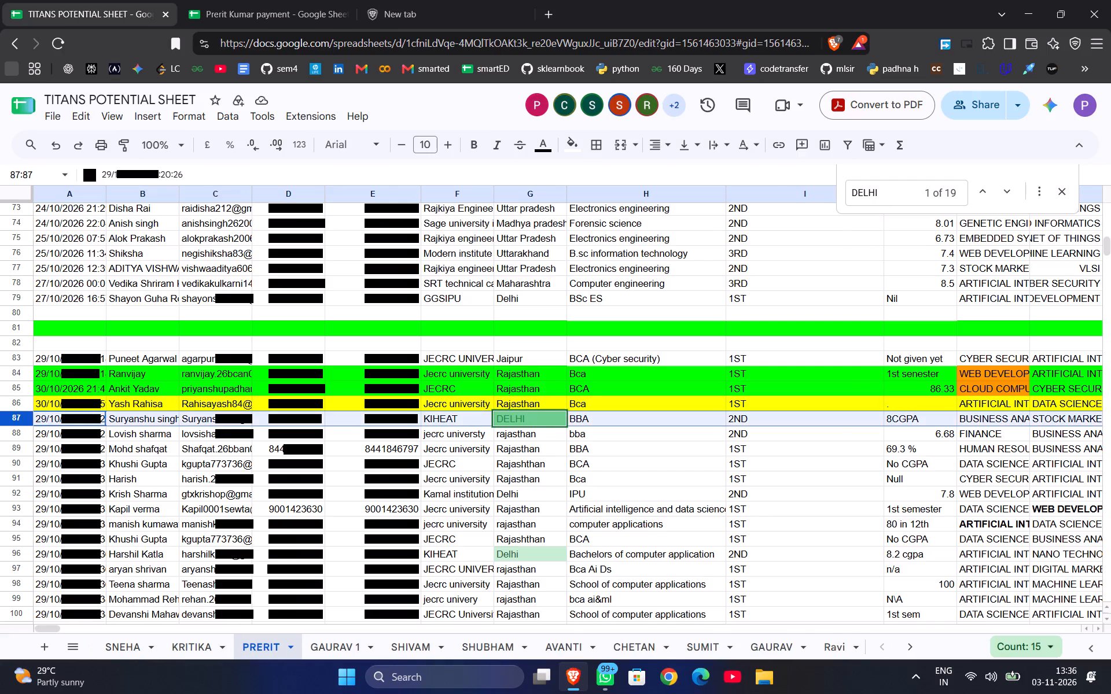
scroll(13, 420, left, 5)
scroll(13, 420, right, 6)
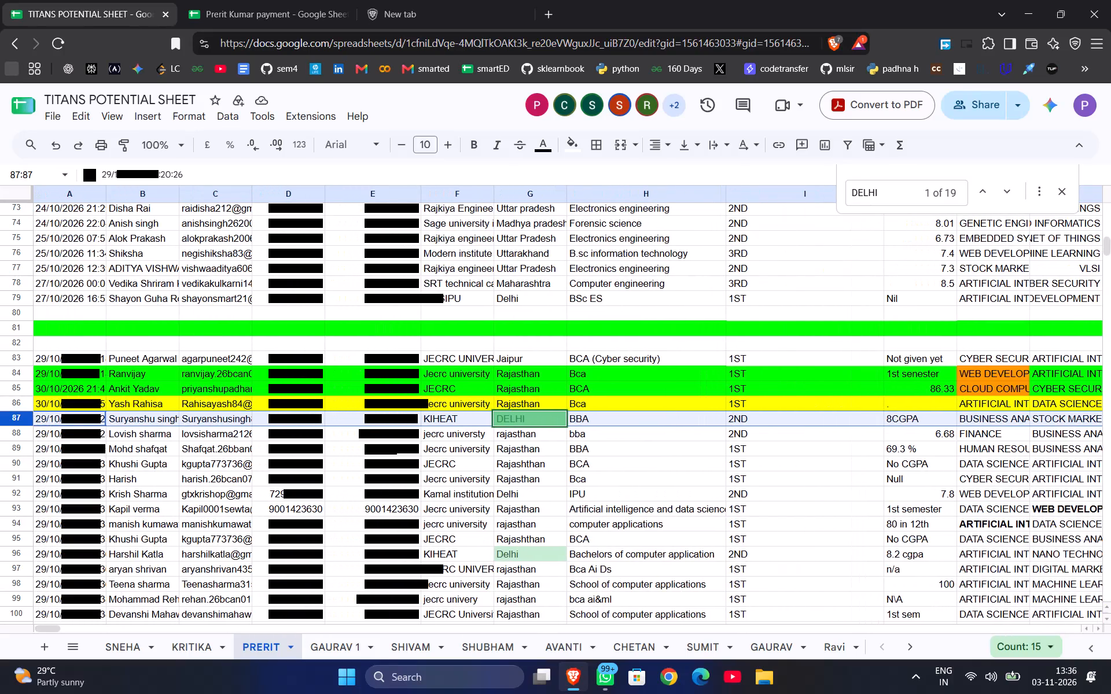
scroll(354, 434, left, 1)
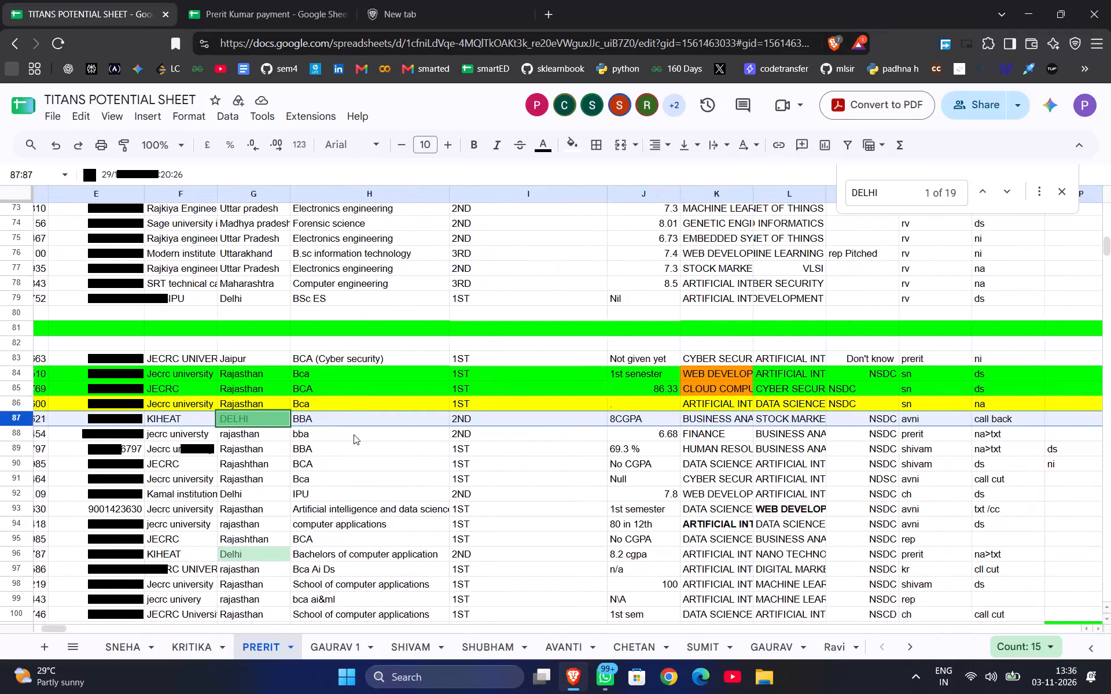
Look up the contact details and call status of the prerit-assigned lead in row 88.
scroll(677, 494, down, 1)
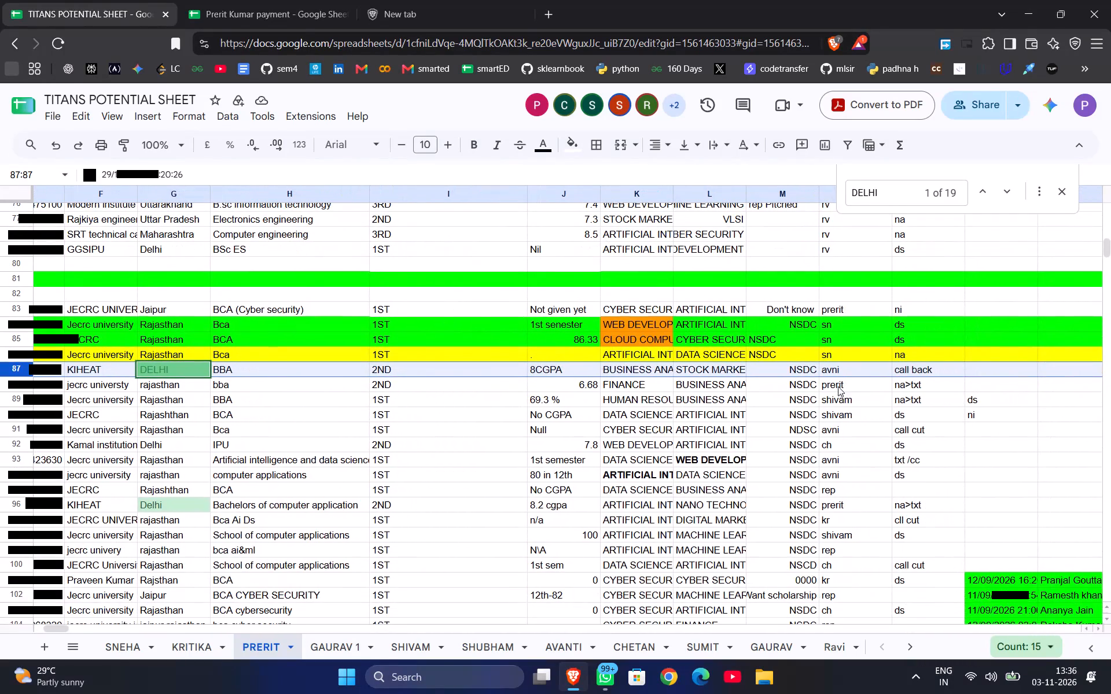
click(847, 382)
scroll(847, 382, right, 3)
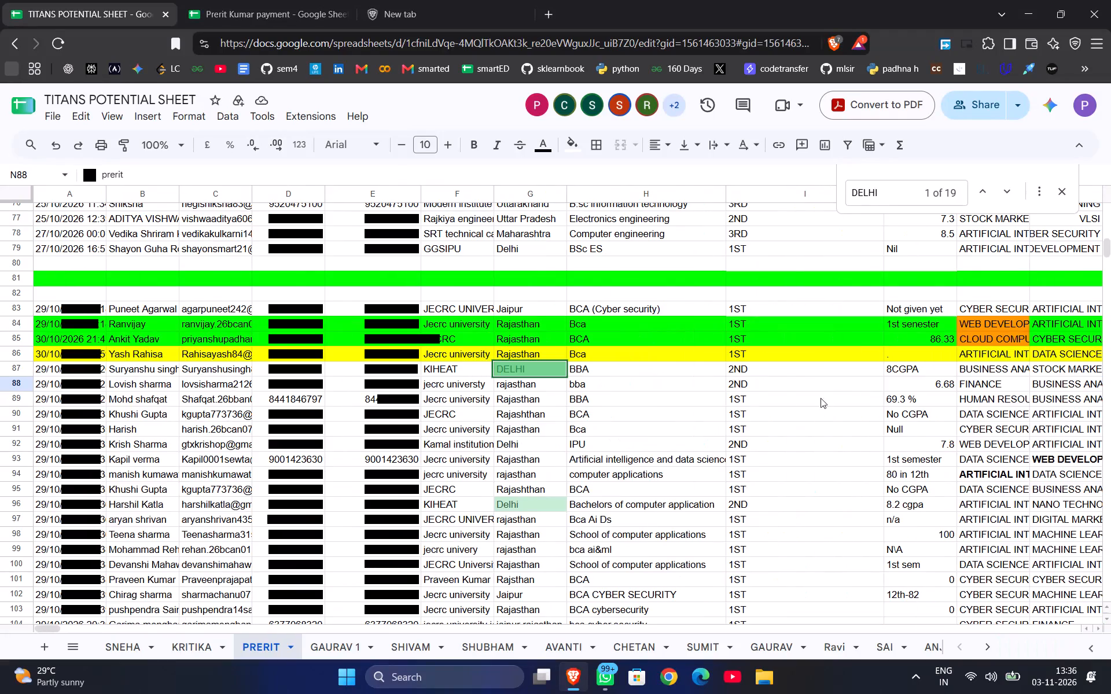
scroll(591, 383, left, 2)
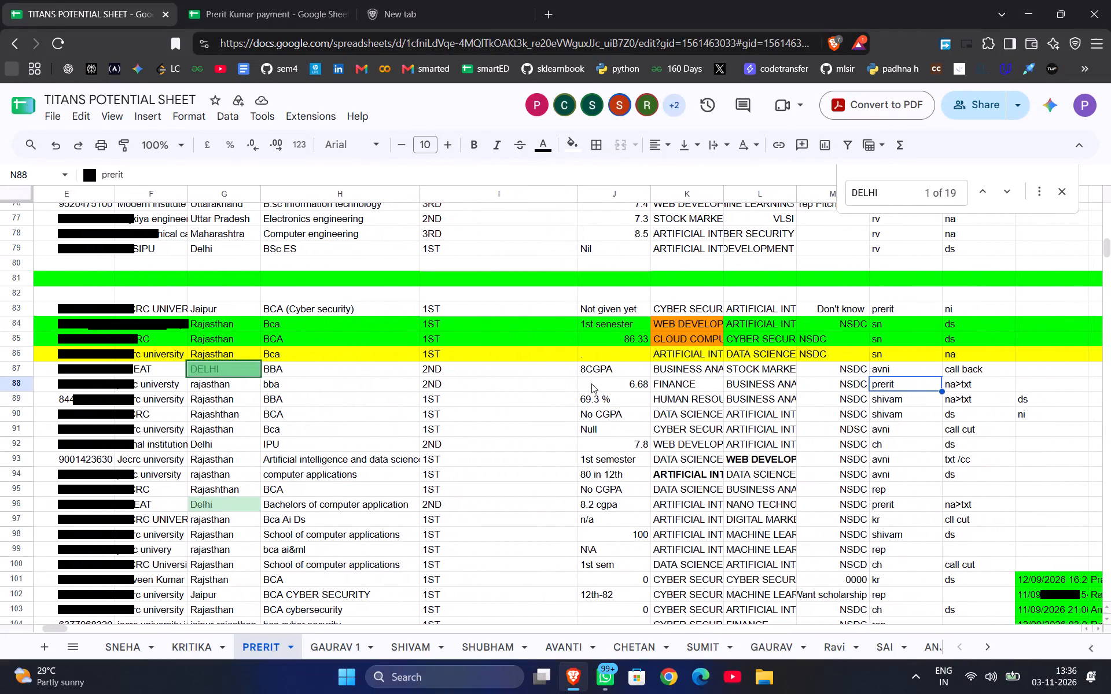
Review the assignees from row 89 to row 100 and return to the prerit-assigned lead in row 96.
key(Down)
key(Down)
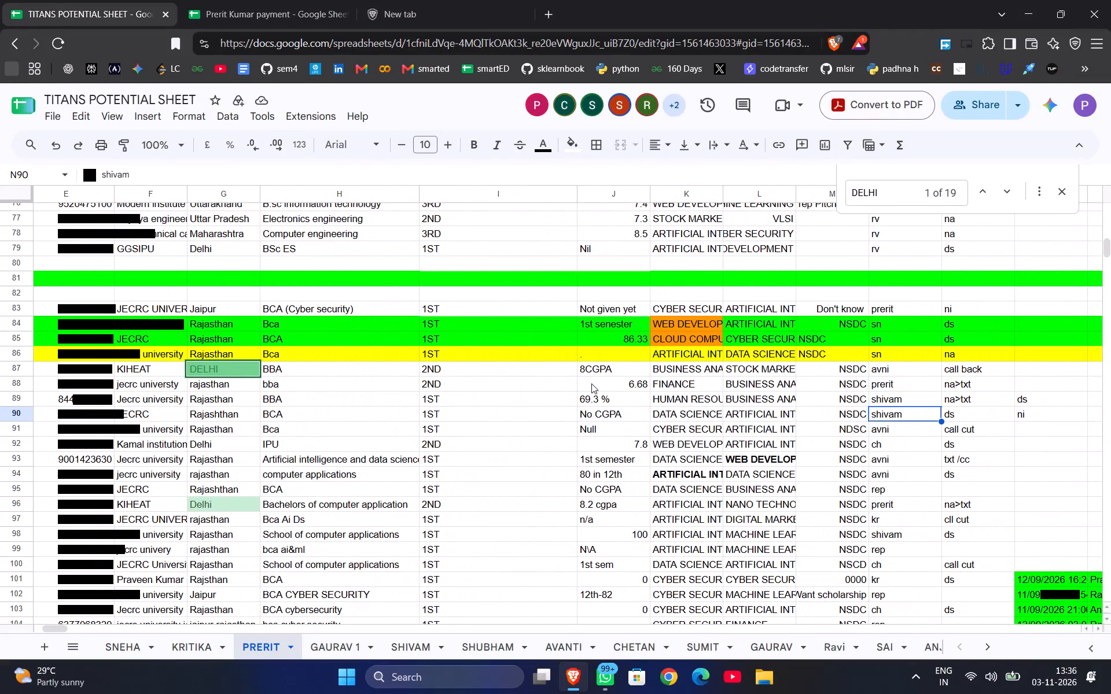
key(Down)
key(Down)
key(Down)
key(Down)
key(Up)
key(Up)
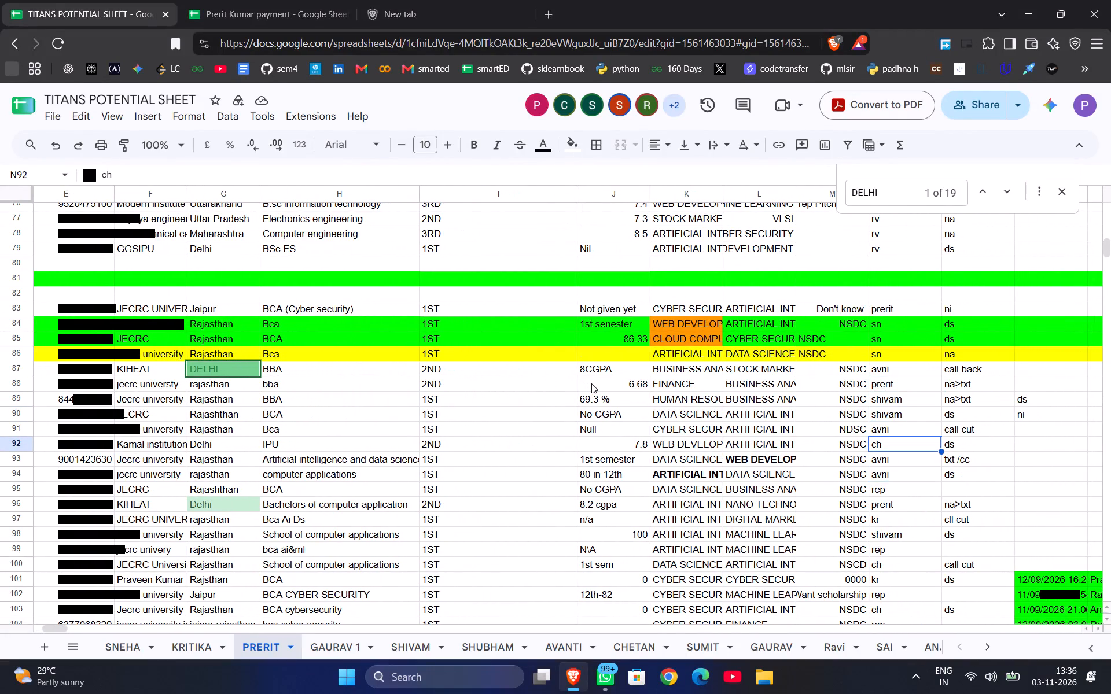
key(Down)
key(Down)
key(Down)
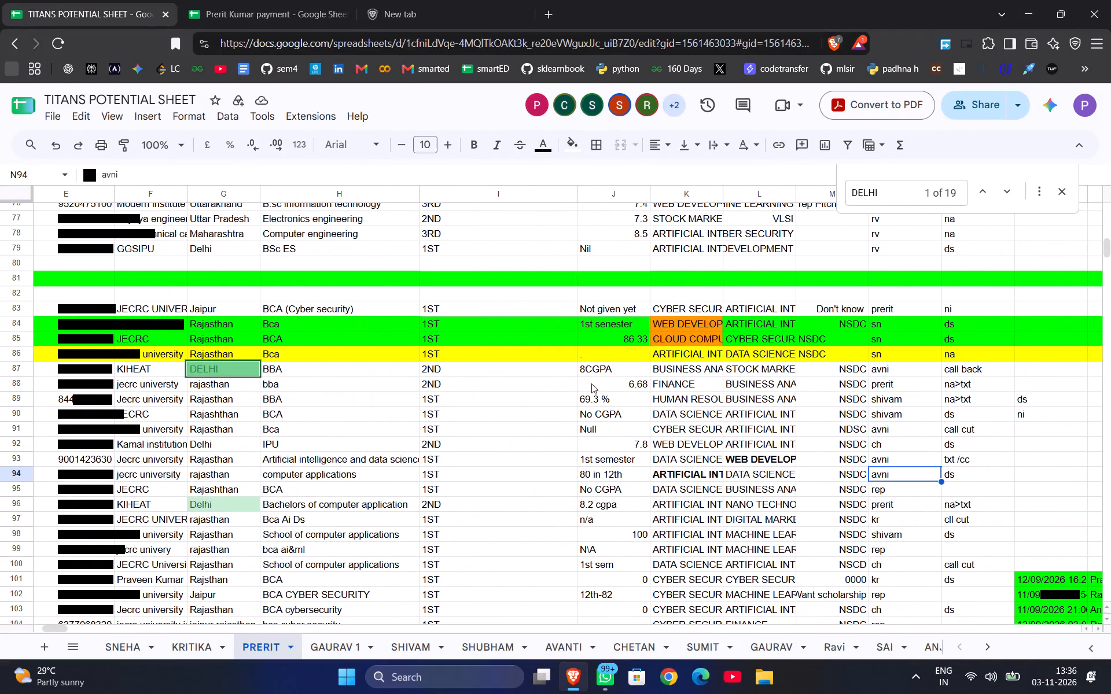
key(Up)
key(Down)
key(Down)
key(Down)
key(Down)
key(Down)
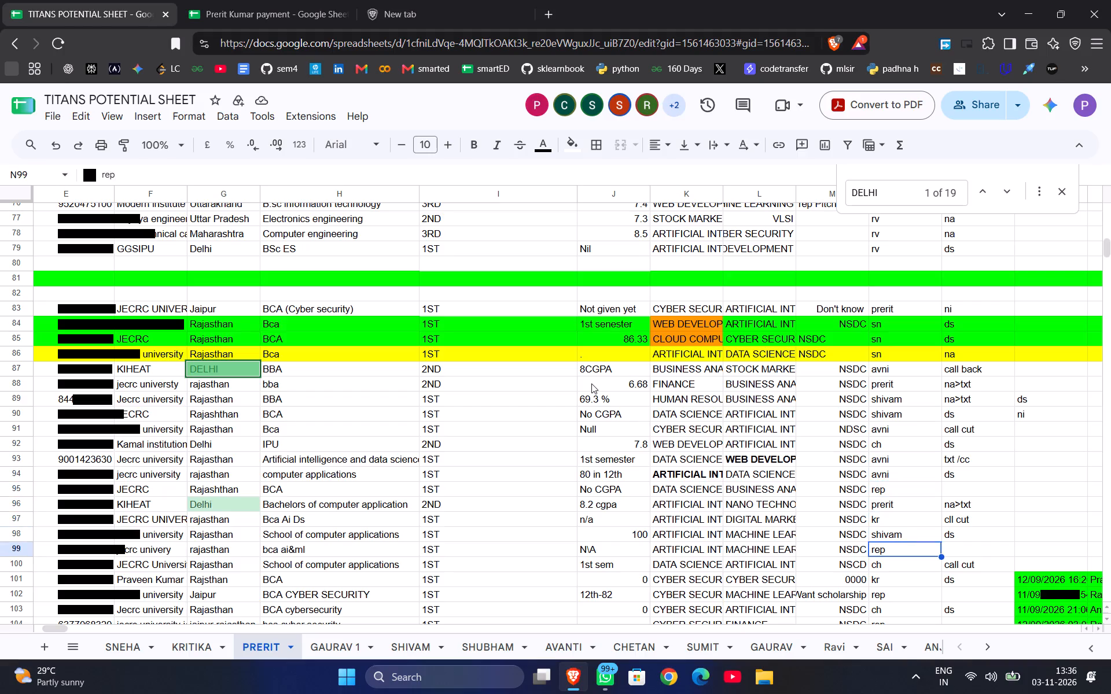
key(Down)
key(Up)
key(Up)
key(Up)
key(Up)
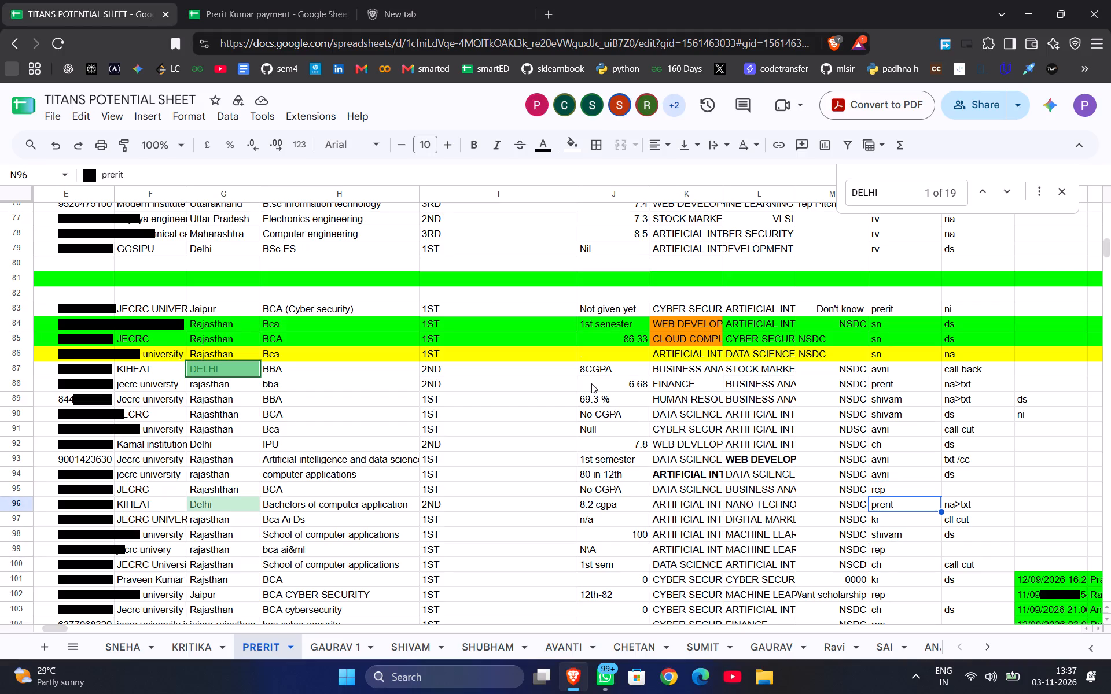
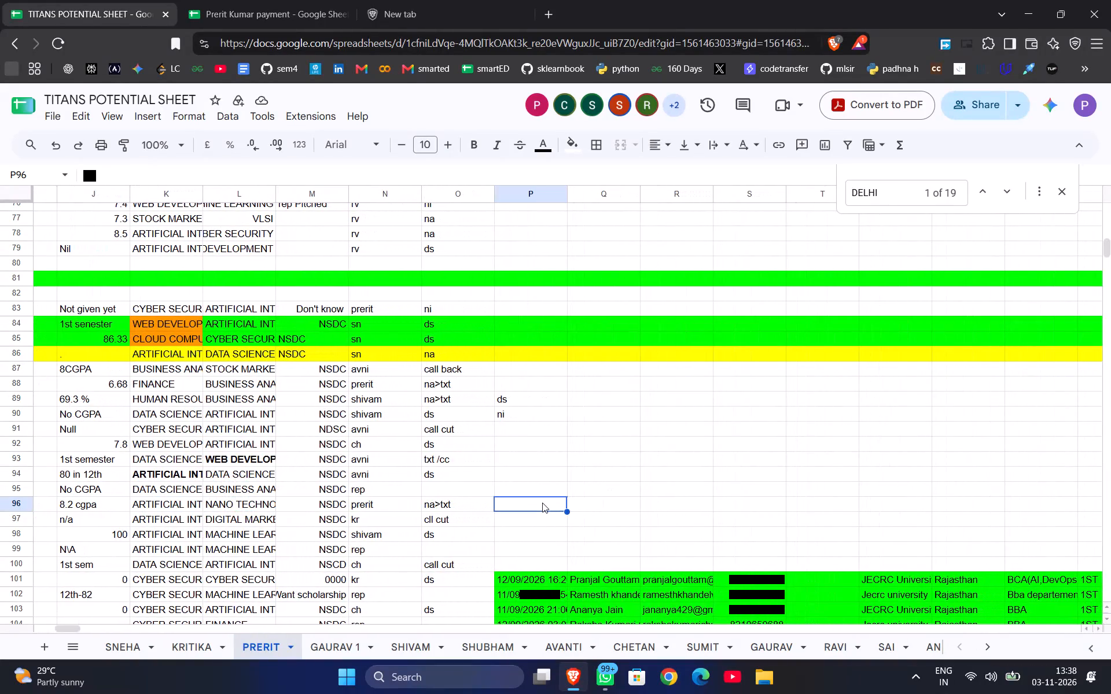
Record nr as the follow-up status of the prerit-assigned lead in row 96.
text(nr)
key(Return)
Search the Prerit sheet for prerit, copied from the assignee cell of the lead in row 96.
key(Down)
key(Left)
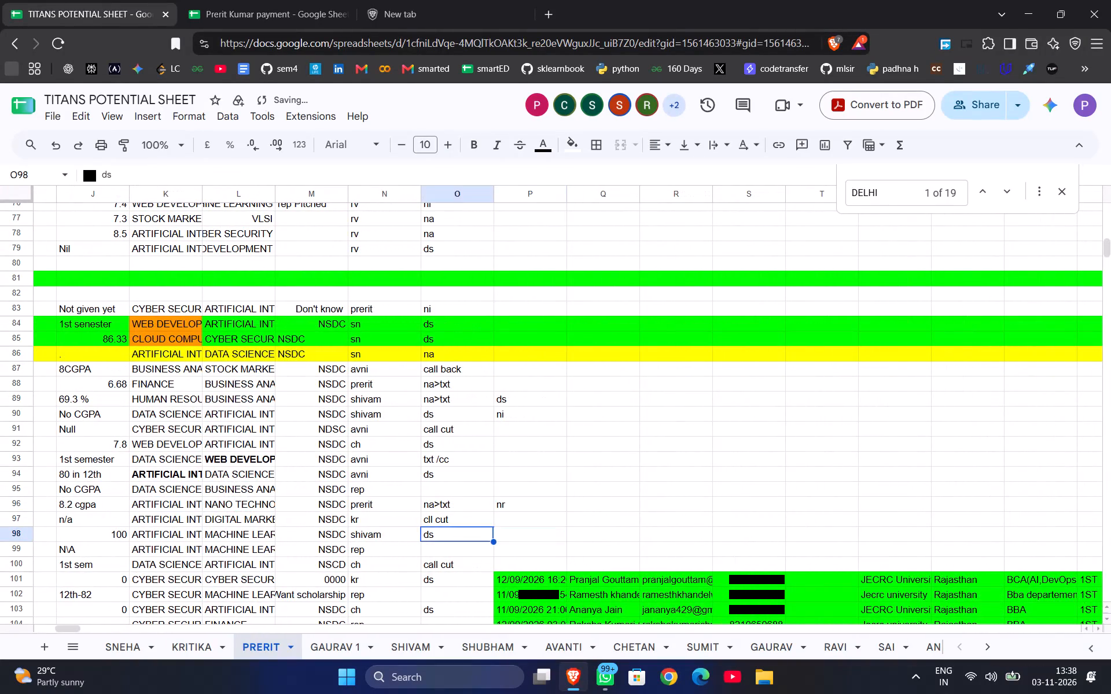
key(Up)
key(Left)
key(Up)
key(ctrl+c)
key(ctrl+f)
key(ctrl+v)
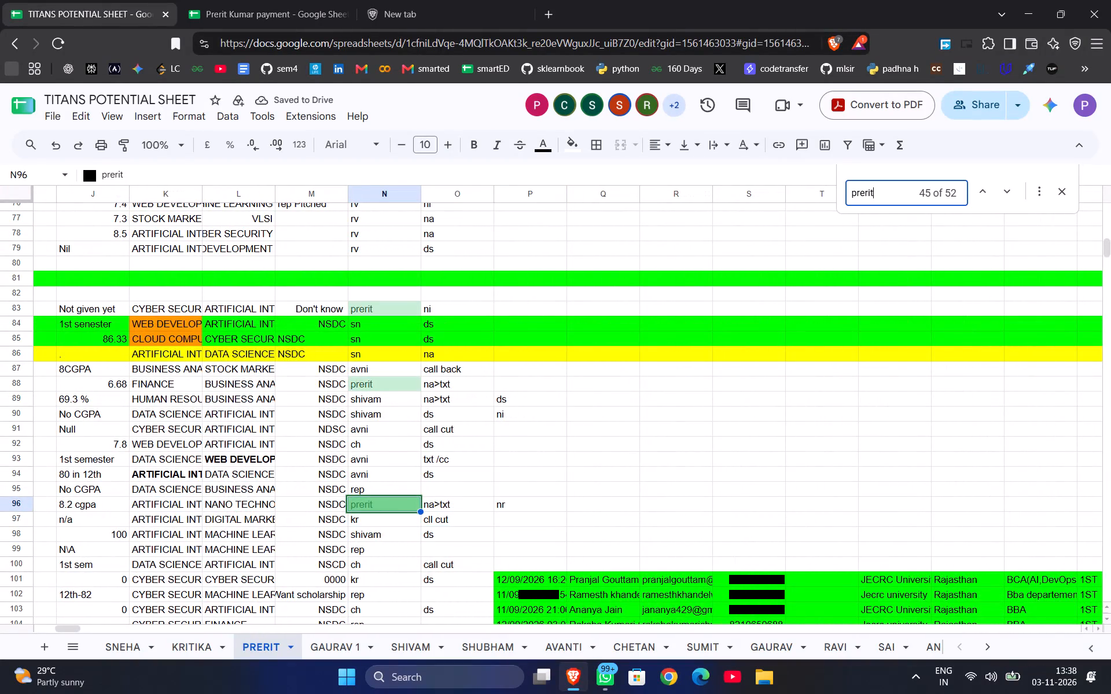
Go through the following prerit matches to the lead in row 143 and look up its contact details.
key(Down)
key(Return)
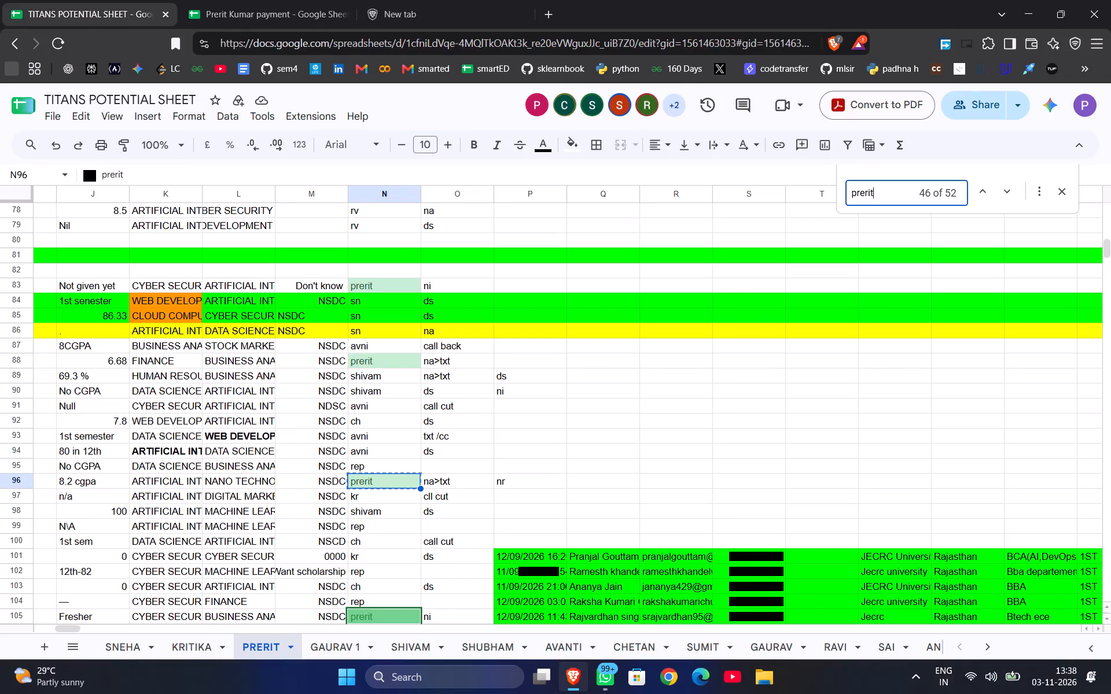
key(Return)
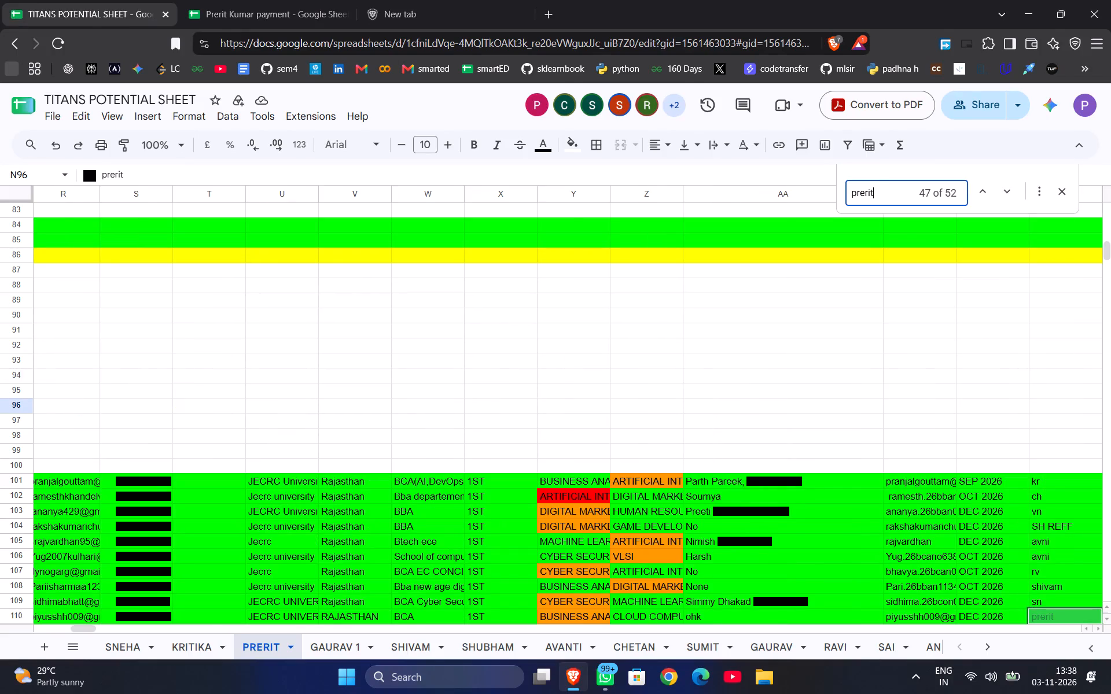
key(Return)
key(Return)
scroll(542, 503, right, 3)
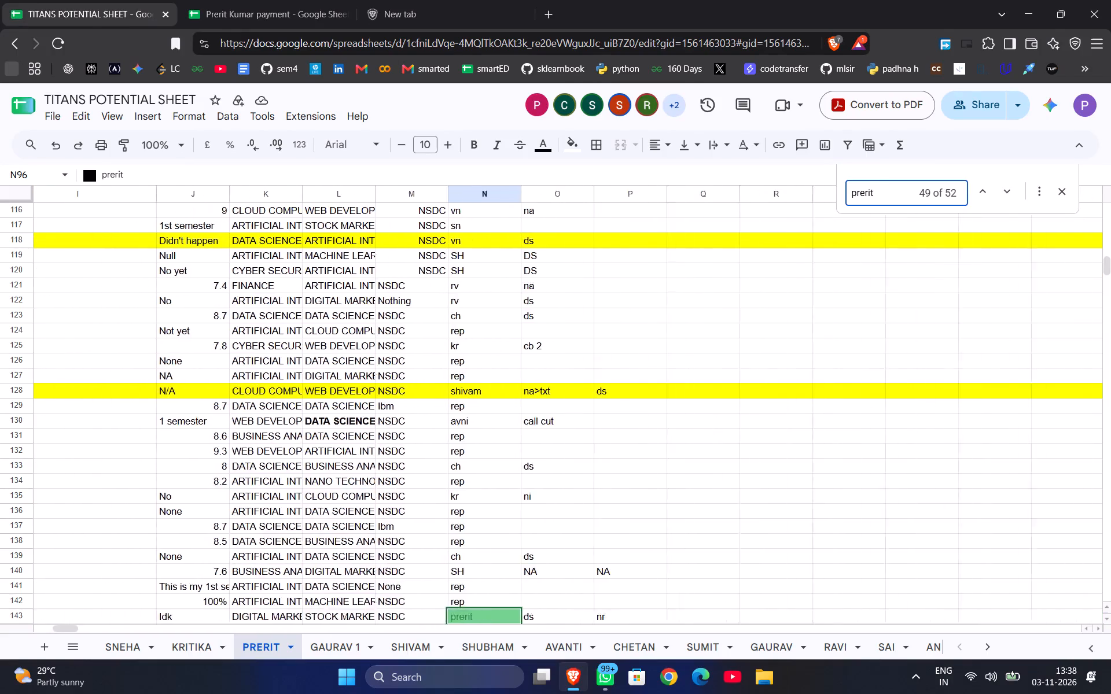
scroll(378, 619, right, 4)
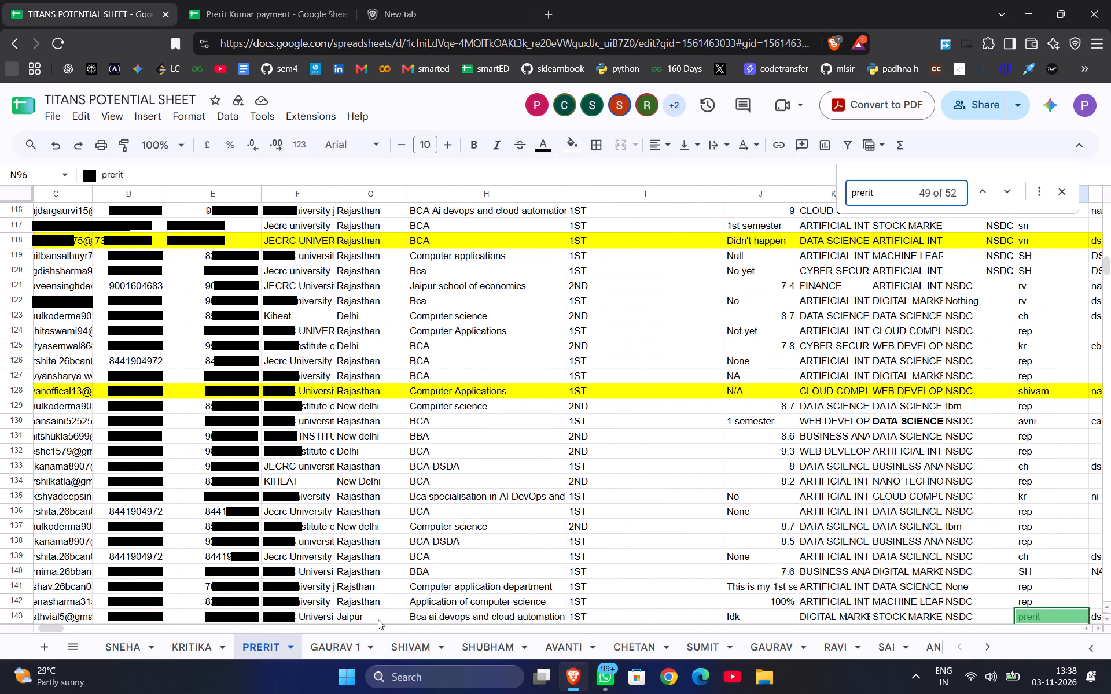
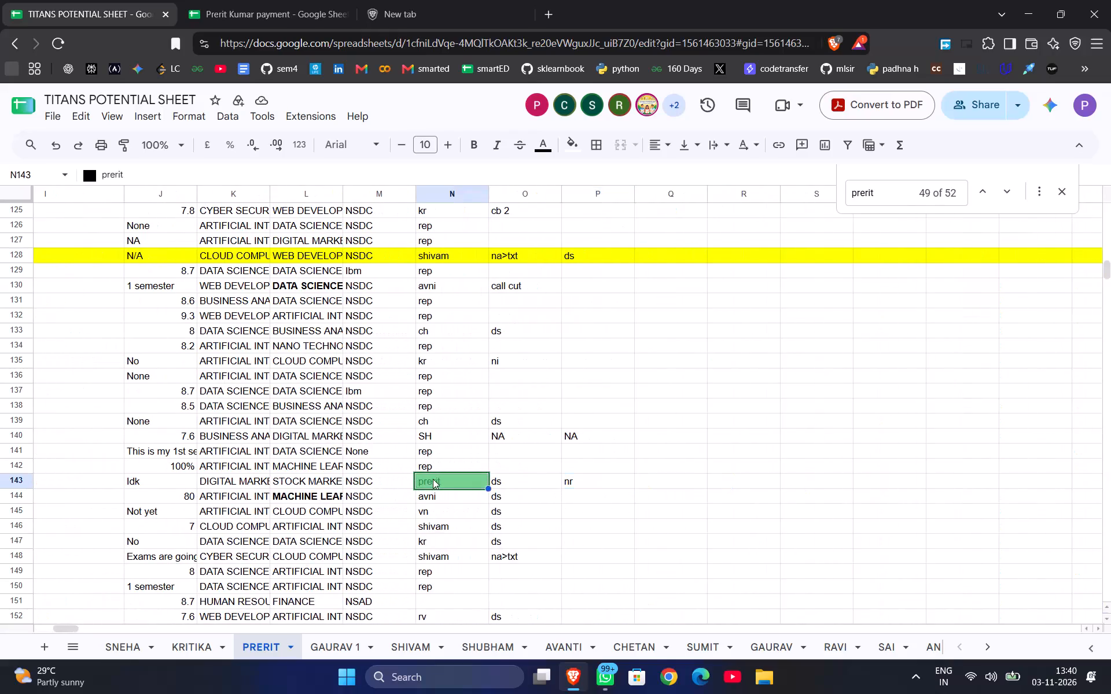
Search the sheet again for prerit, copied from the assignee cell in row 143, and go to the next matching lead in row 153.
key(Return)
key(Return)
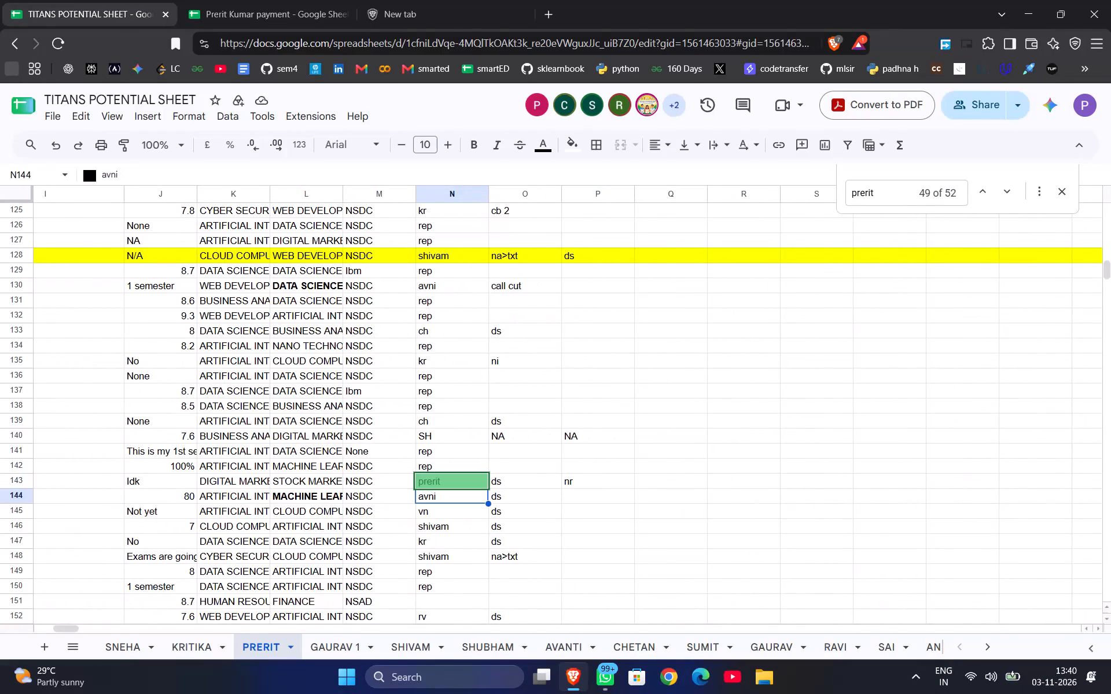
key(Up)
key(shift+Return)
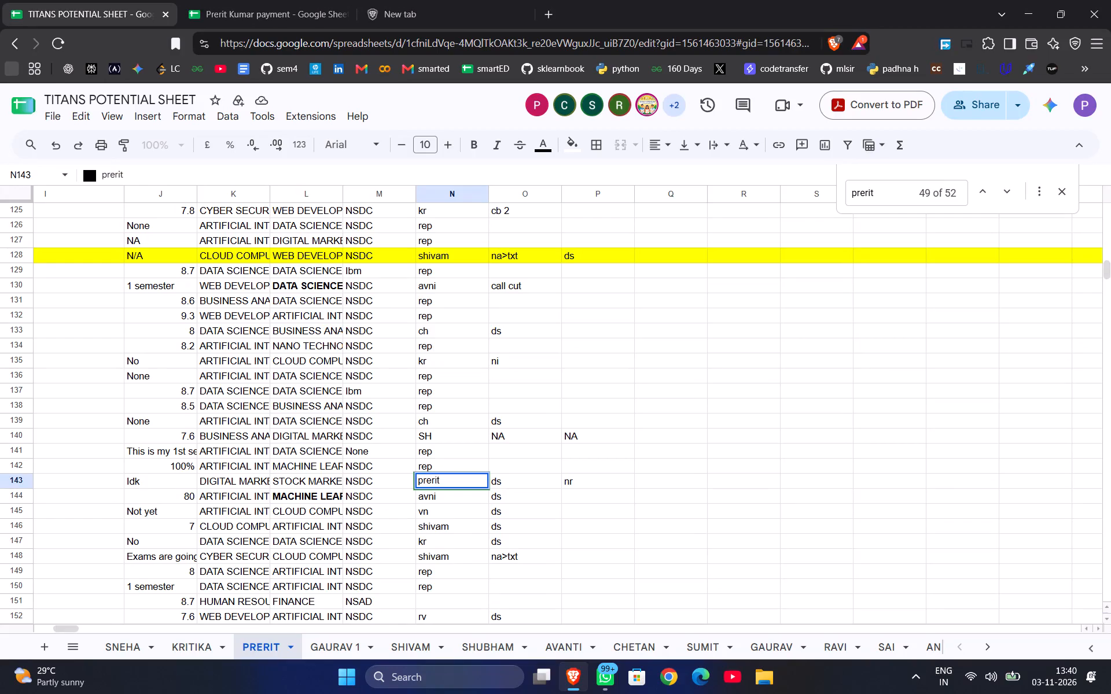
key(Return)
key(Up)
key(ctrl+c)
key(ctrl+f)
key(ctrl+v)
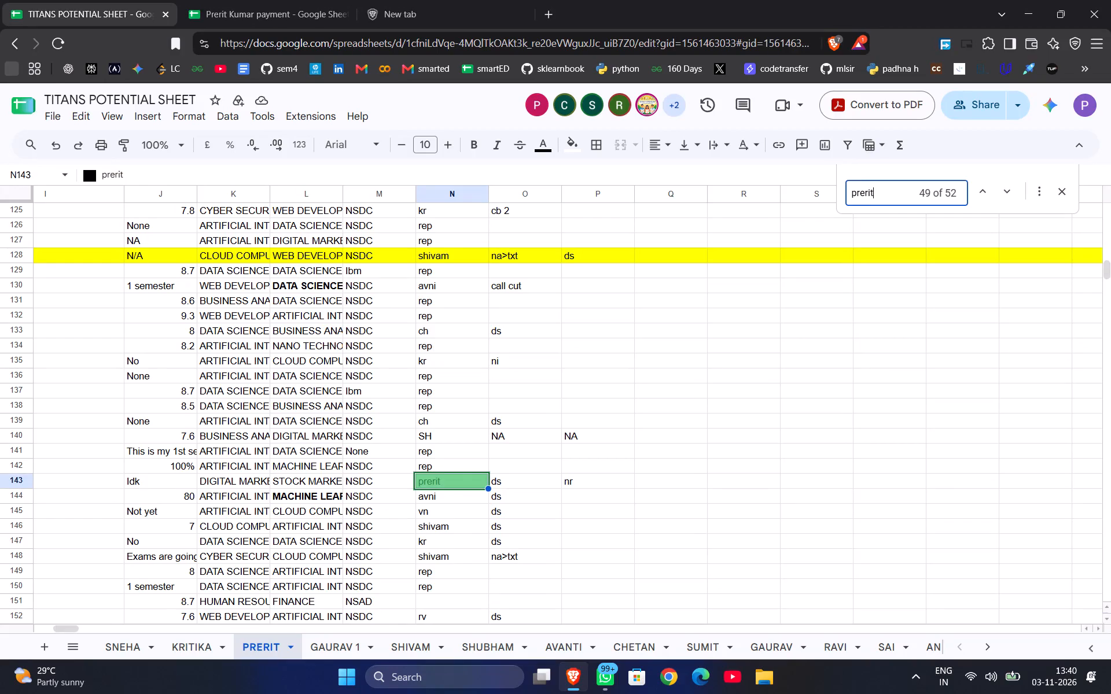
key(Return)
scroll(433, 479, right, 4)
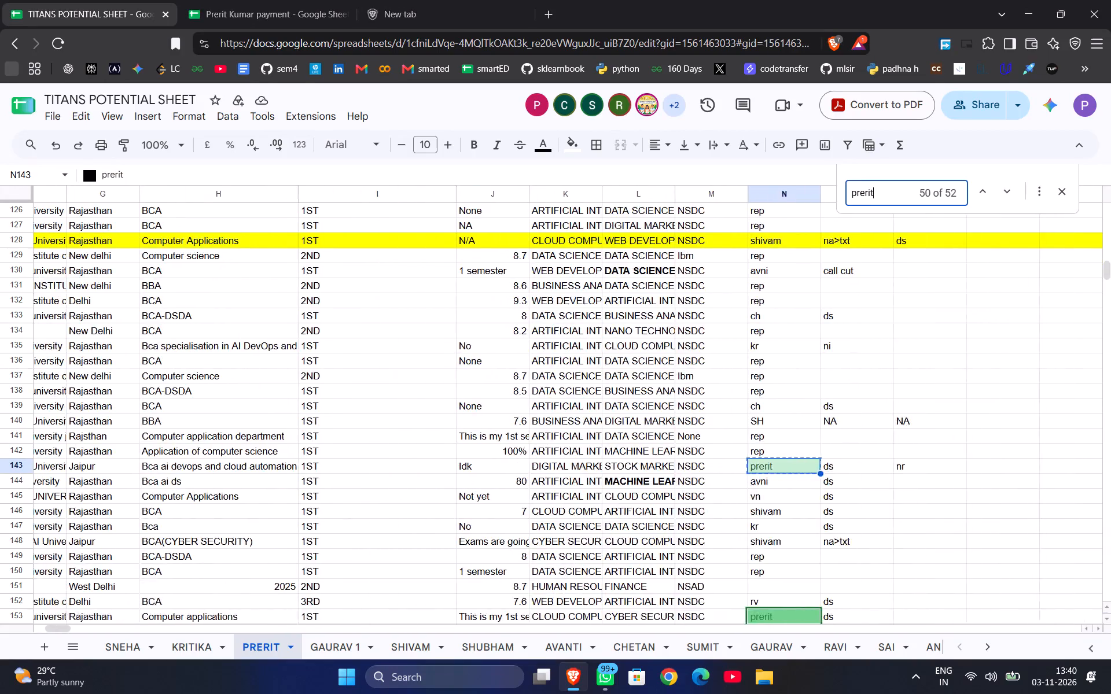
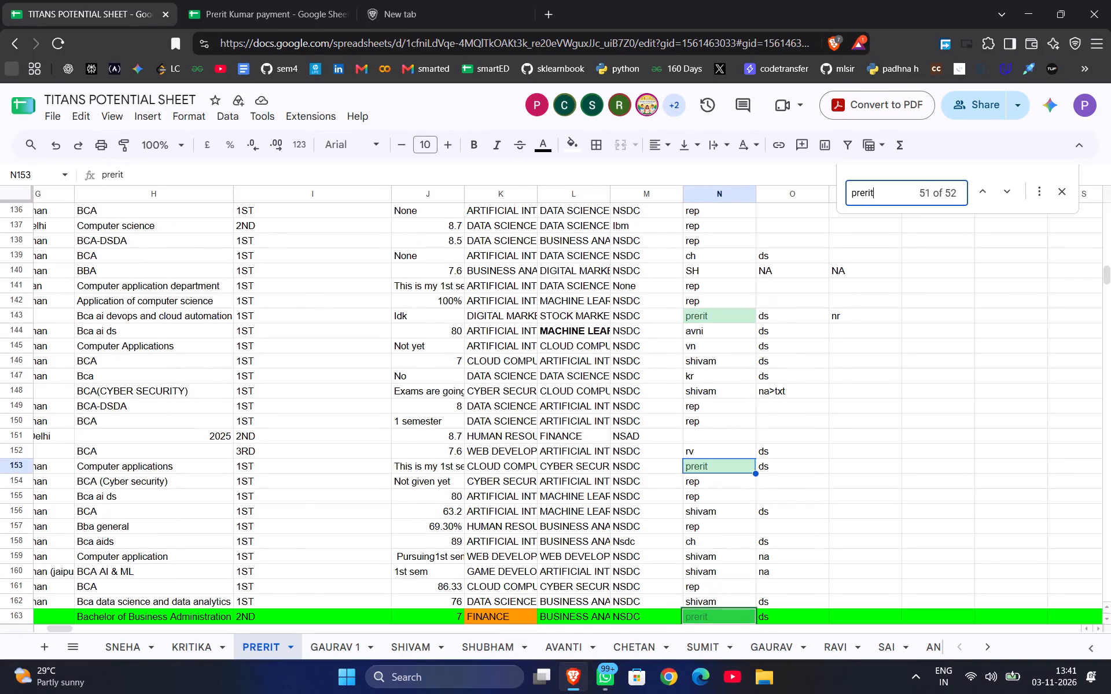
Select prerit's assignee cell in row 166 and check that lead's name and contact details.
scroll(889, 198, right, 4)
scroll(796, 316, right, 2)
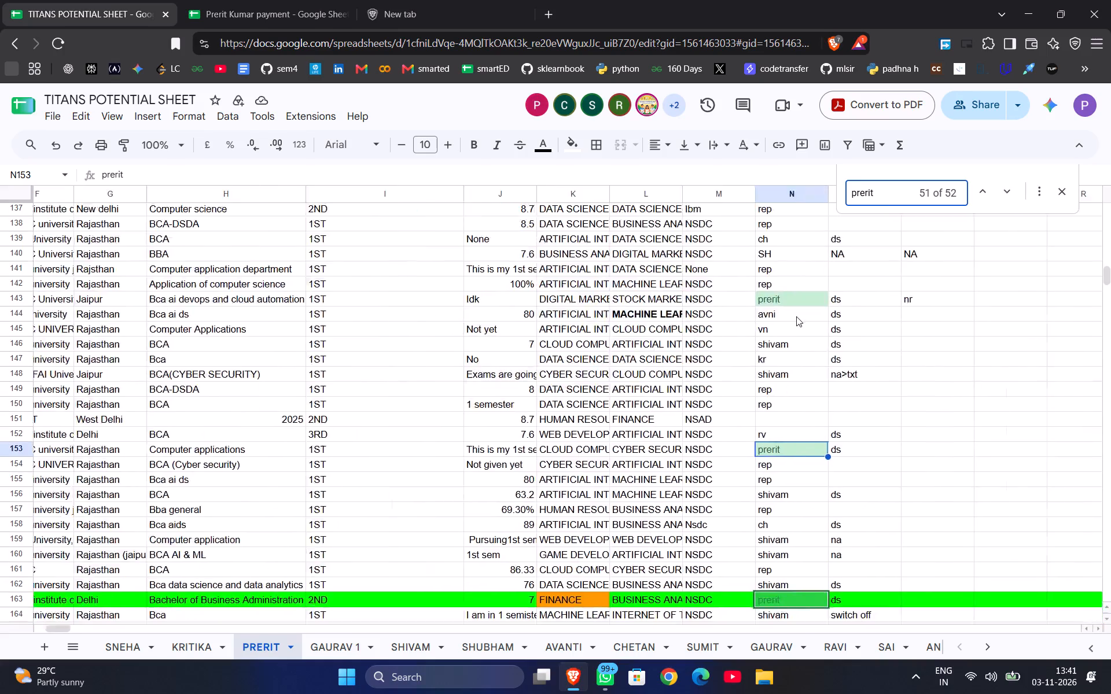
scroll(796, 316, right, 3)
scroll(796, 316, left, 3)
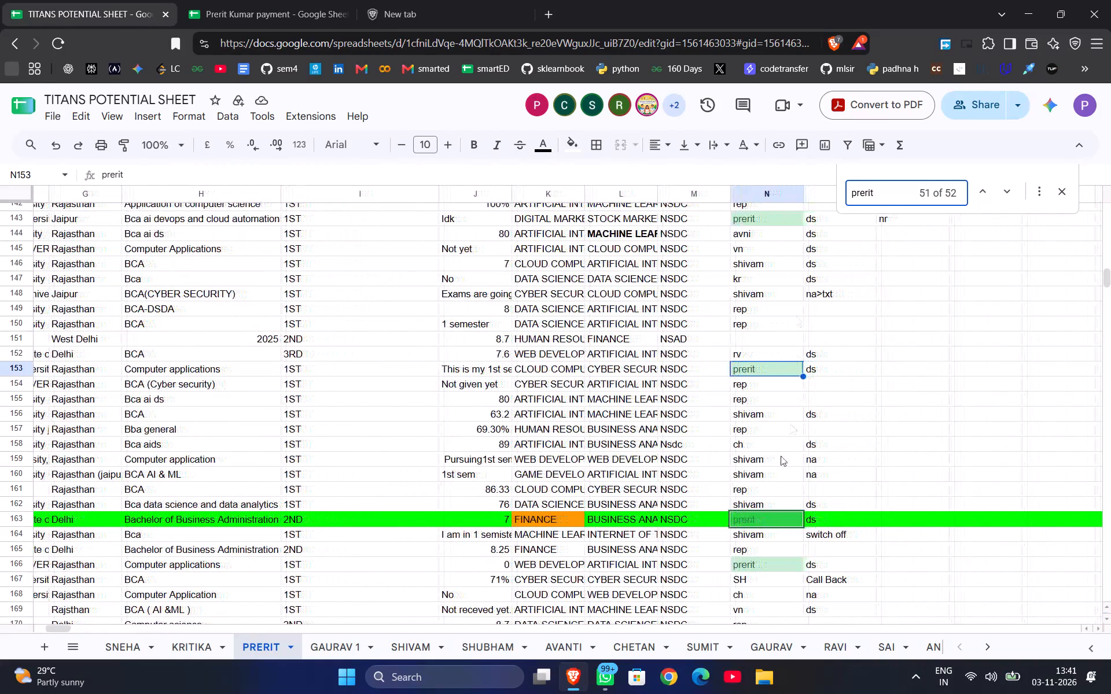
click(753, 564)
scroll(753, 564, right, 7)
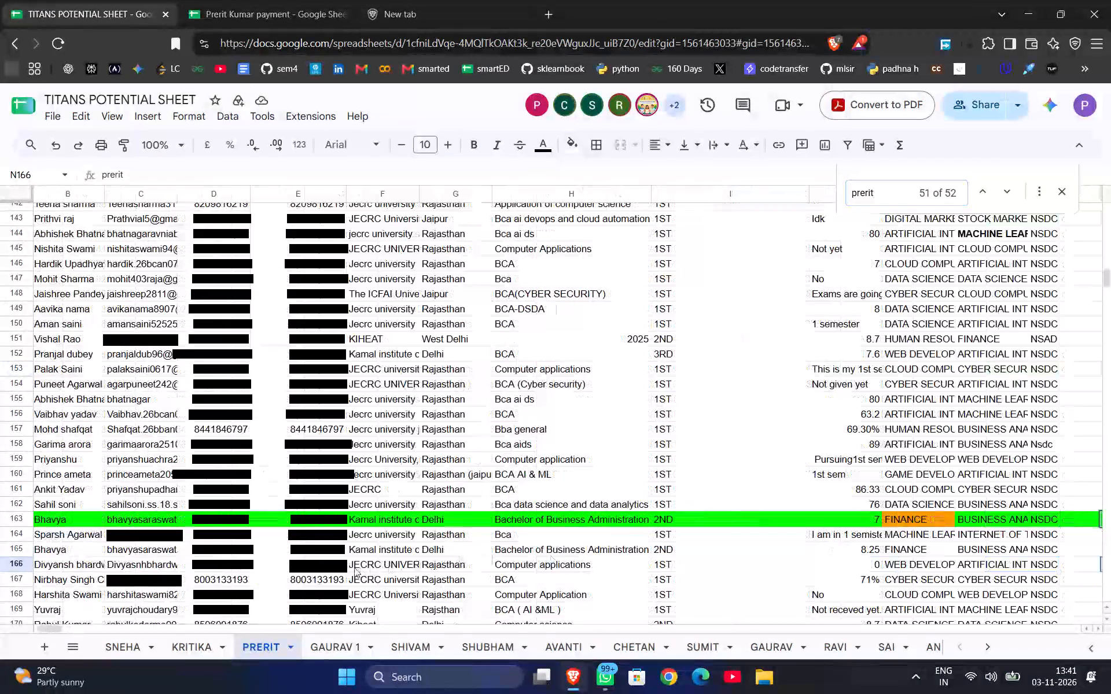
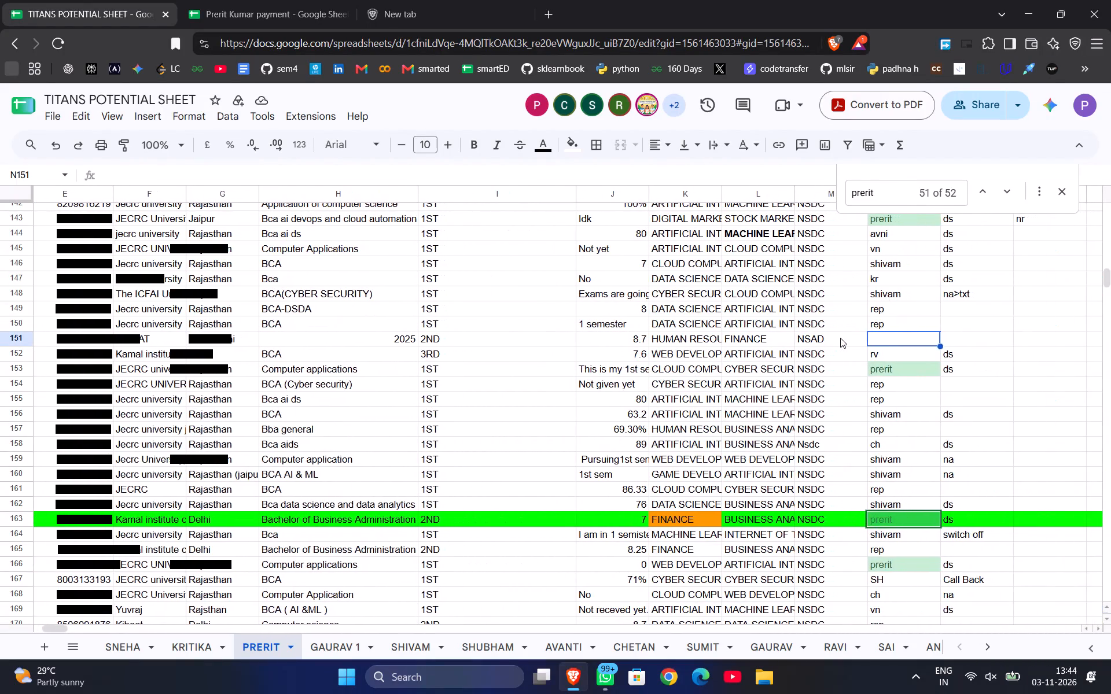
Assign the unassigned lead in row 151 to prerit.
key(p)
key(Tab)
Search the PRERIT sheet for the row 151 lead's phone number to check for duplicate entries.
scroll(840, 338, right, 5)
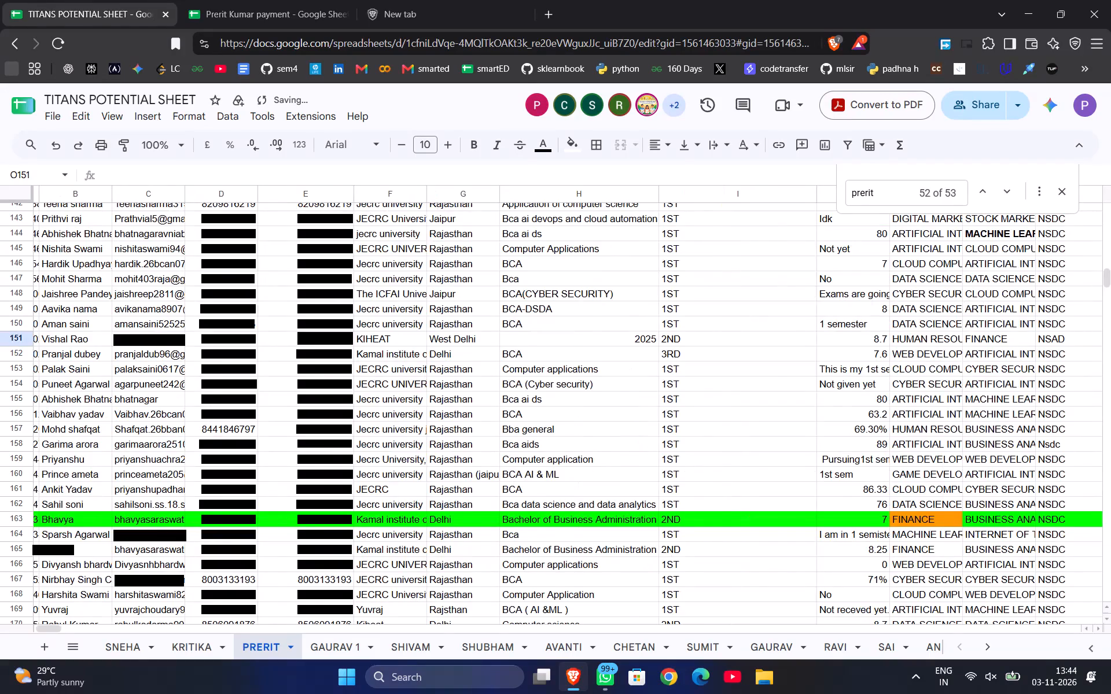
click(315, 333)
key(ctrl+c)
key(ctrl+f)
key(ctrl+v)
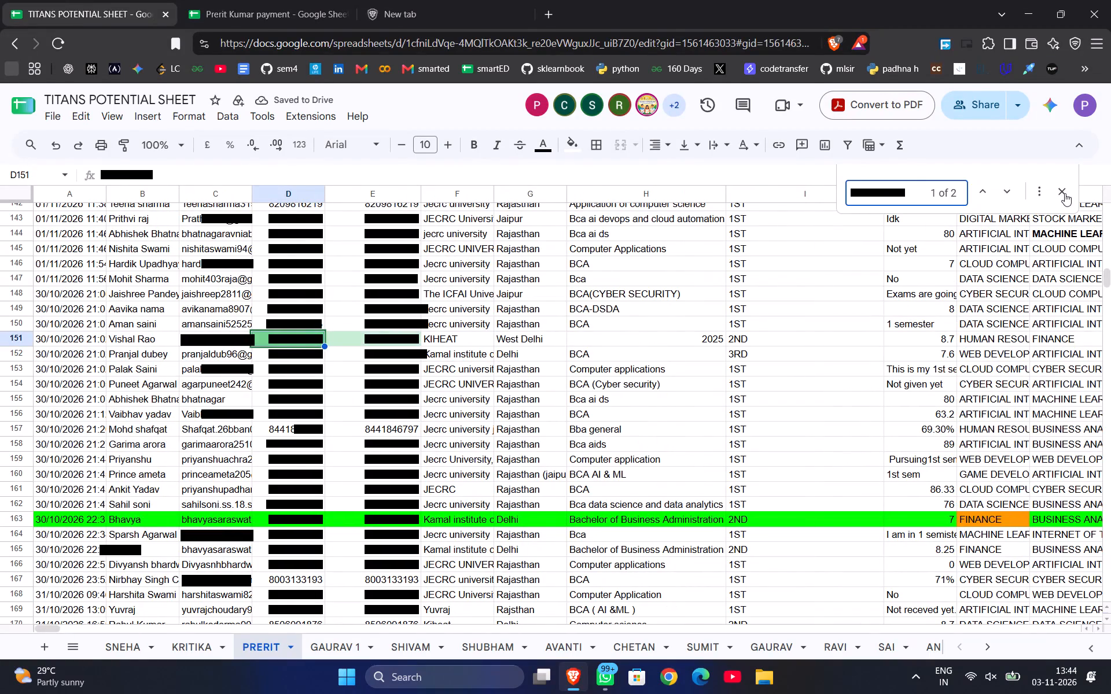
click(1062, 193)
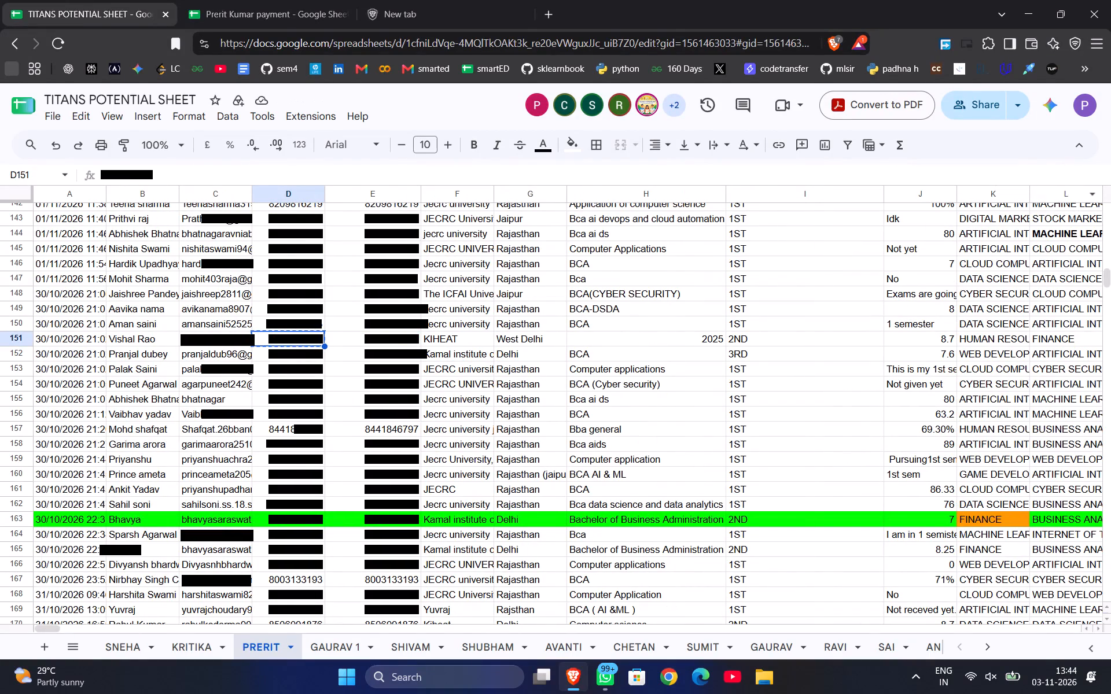
Open the phone number cell of the row 151 lead for editing.
triple_click(278, 342)
click(278, 342)
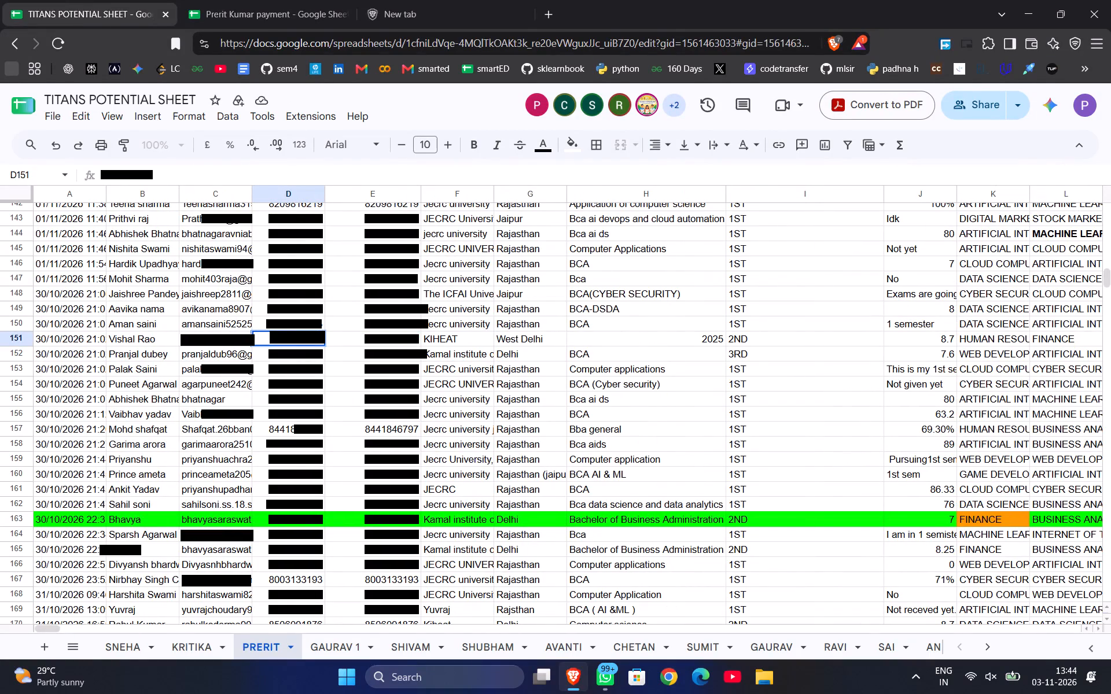
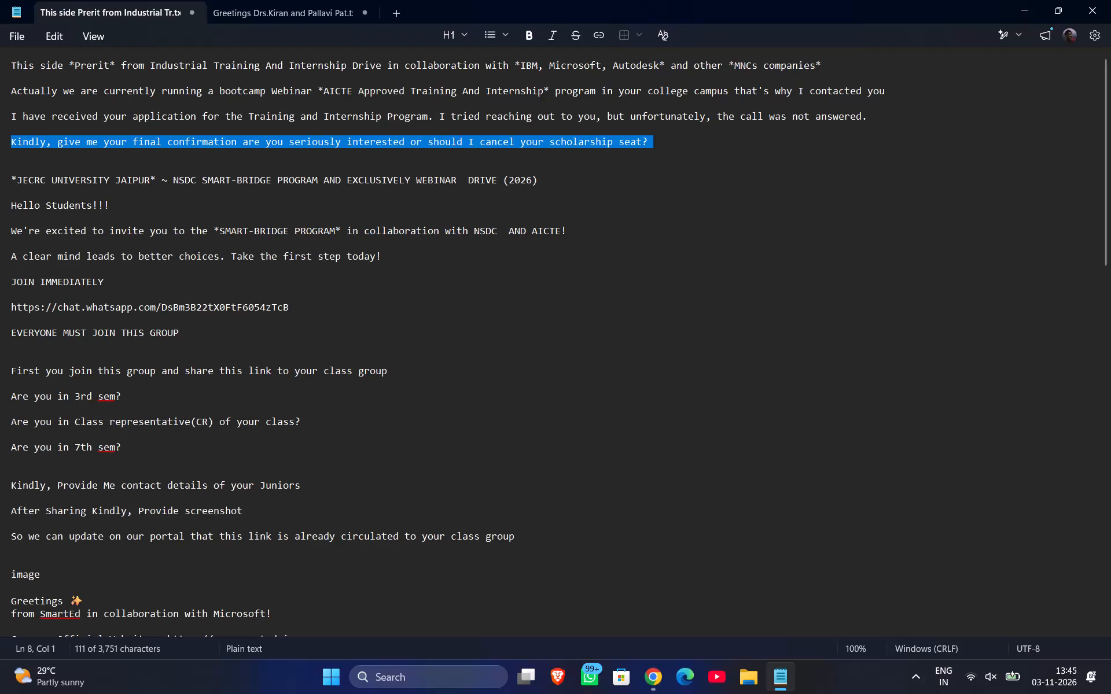
Copy the "I have received your application for the Training and Internship Program" line, about the unanswered call, from the message notes.
click(1, 116)
key(ctrl+c)
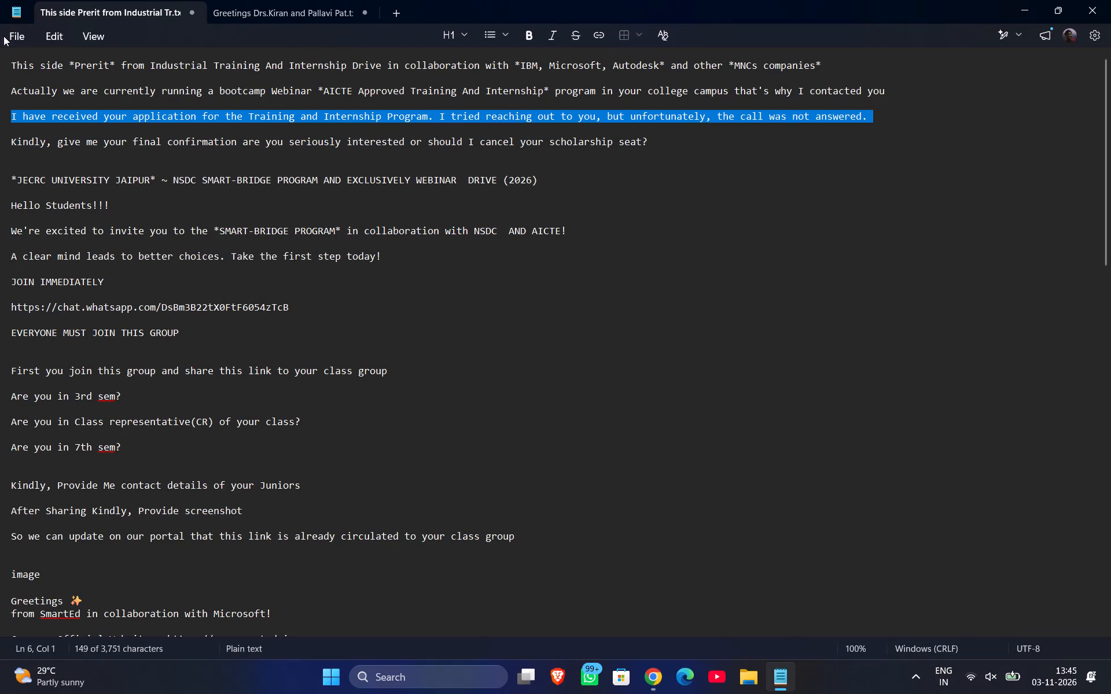
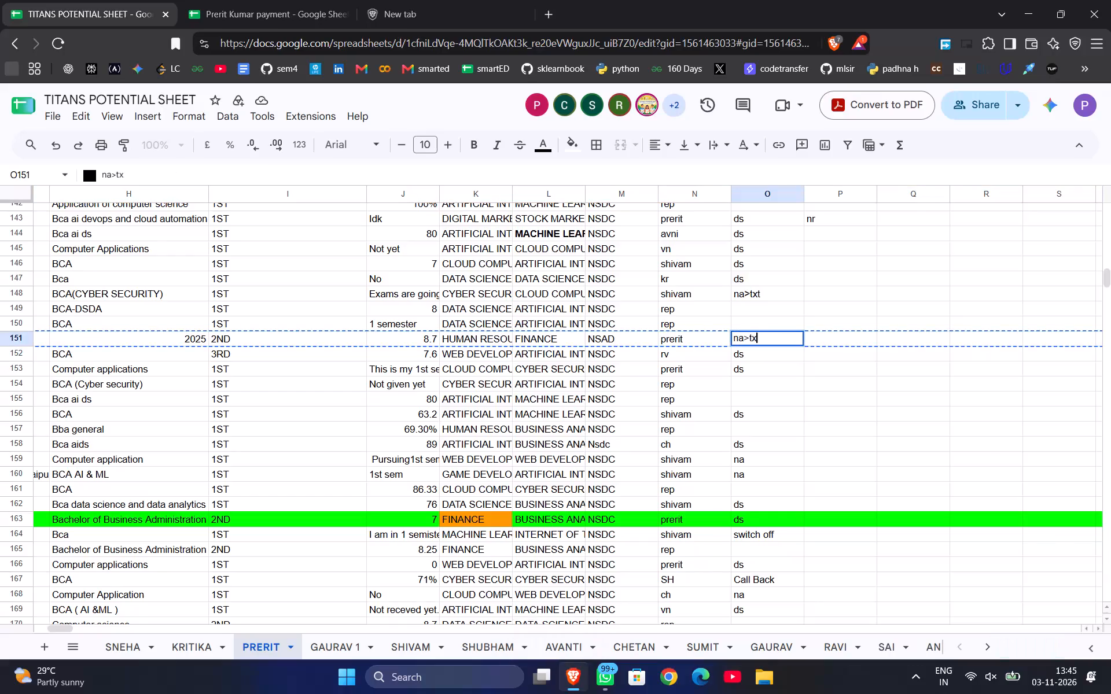
Enter na>txt as the call status of prerit's lead in row 151.
key(Return)
key(Up)
key(Down)
key(Down)
Look through the PRERIT sheet's leads below row 153 for unassigned rows, and read the call remark in row 233.
scroll(749, 339, right, 6)
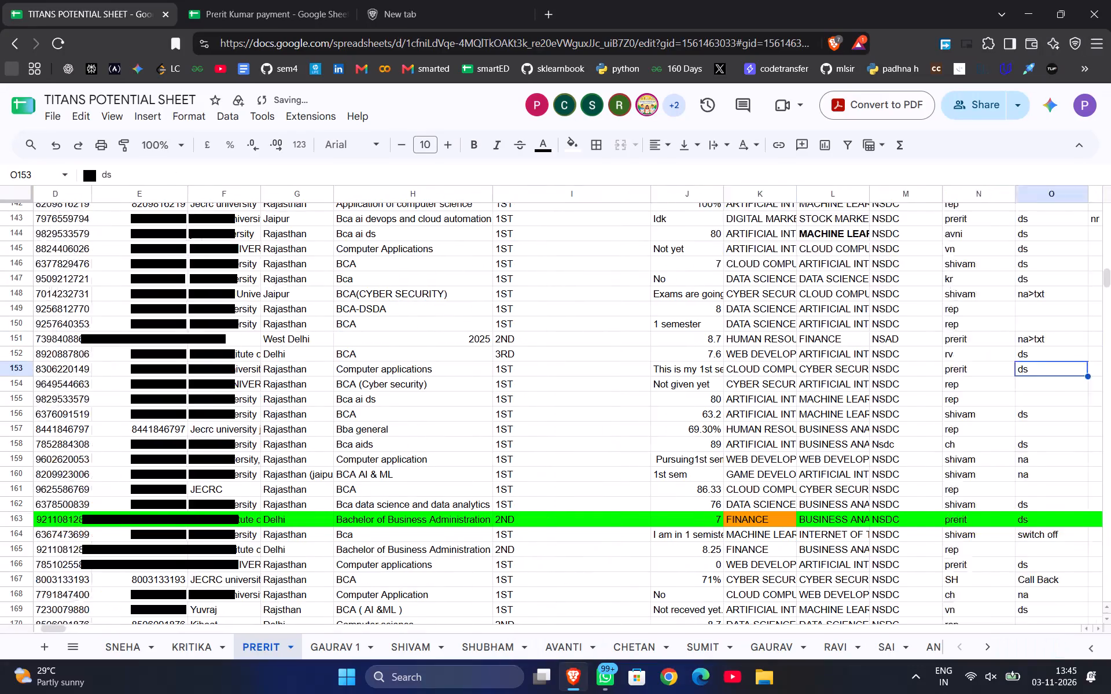
scroll(749, 339, left, 1)
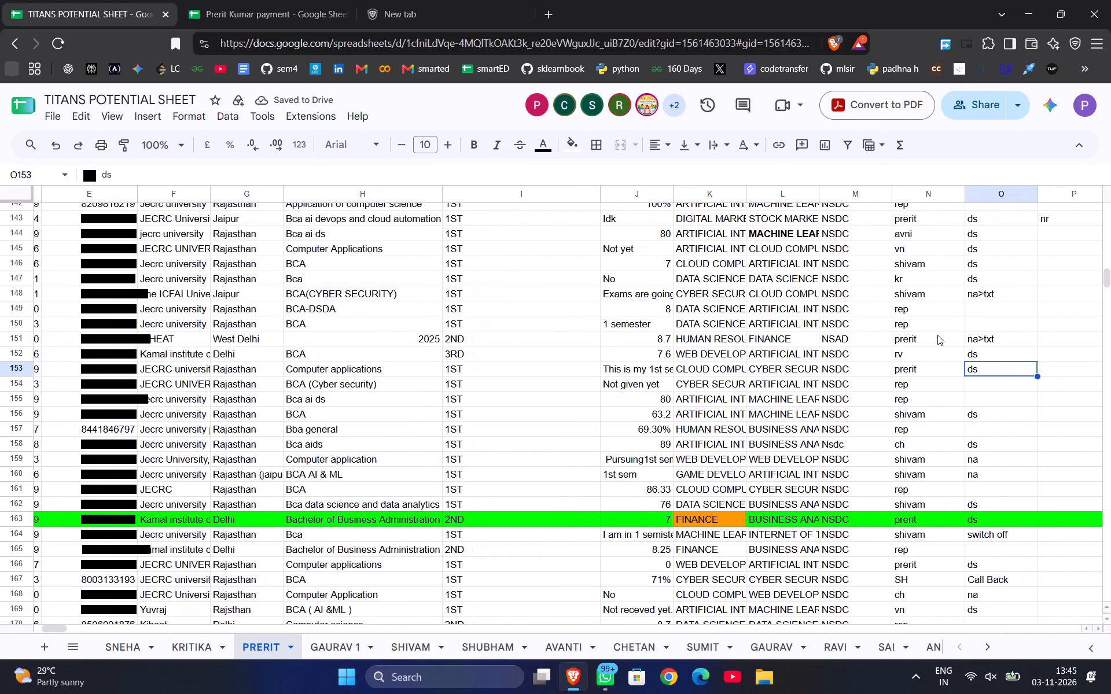
scroll(930, 430, down, 4)
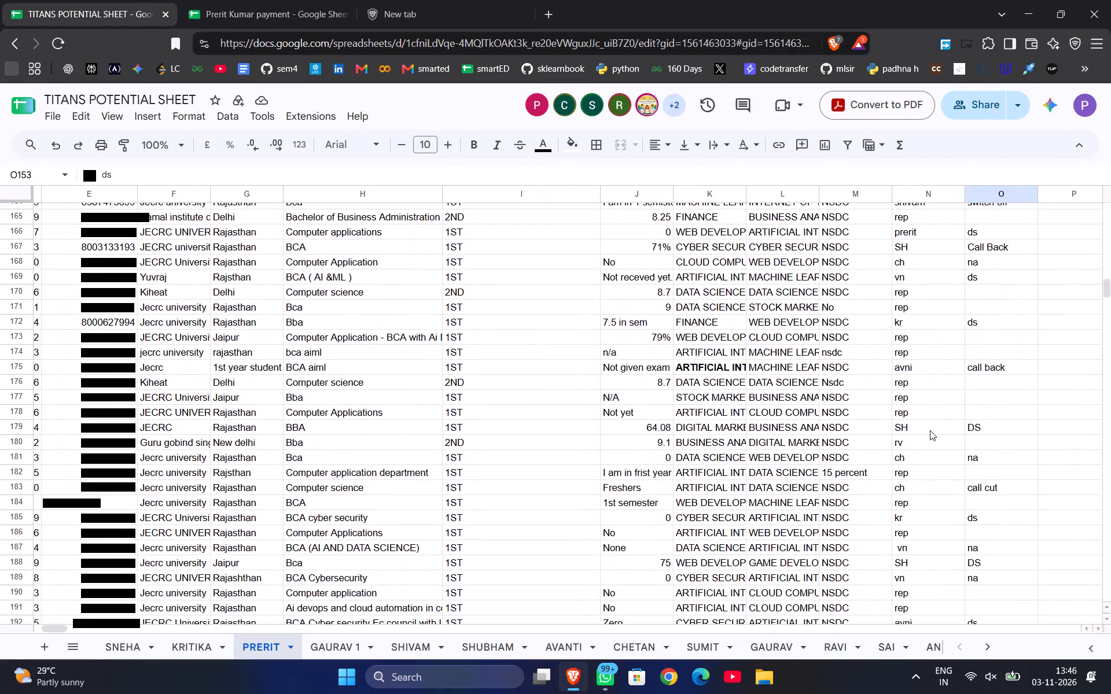
scroll(930, 430, down, 4)
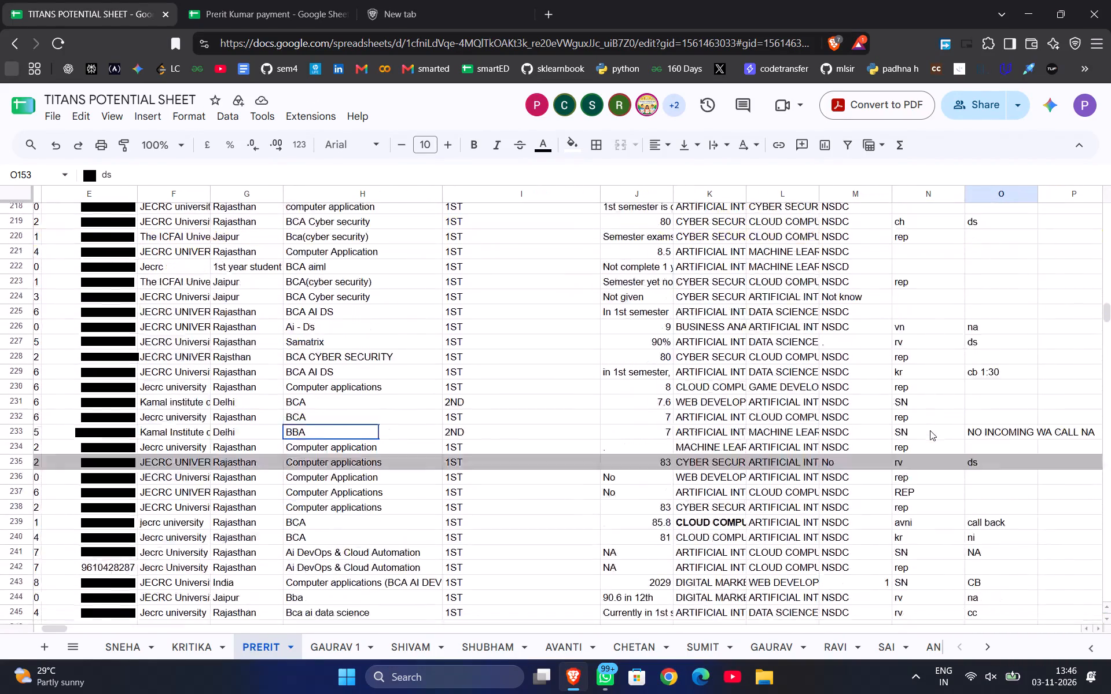
scroll(930, 430, down, 4)
scroll(930, 430, up, 2)
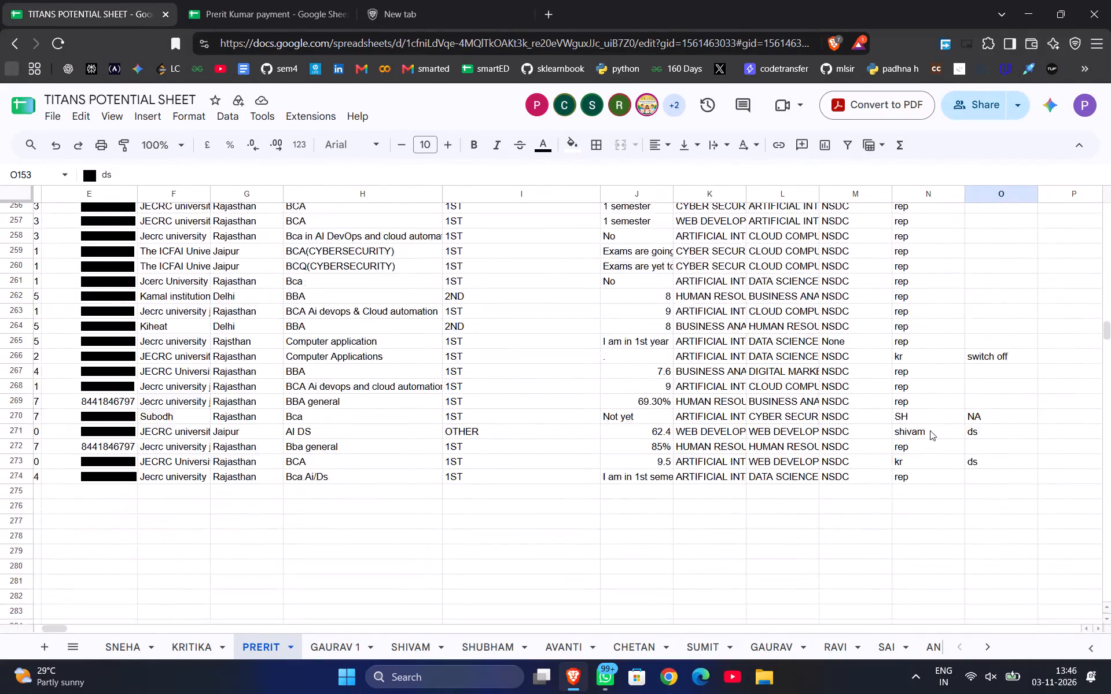
scroll(930, 430, up, 3)
scroll(930, 430, left, 1)
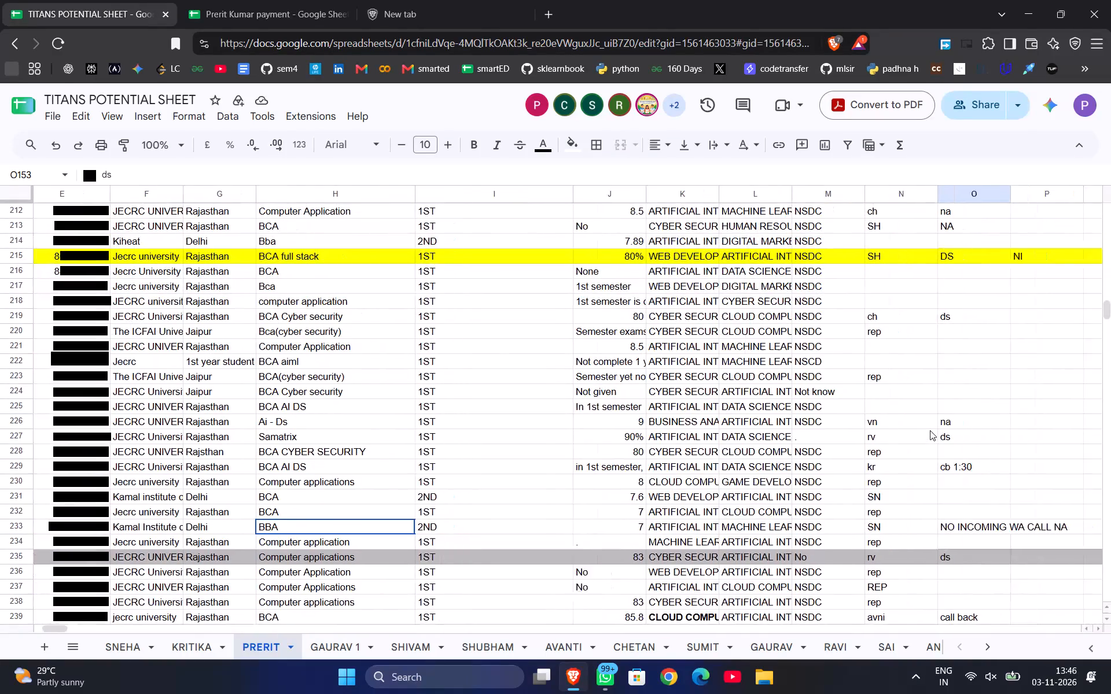
scroll(930, 430, left, 1)
click(898, 530)
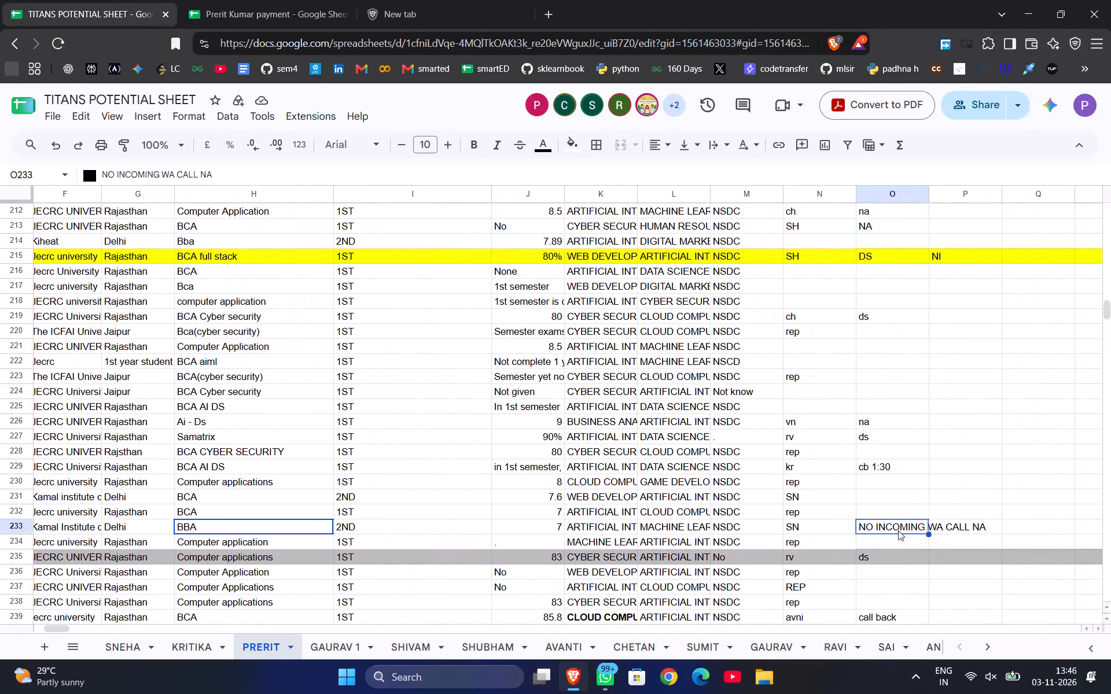
click(961, 527)
click(921, 505)
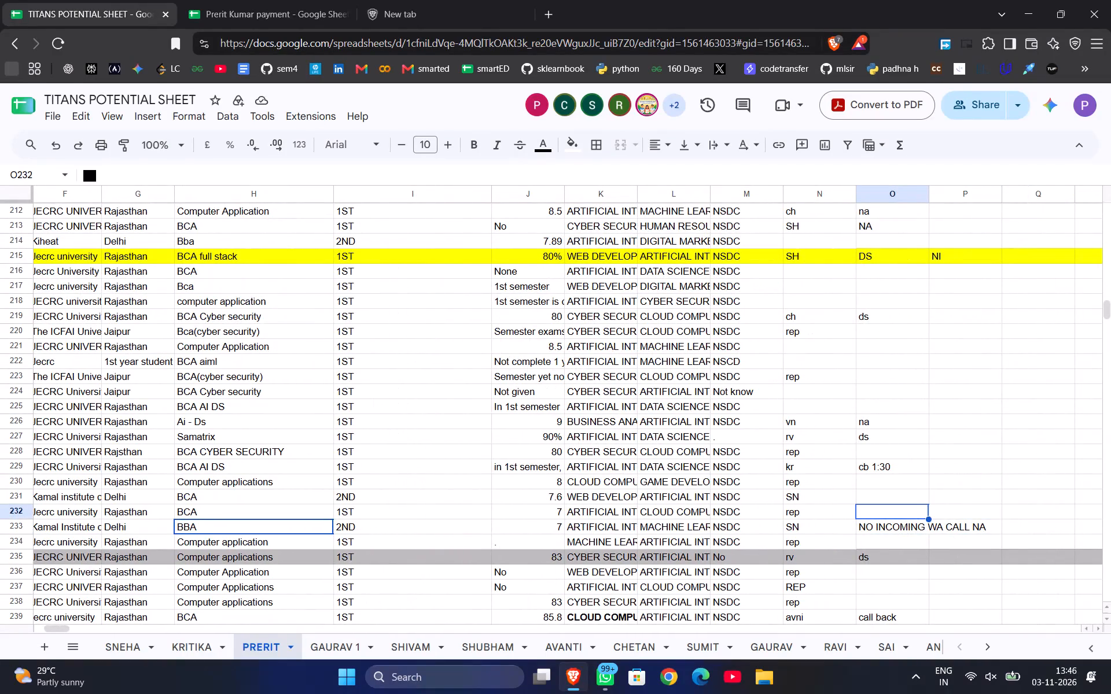
click(936, 536)
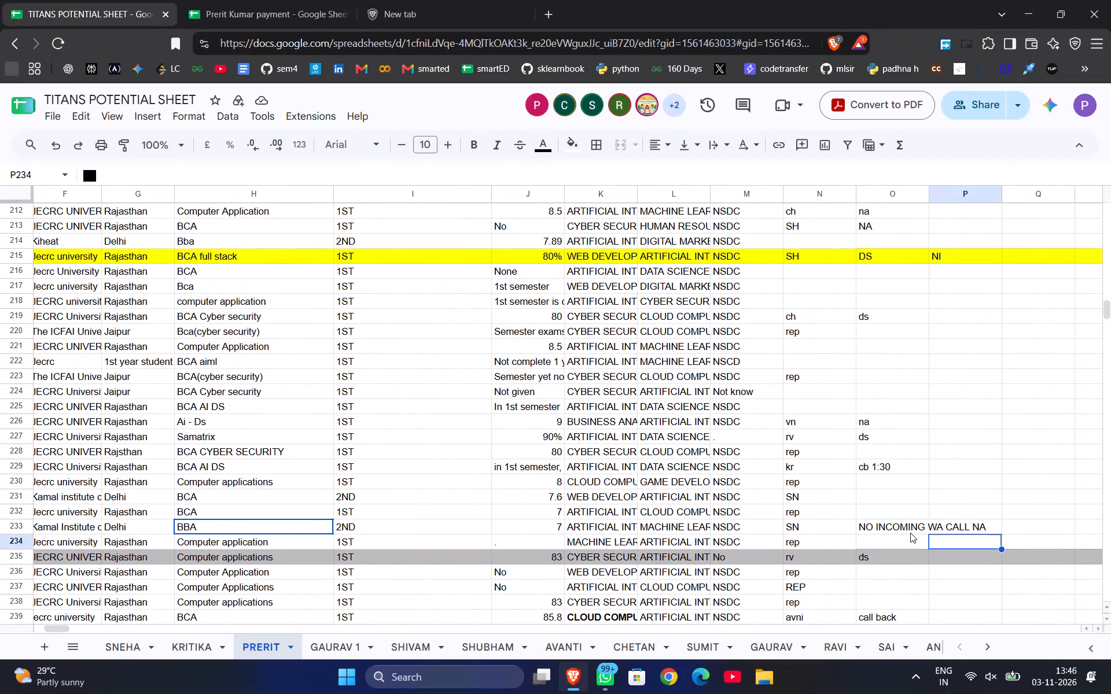
click(910, 533)
scroll(910, 533, right, 7)
scroll(910, 533, left, 5)
scroll(910, 533, up, 2)
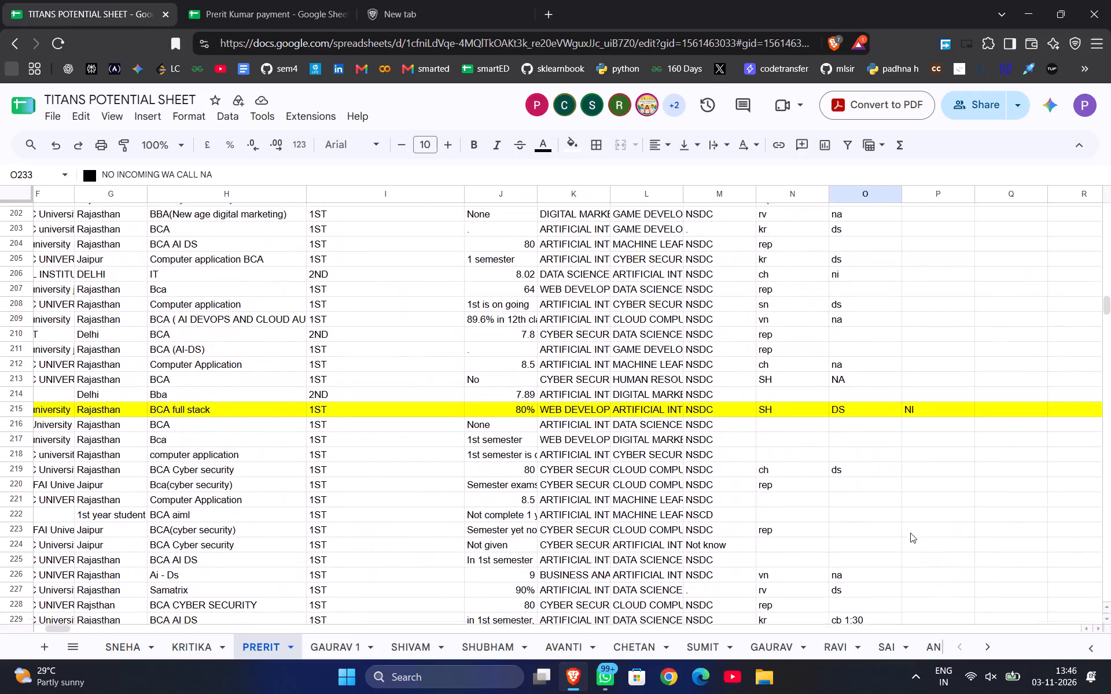
click(772, 404)
scroll(772, 404, right, 2)
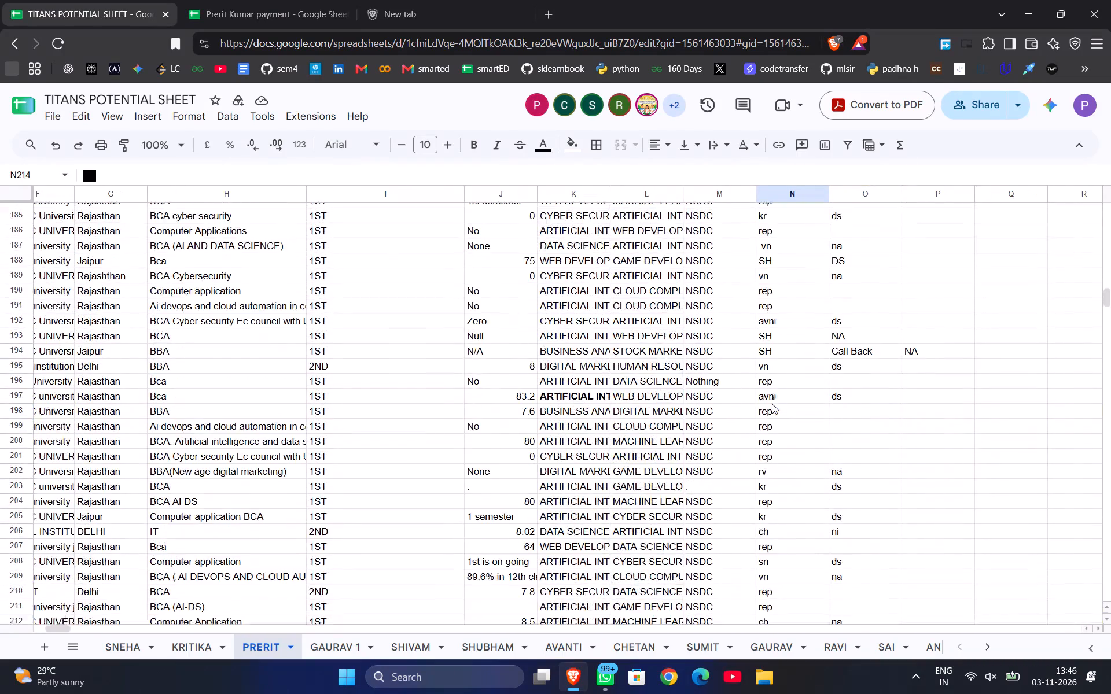
scroll(772, 404, right, 3)
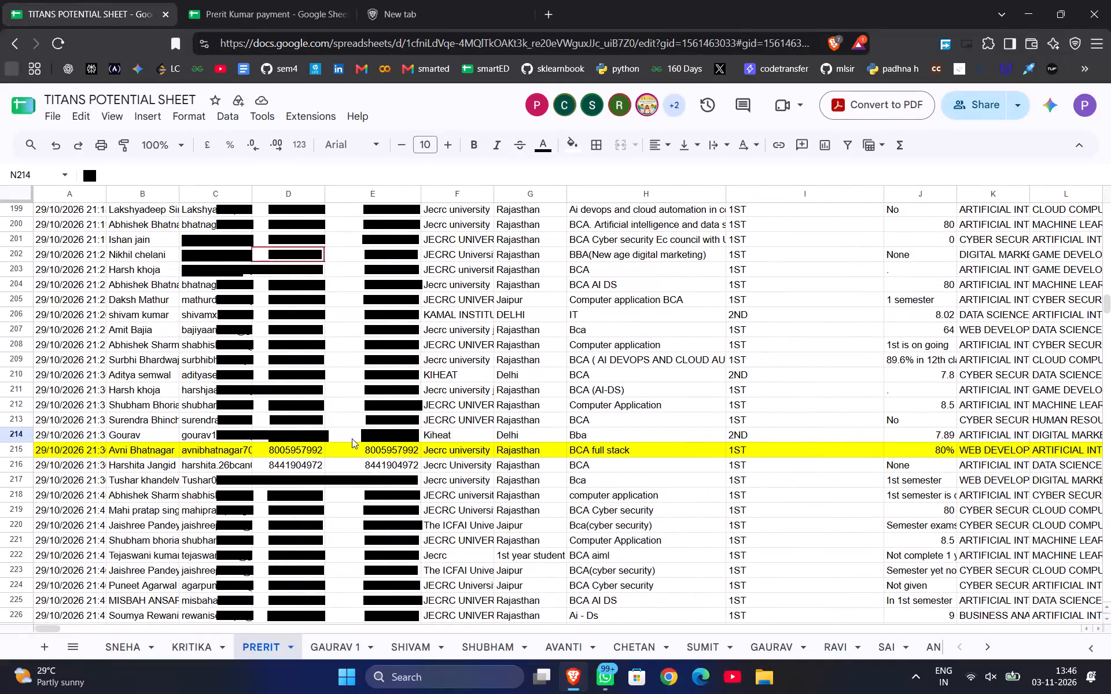
click(282, 437)
key(ctrl+c)
key(ctrl+f)
key(ctrl+v)
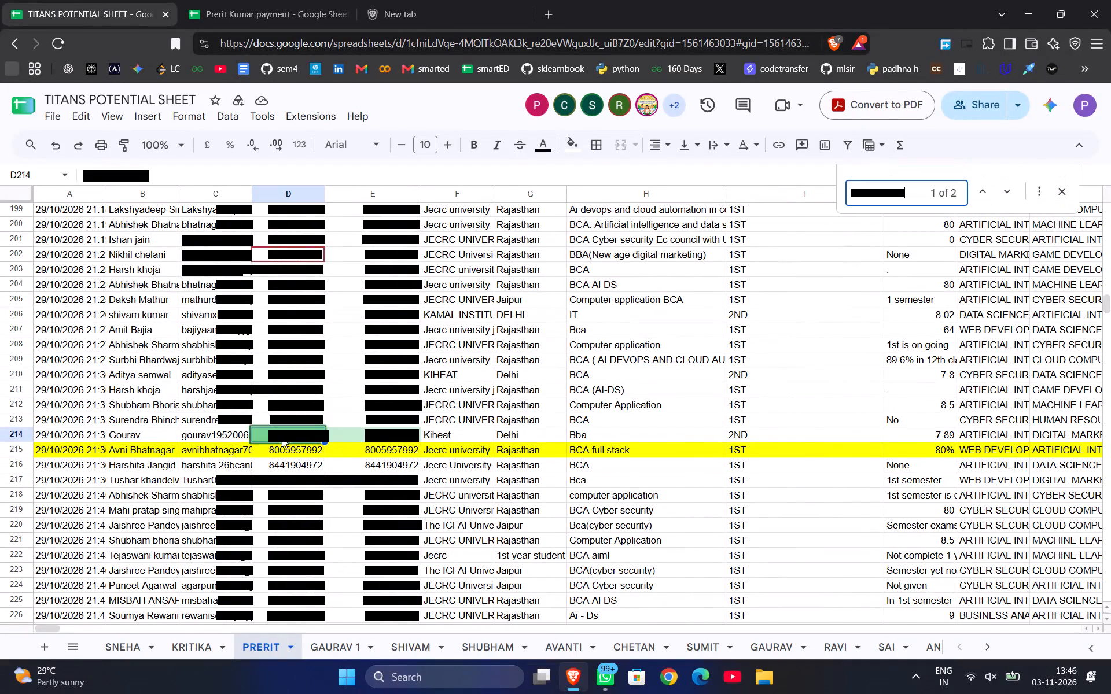
scroll(464, 448, left, 2)
click(637, 435)
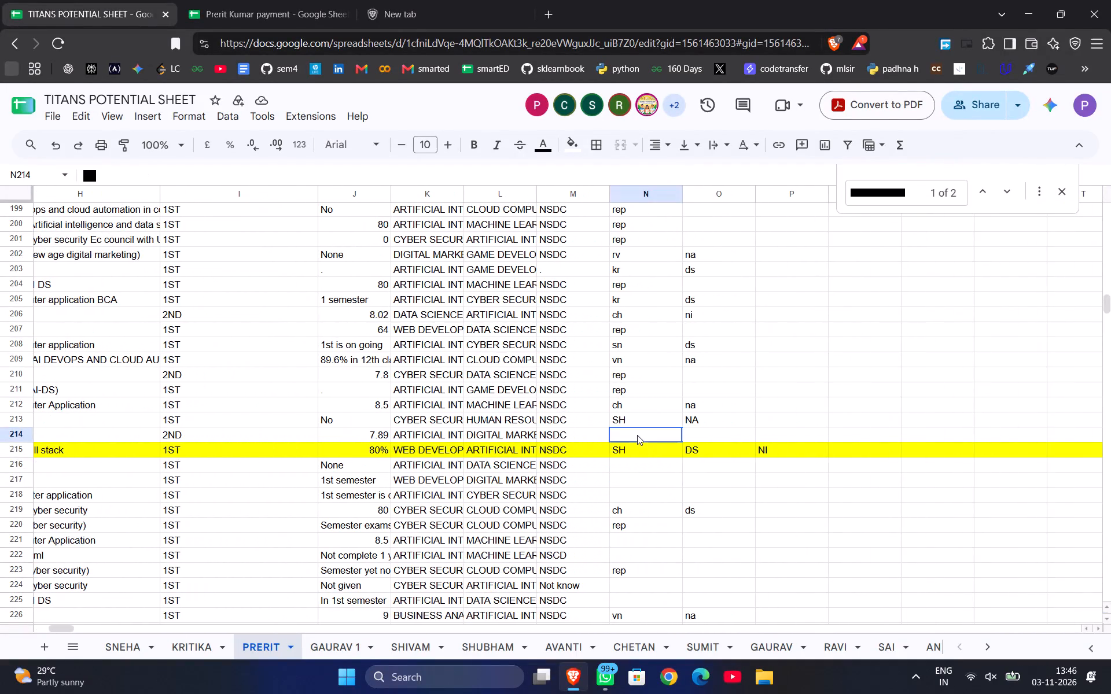
text(prerit)
key(Tab)
Copy the phone number text of the lead in row 214.
scroll(637, 435, right, 7)
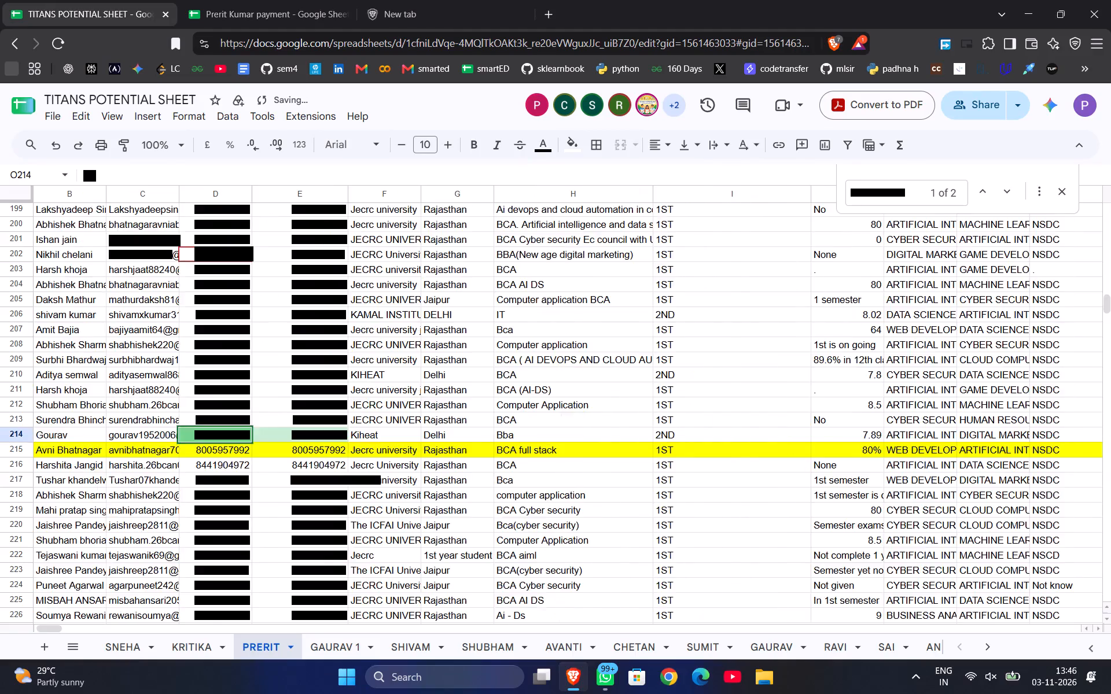
triple_click(293, 436)
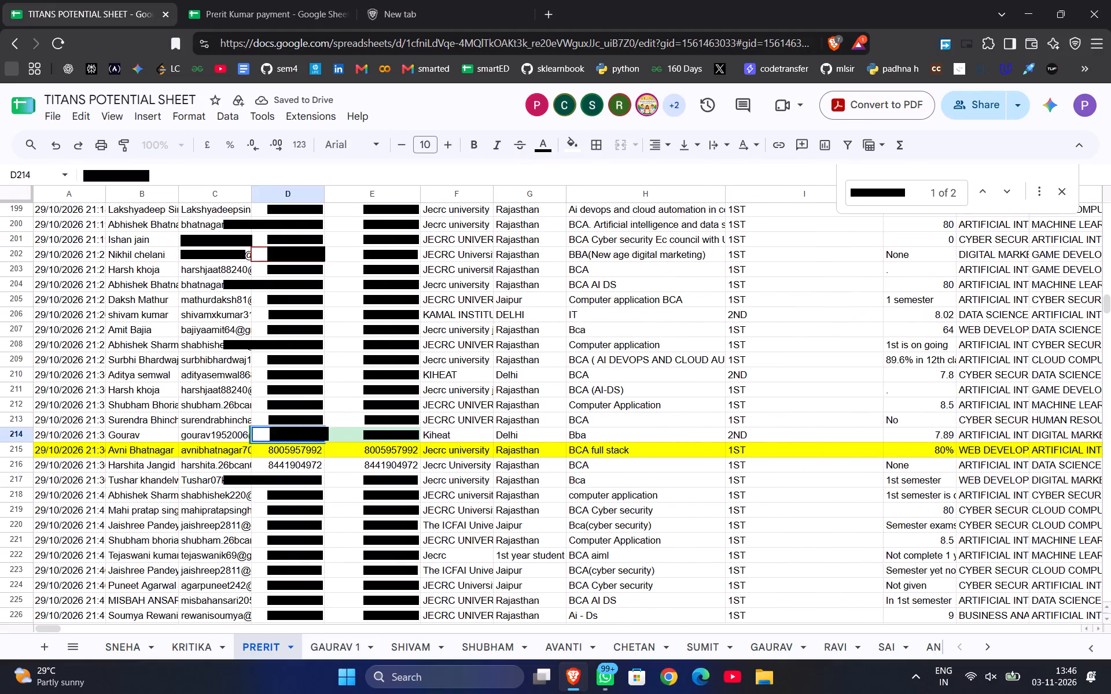
key(ctrl+c)
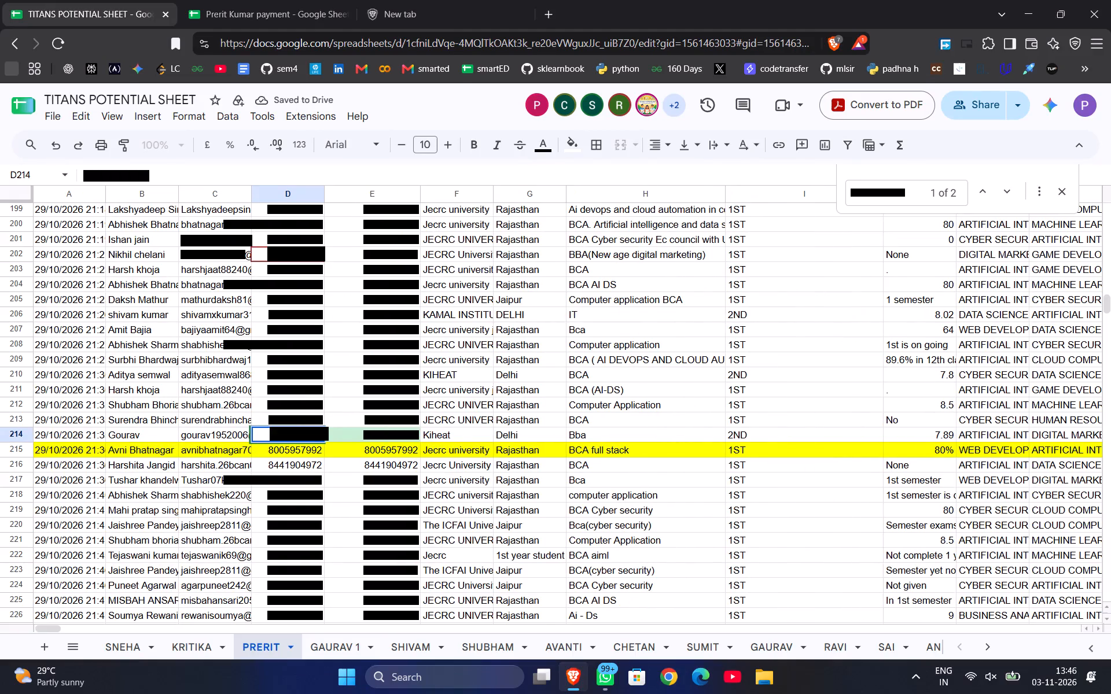
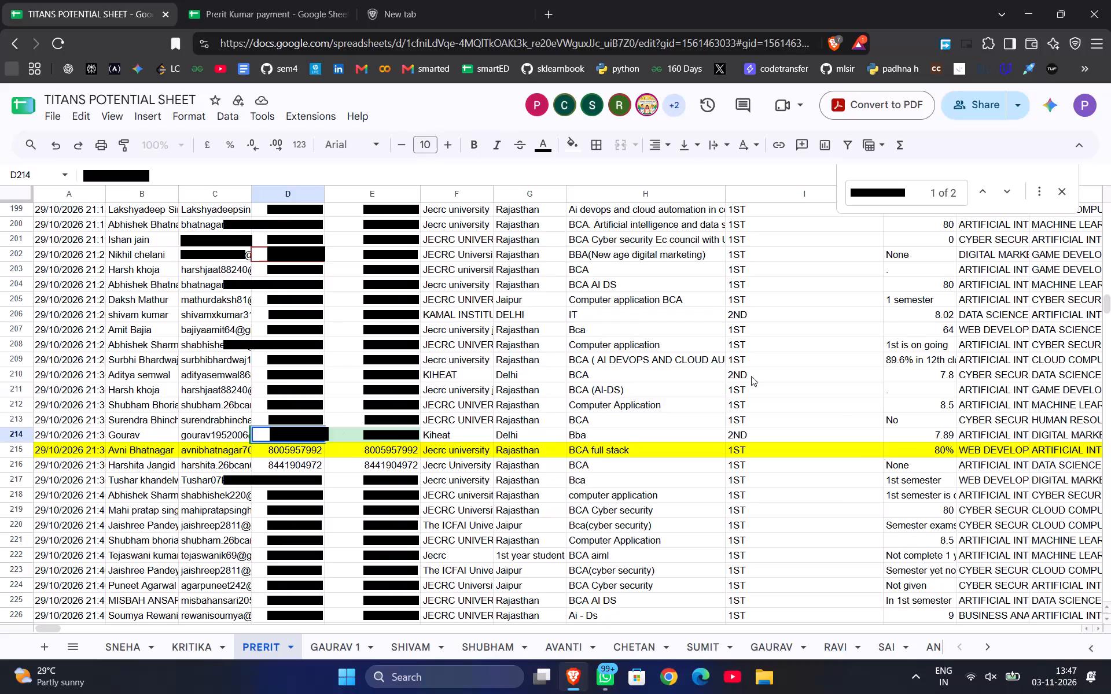
Enter na>txt as the call status of prerit's lead in row 214.
scroll(759, 405, left, 5)
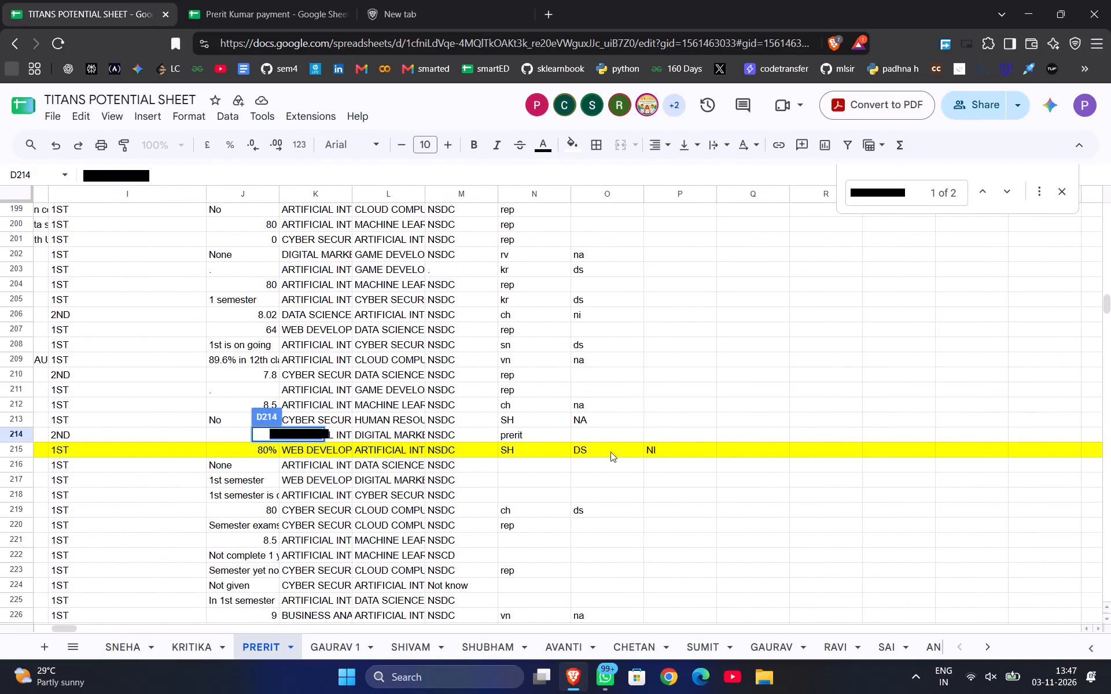
click(585, 435)
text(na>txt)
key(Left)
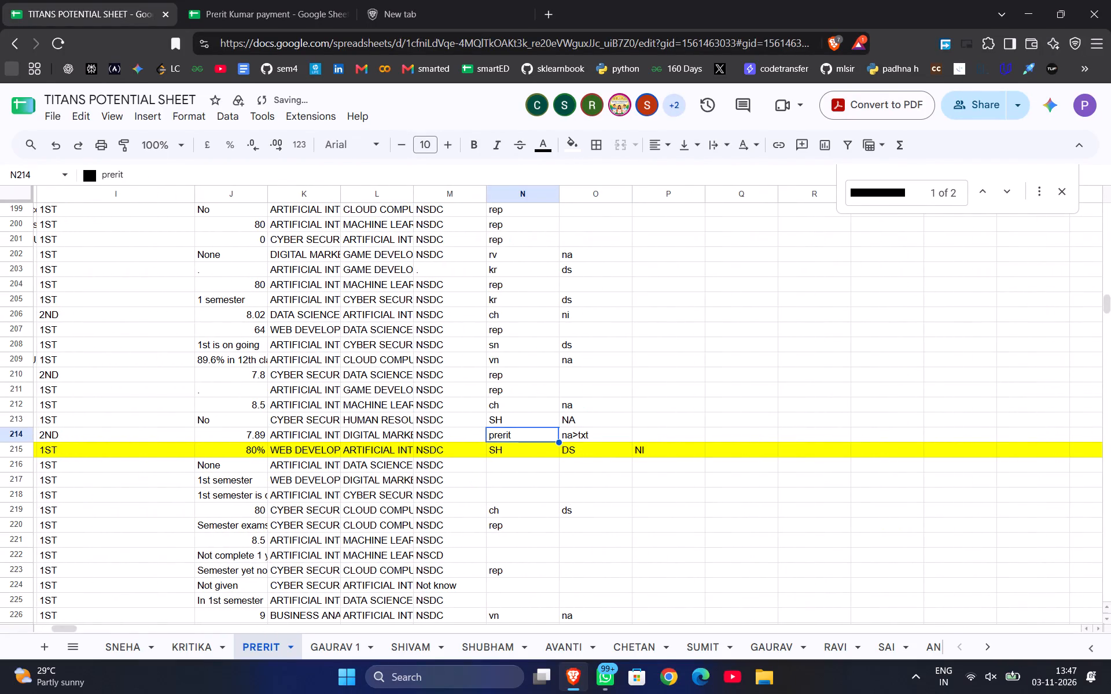
Copy the phone number text of prerit's lead in row 214.
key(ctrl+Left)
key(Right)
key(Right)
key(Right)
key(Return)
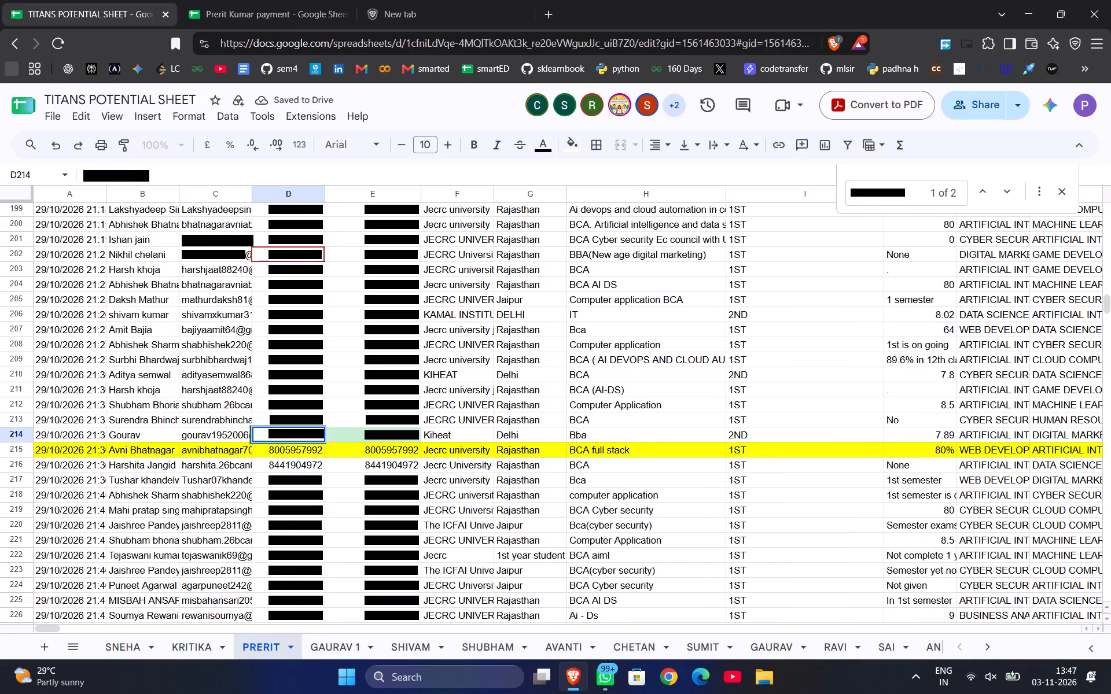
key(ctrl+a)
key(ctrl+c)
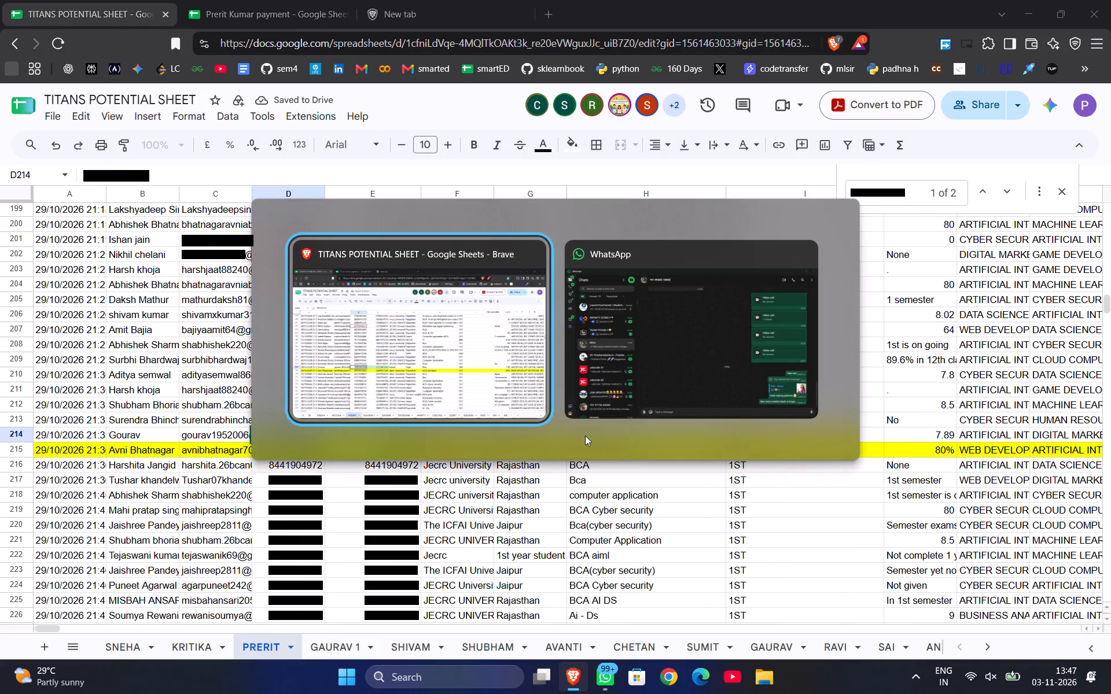
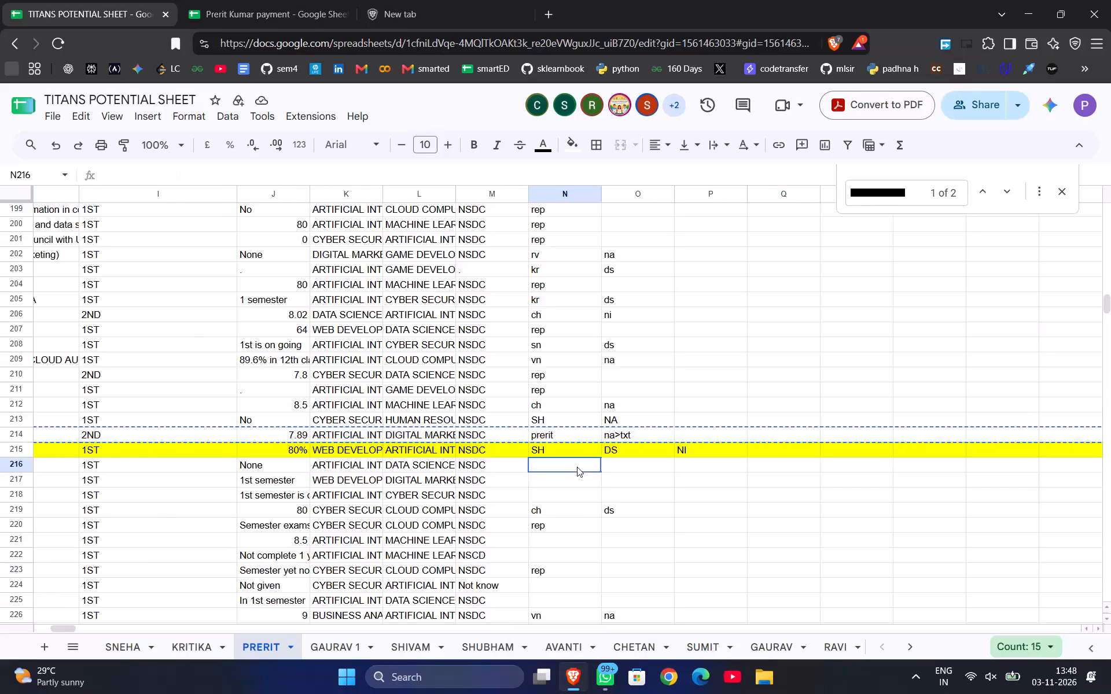
Search the PRERIT sheet for the phone number of the unassigned lead in row 216.
scroll(577, 467, right, 5)
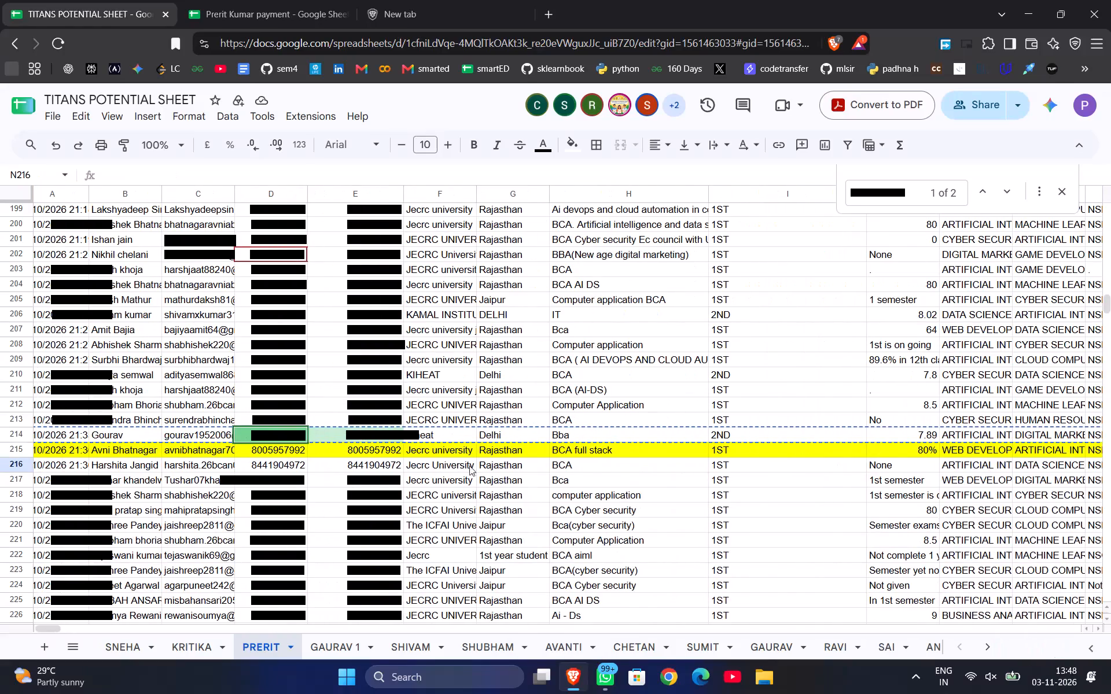
click(304, 463)
key(ctrl+c)
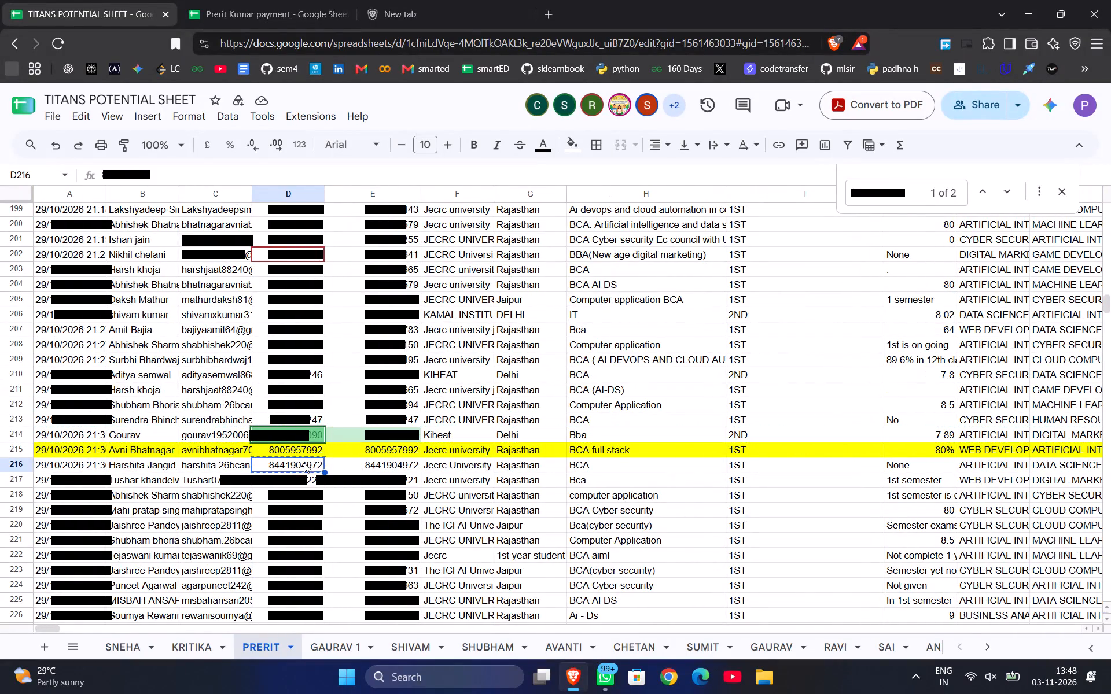
key(ctrl+f)
key(ctrl+v)
key(Return)
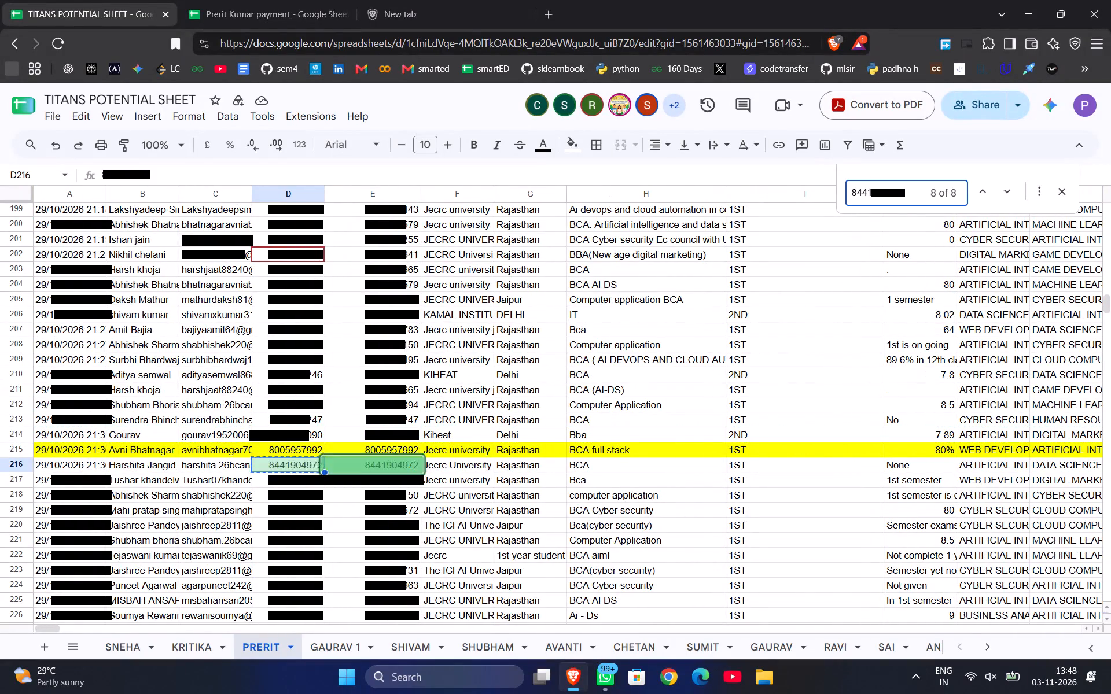
Go through the matches for that phone number in rows 126 to 139, checking each row's assignee and call status.
key(Return)
scroll(304, 463, left, 4)
scroll(304, 463, right, 2)
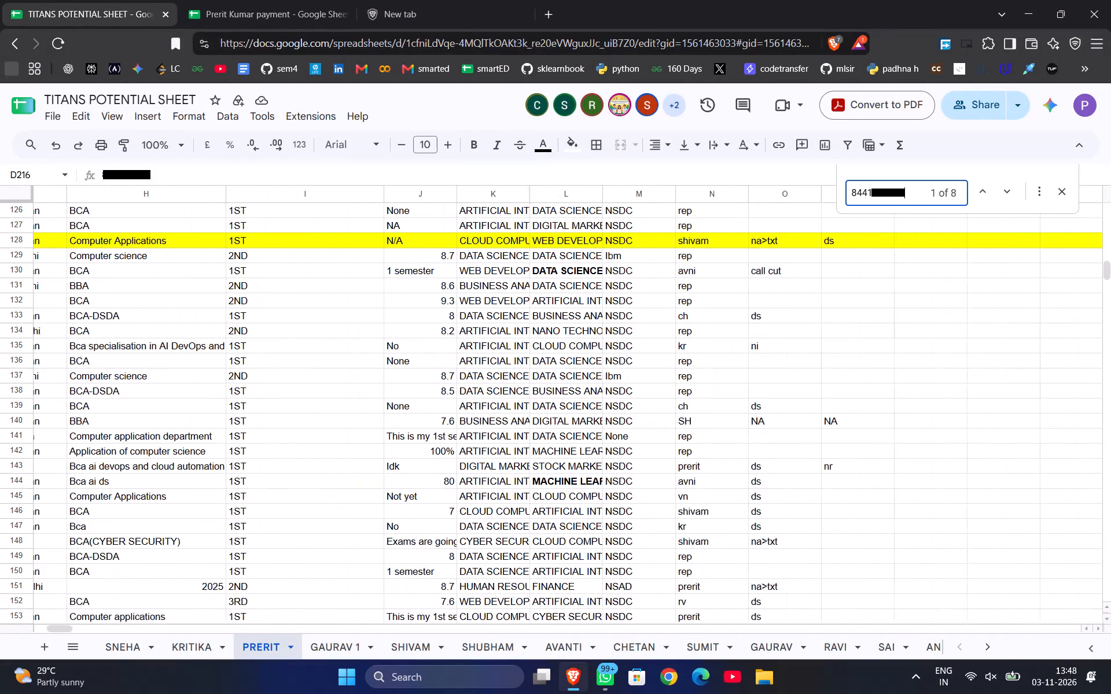
scroll(304, 463, right, 1)
key(Return)
key(Return)
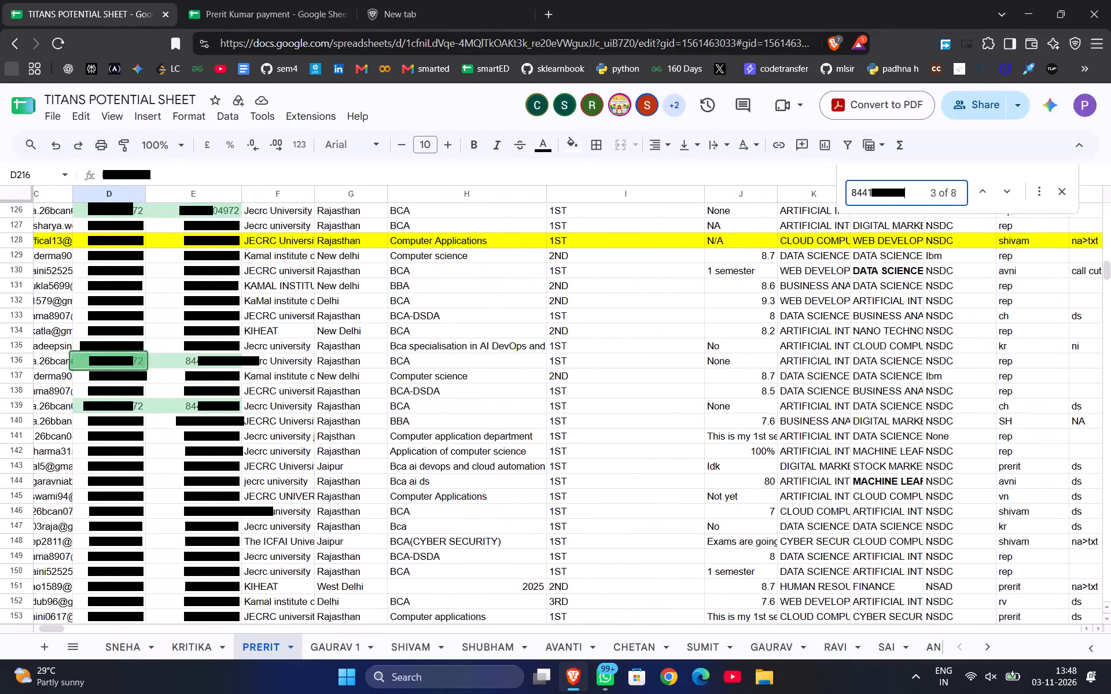
scroll(304, 463, left, 1)
key(Return)
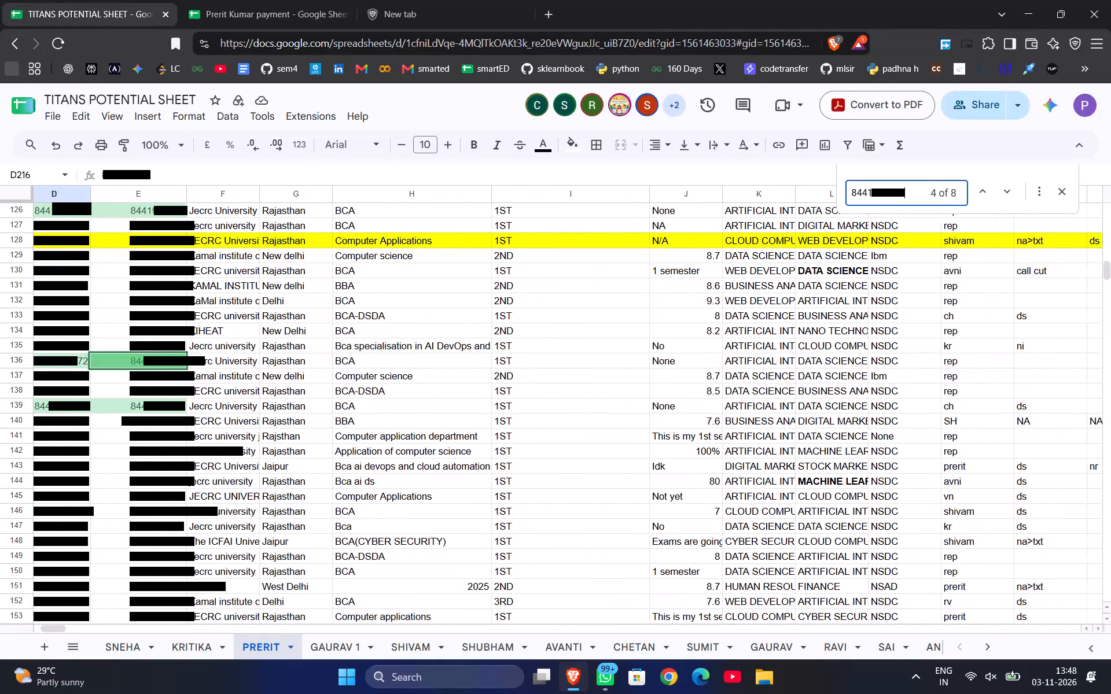
key(Return)
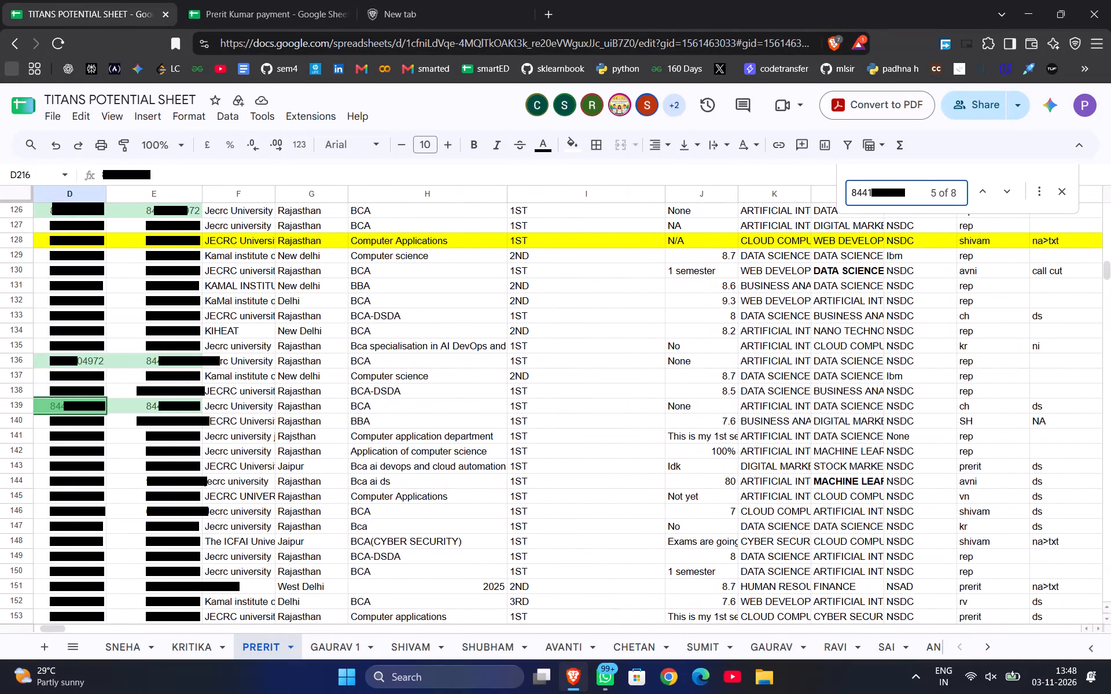
key(Return)
scroll(304, 463, right, 2)
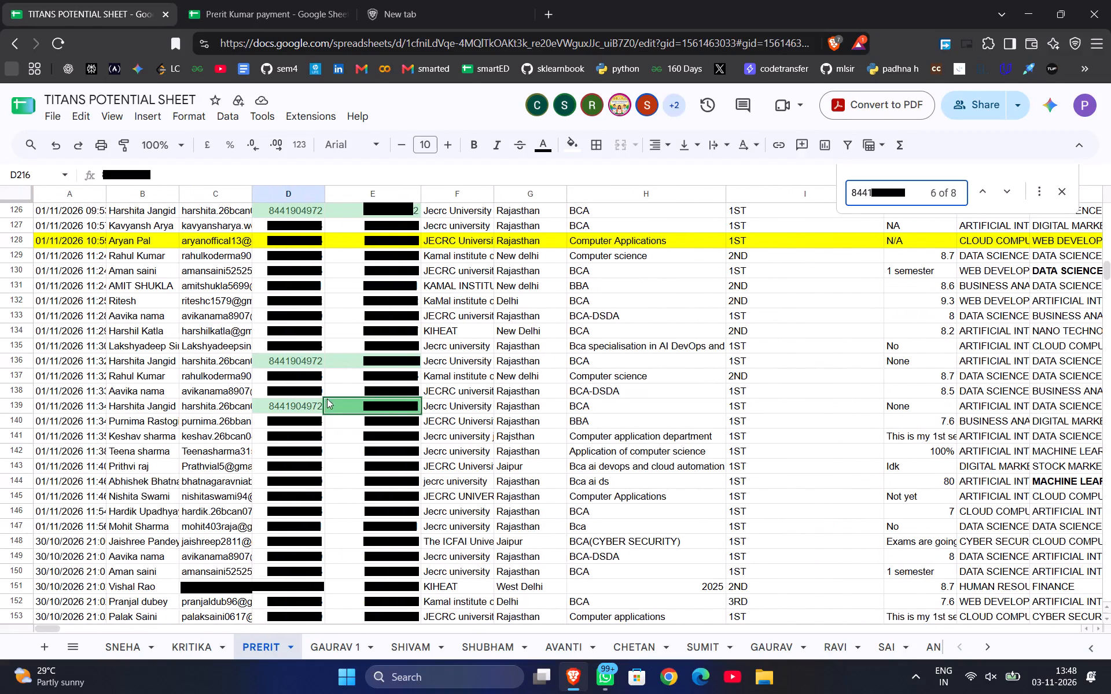
Check the matching duplicate entry in row 139, comparing its phone numbers and reading its assignment and call remark.
double_click(303, 409)
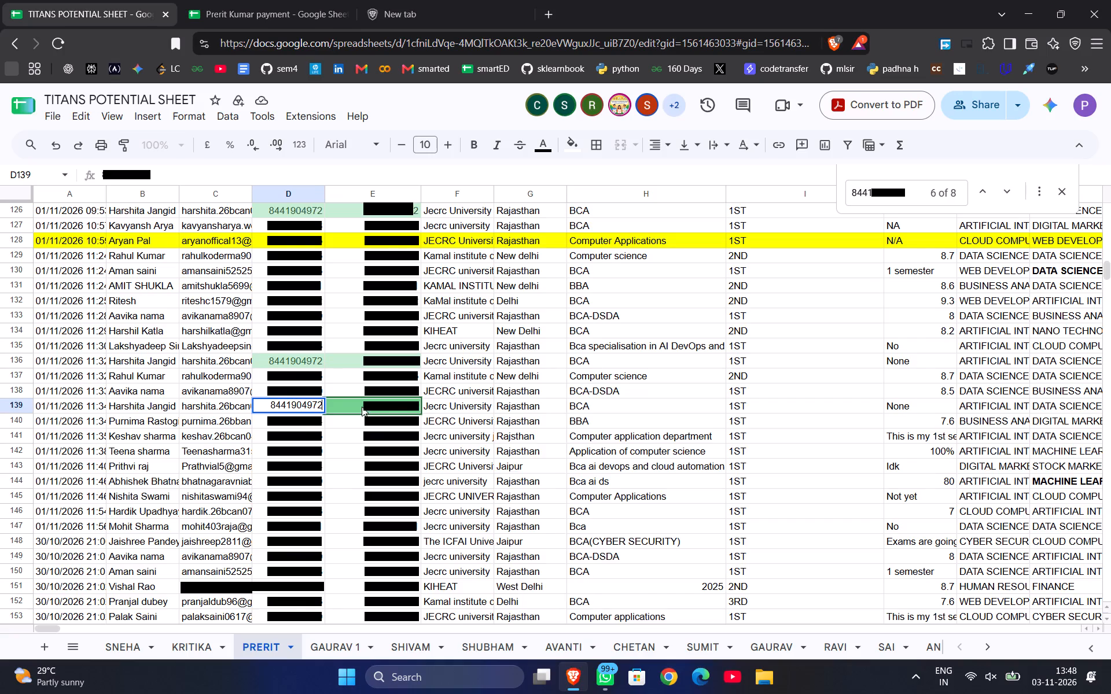
click(403, 407)
scroll(403, 407, left, 3)
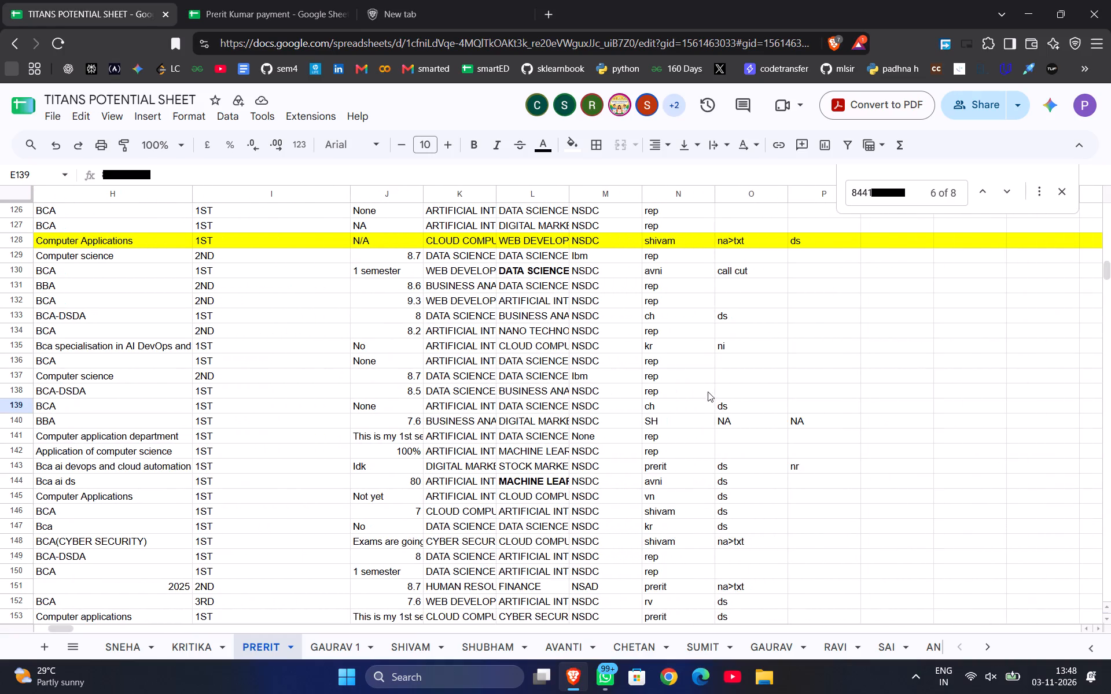
click(718, 402)
scroll(718, 402, right, 4)
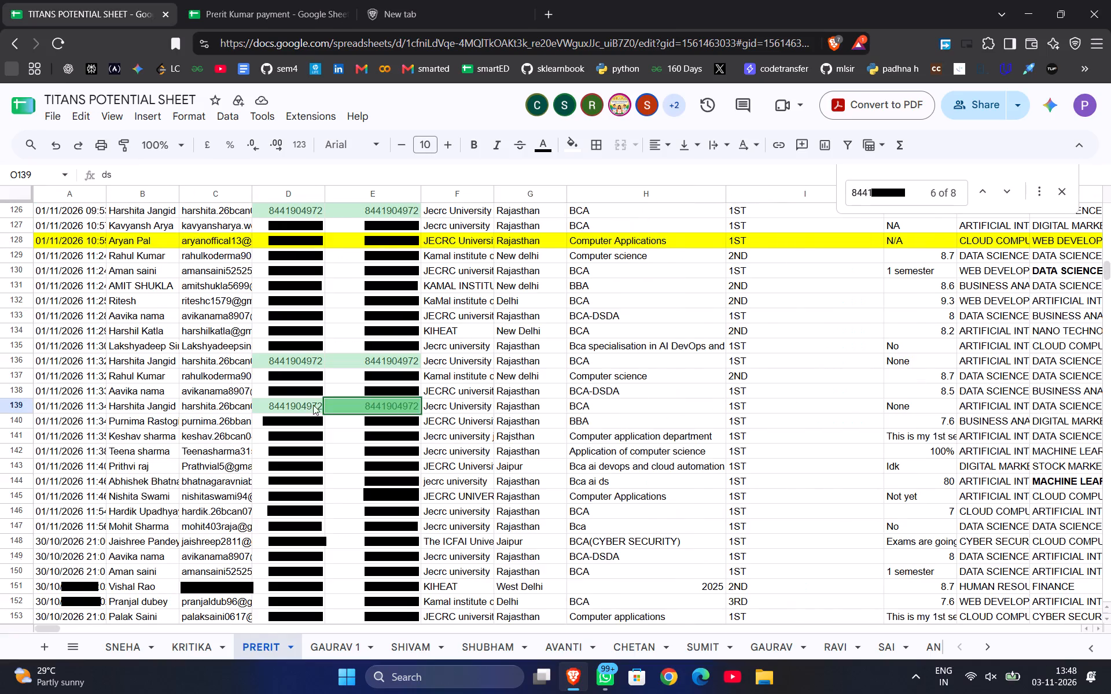
click(263, 410)
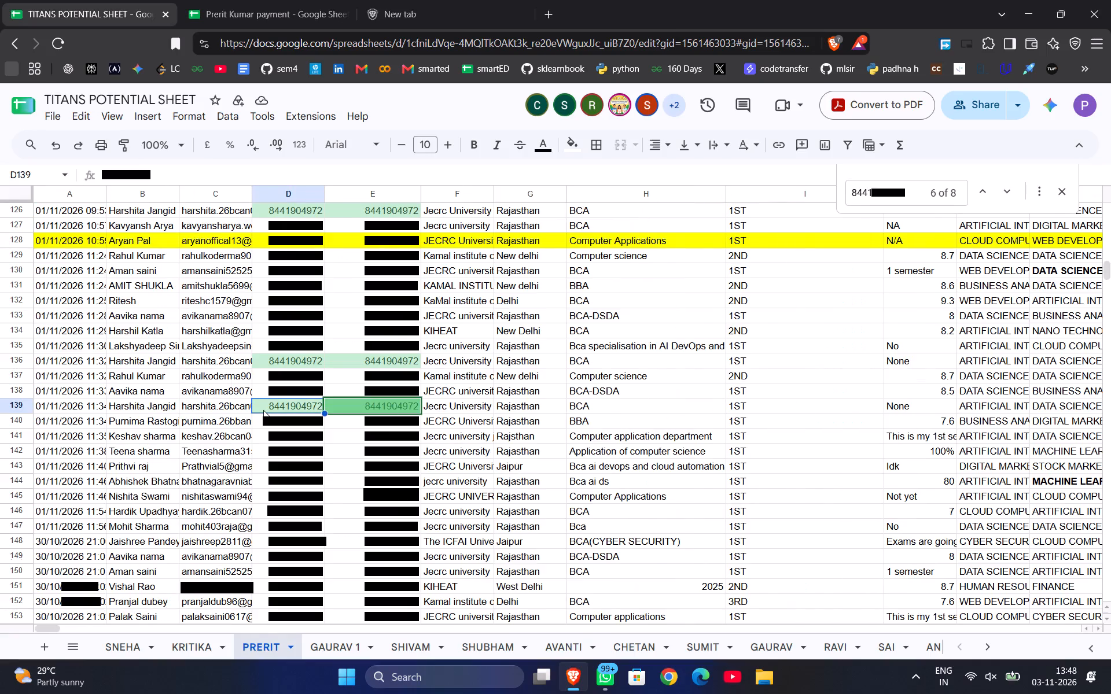
key(Return)
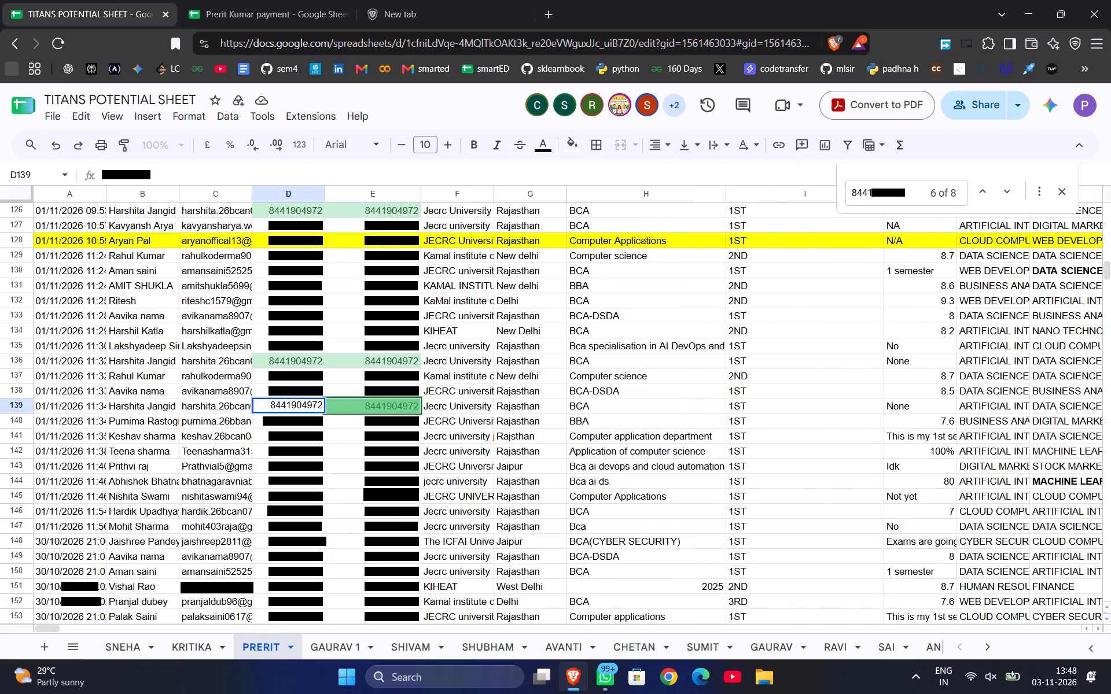
click(377, 414)
Return to the searched BCA lead in row 216 and mark it as rep in the assignment column.
scroll(377, 414, down, 6)
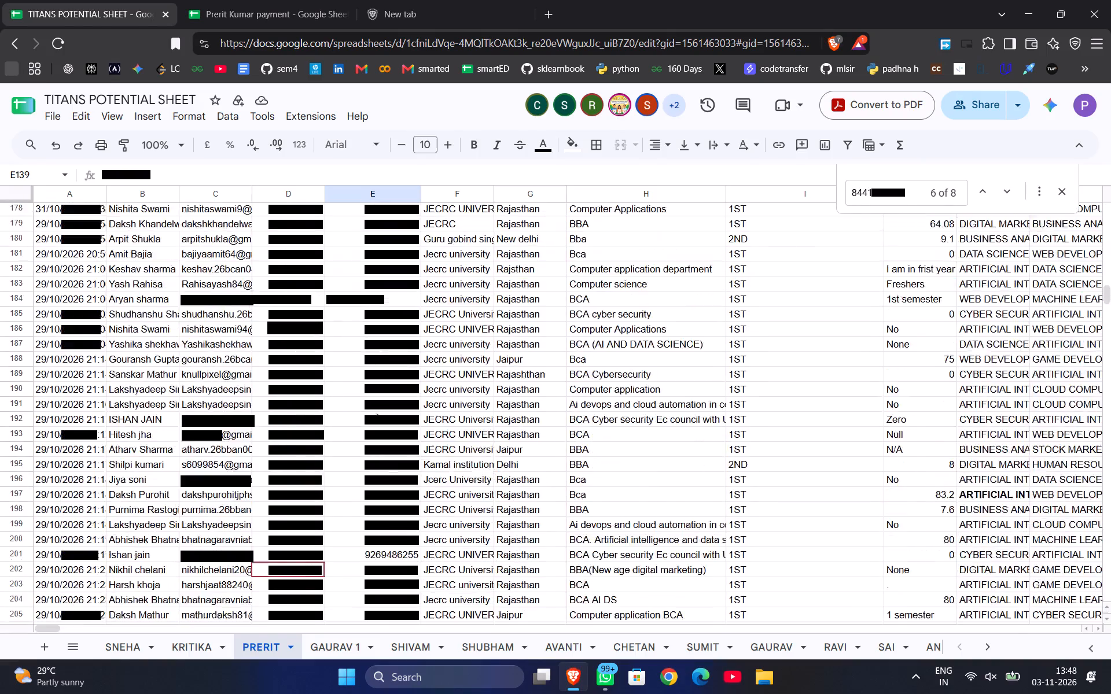
scroll(377, 414, down, 1)
scroll(377, 414, up, 6)
scroll(377, 414, down, 4)
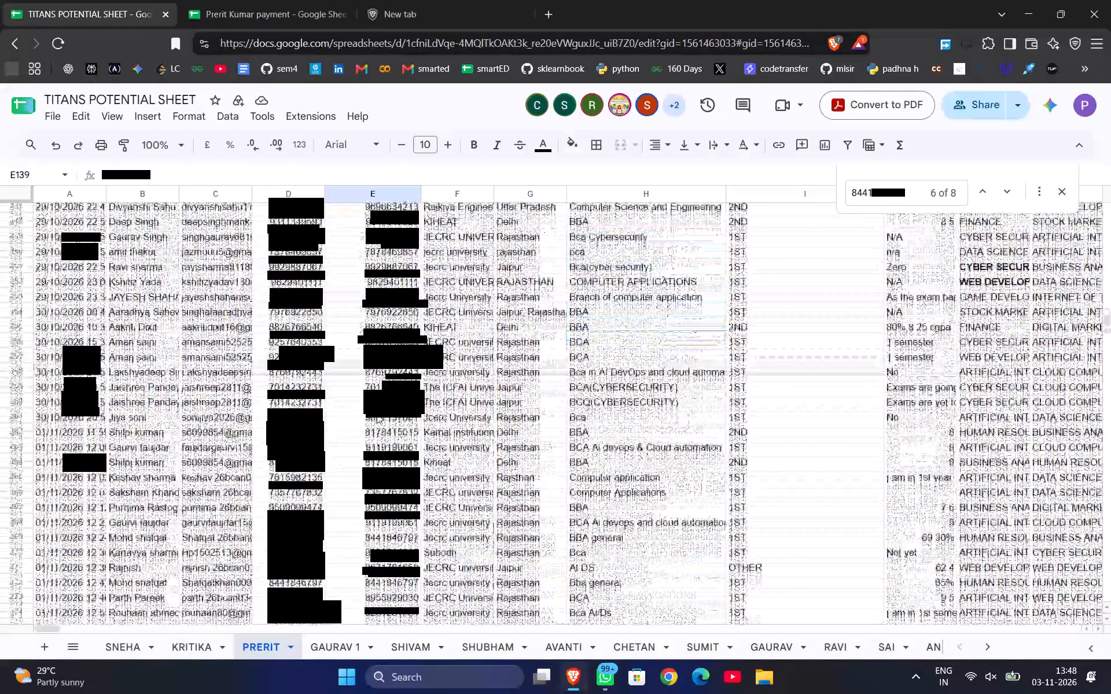
scroll(377, 414, down, 2)
scroll(377, 414, up, 6)
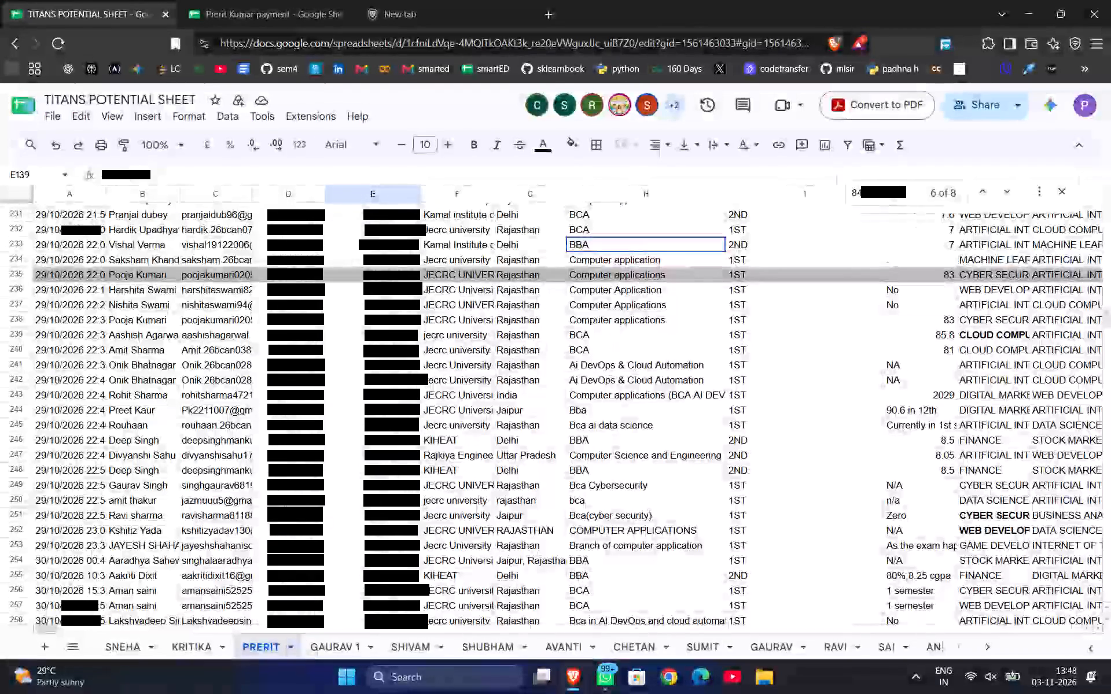
click(907, 199)
key(Return)
scroll(858, 286, up, 2)
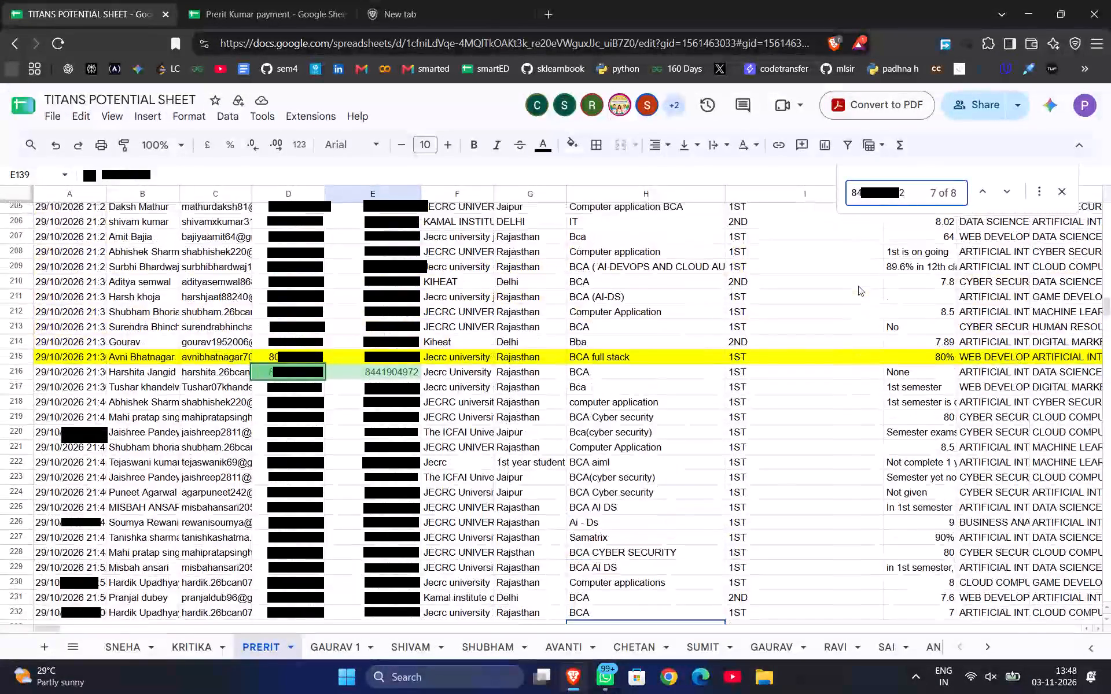
scroll(922, 348, left, 3)
click(921, 375)
text(rep)
key(Return)
Search the sheet for the phone number of the unassigned Bca lead in row 217 to check for duplicates.
scroll(921, 375, right, 4)
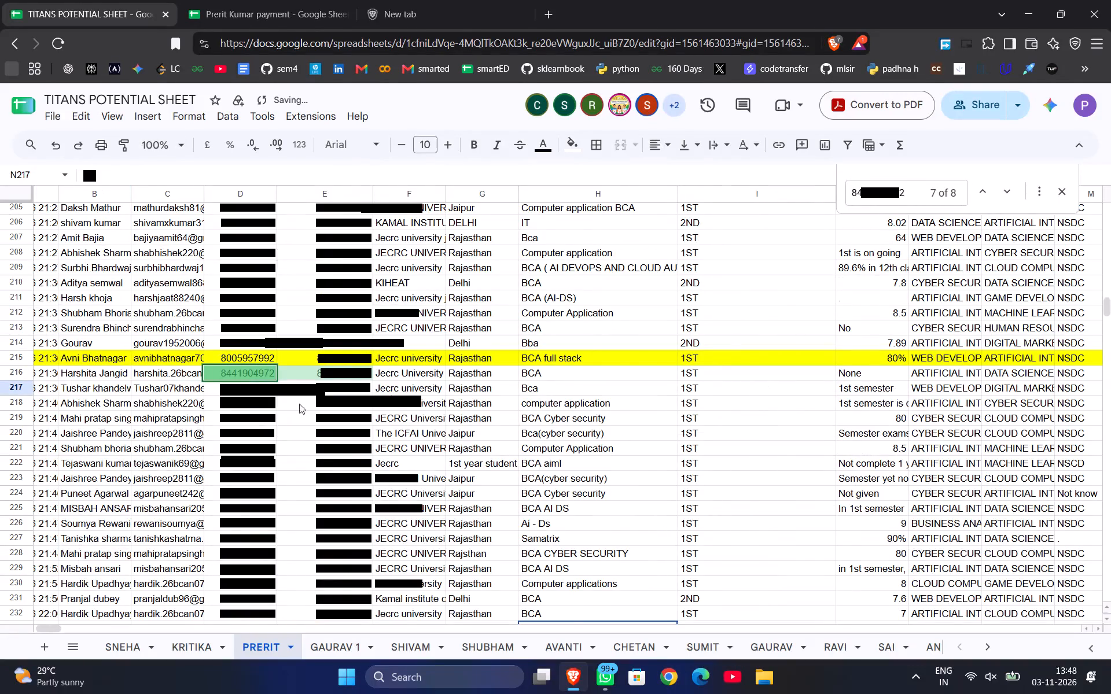
click(282, 390)
key(ctrl+c)
key(ctrl+f)
key(ctrl+v)
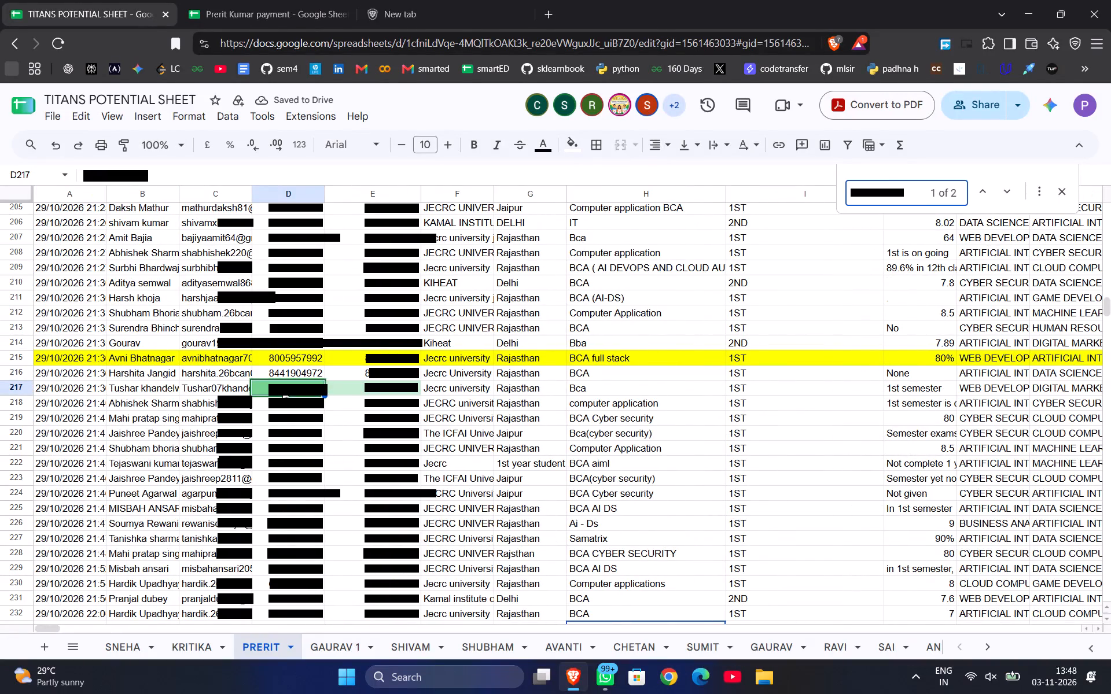
scroll(282, 390, left, 2)
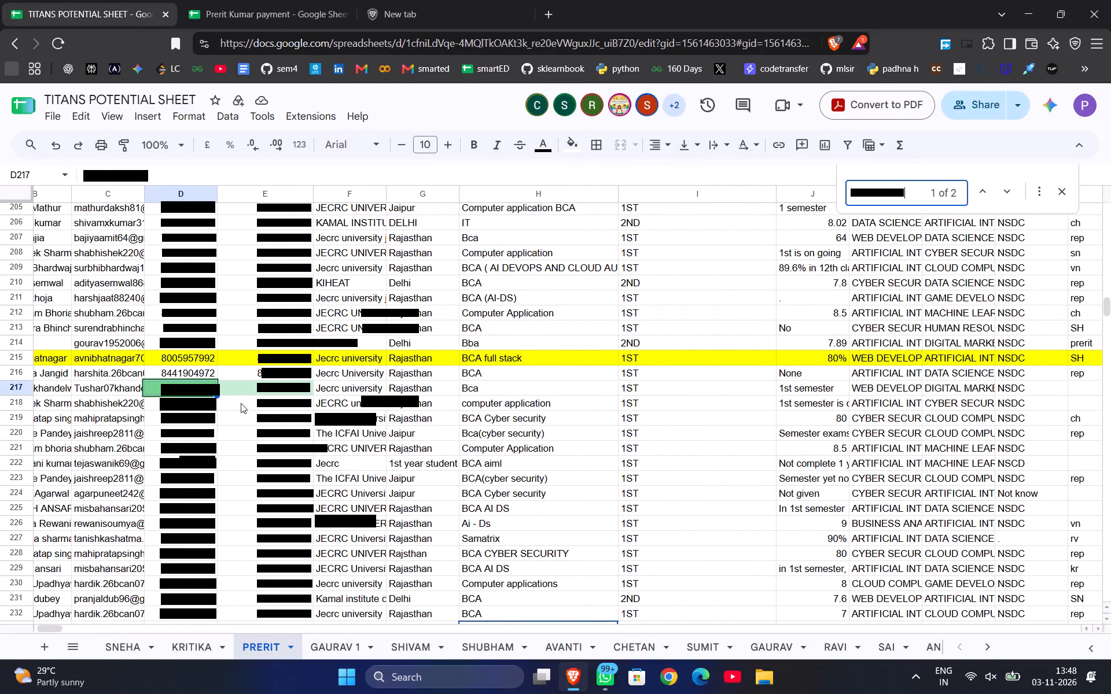
scroll(200, 397, right, 2)
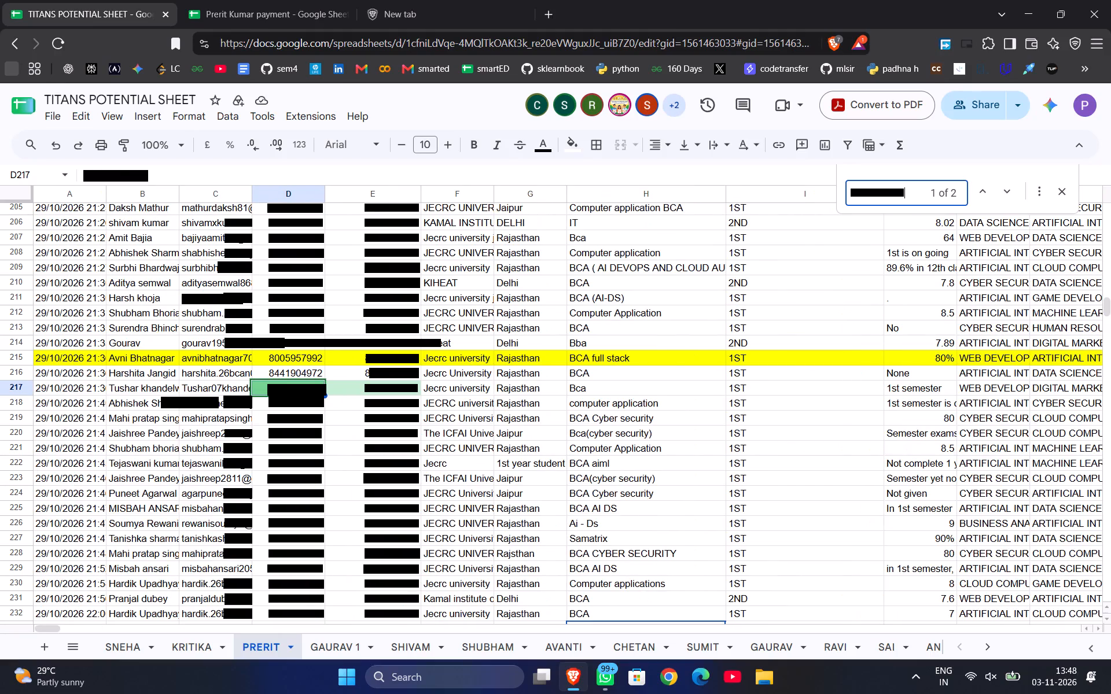
Copy the phone number text of the lead in row 217.
triple_click(290, 391)
ctrl+click(290, 391)
key(ctrl+c)
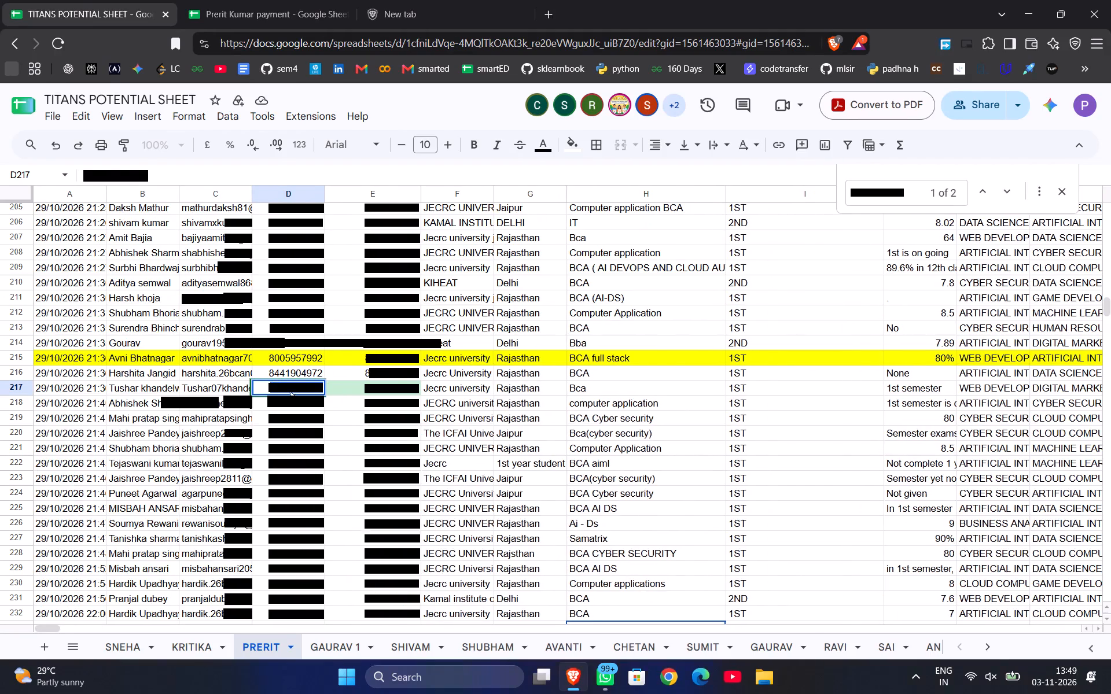
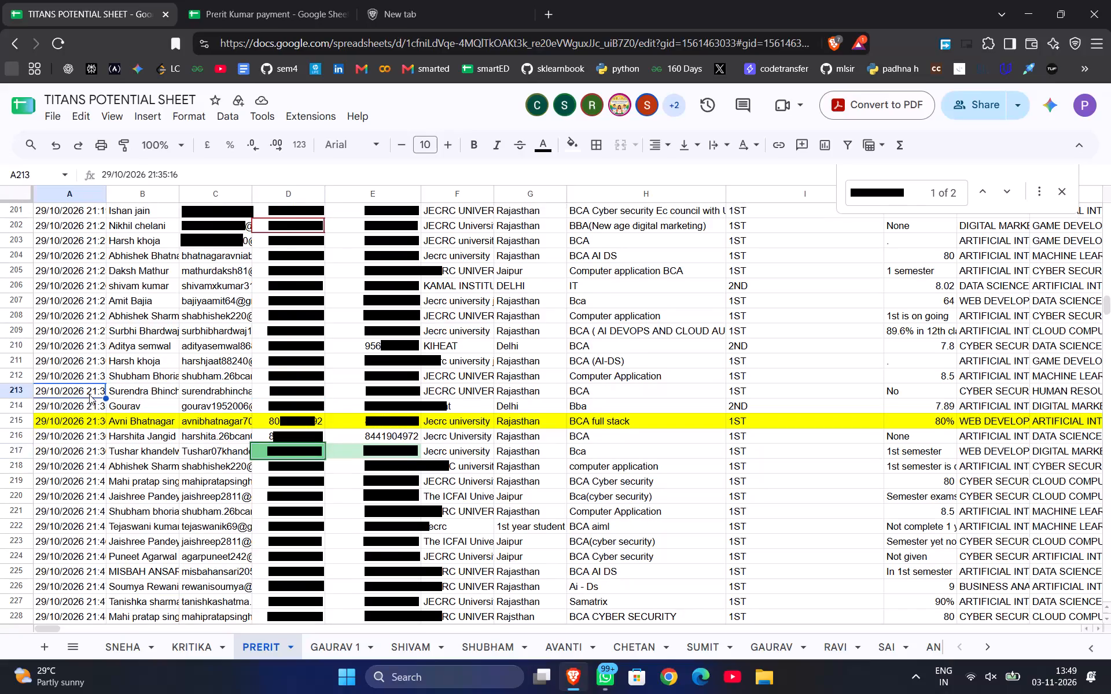
Review the Bca lead in row 217 and its surrounding rows, checking phone numbers, assignments and call remarks.
scroll(89, 394, up, 1)
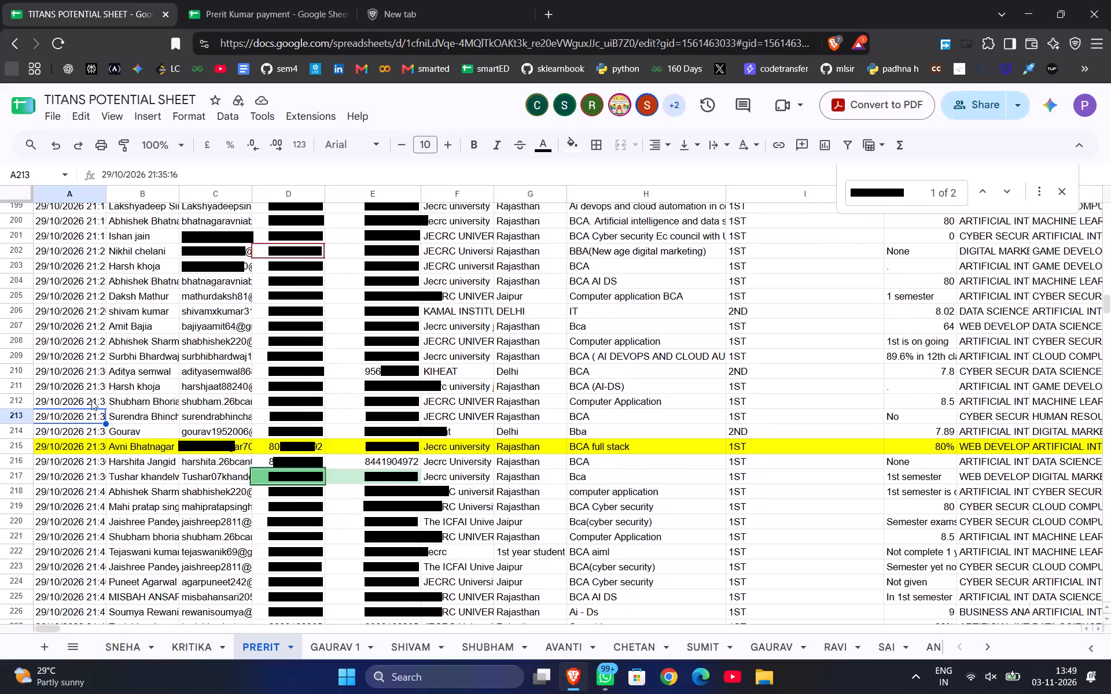
click(131, 463)
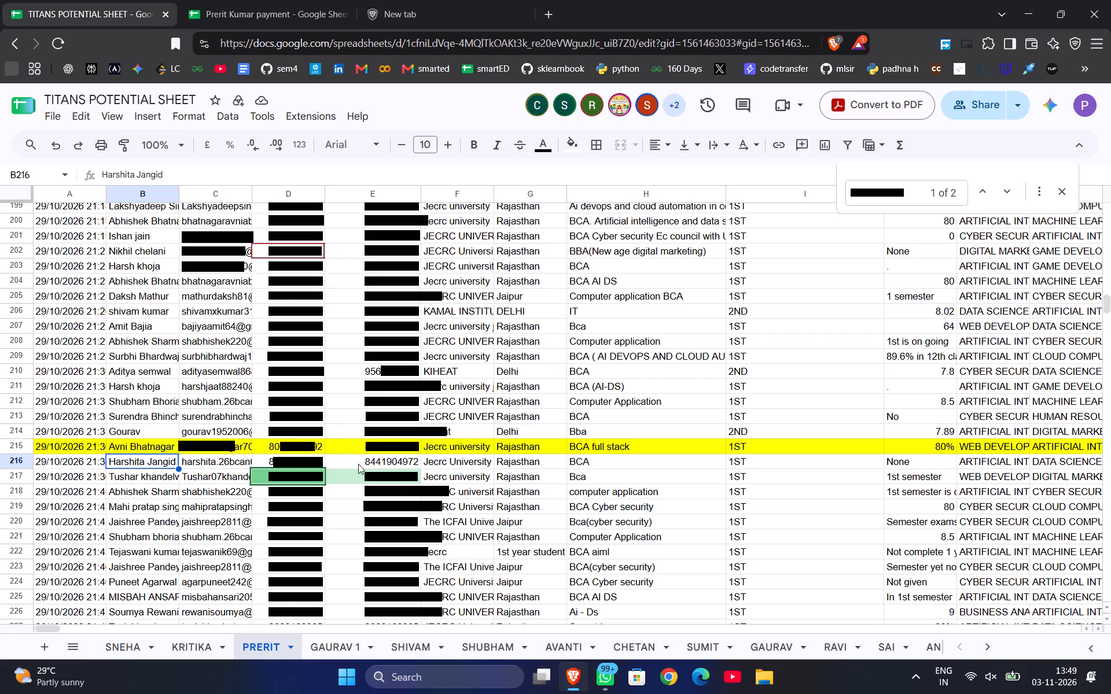
click(410, 474)
scroll(410, 474, left, 1)
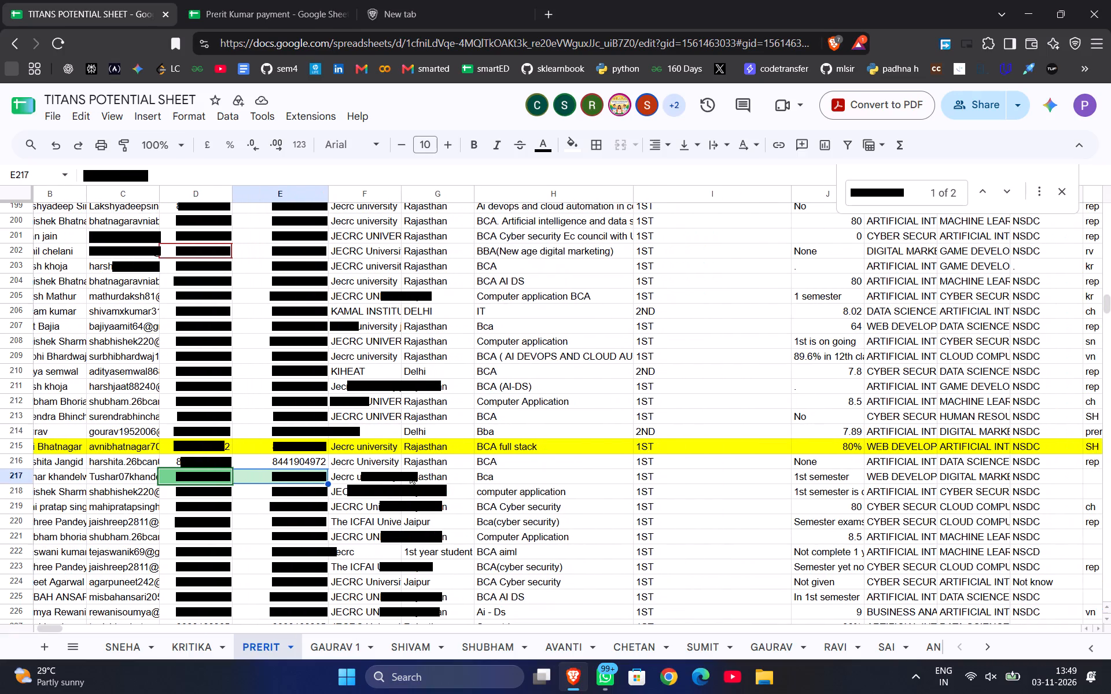
scroll(410, 474, left, 2)
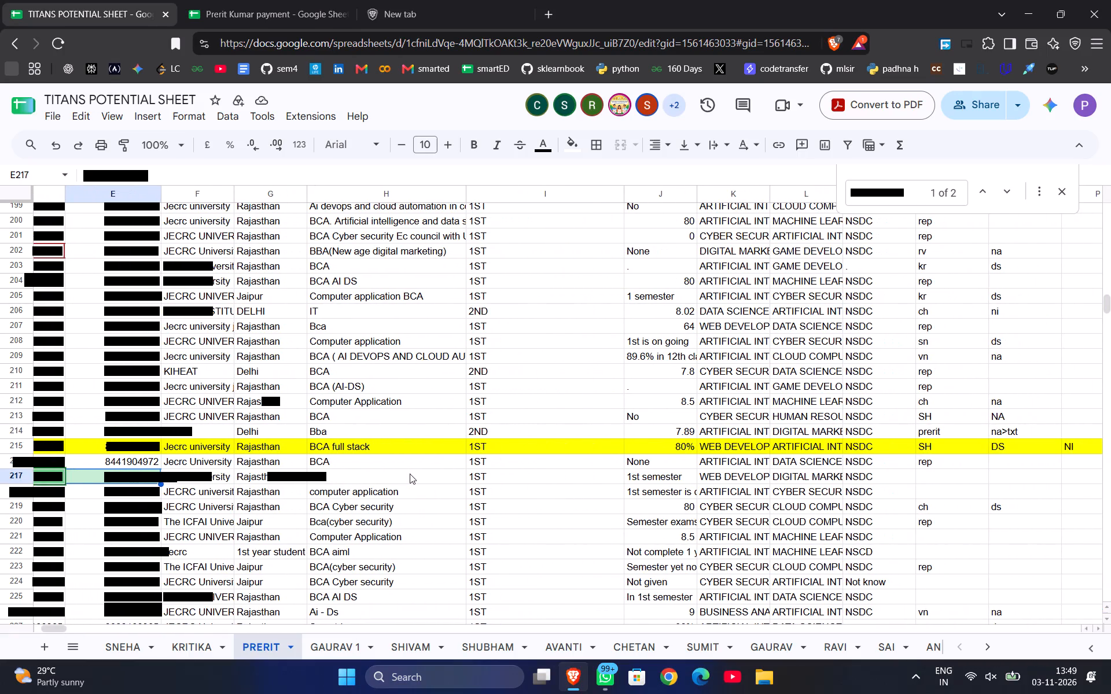
scroll(410, 474, right, 5)
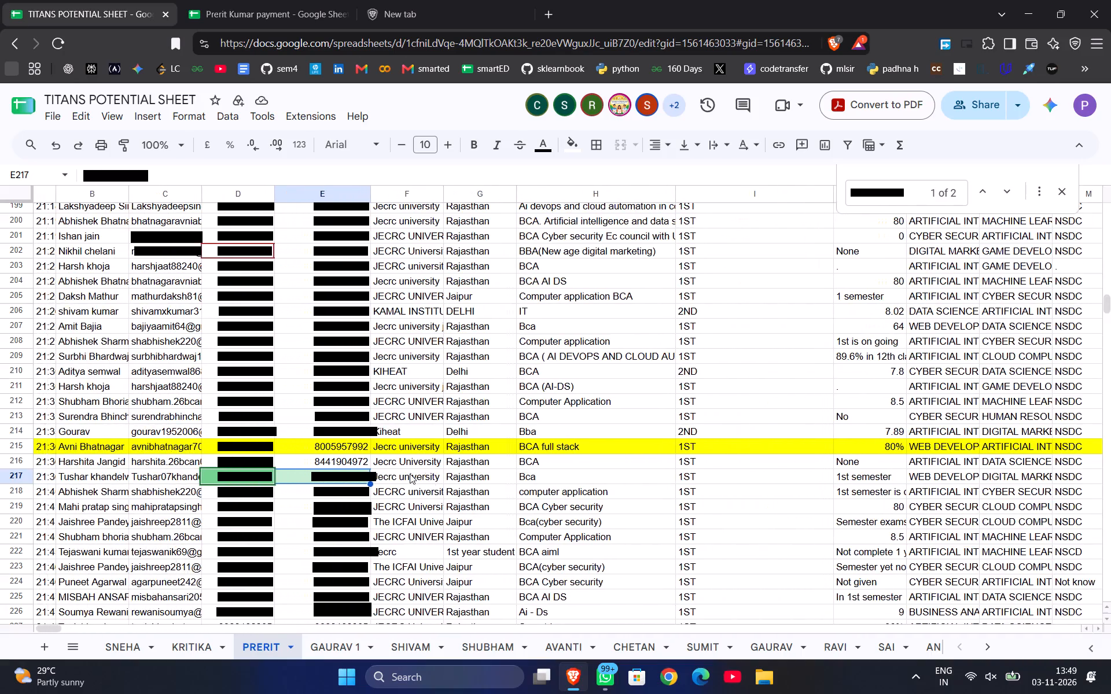
scroll(410, 474, down, 7)
scroll(410, 474, up, 9)
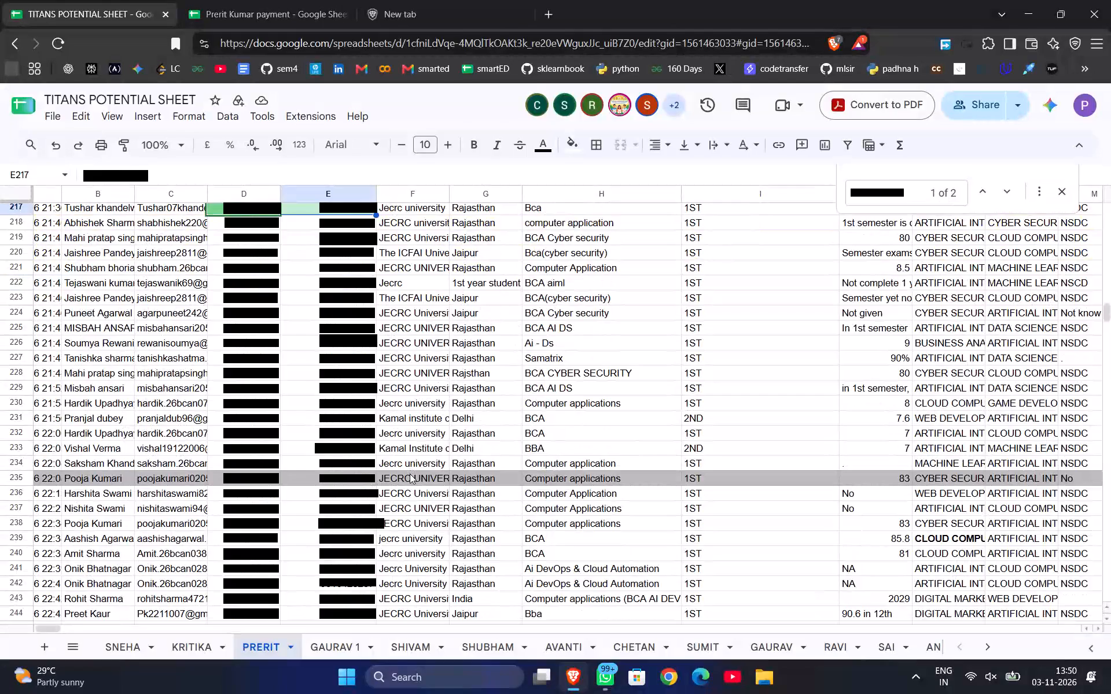
scroll(272, 433, up, 2)
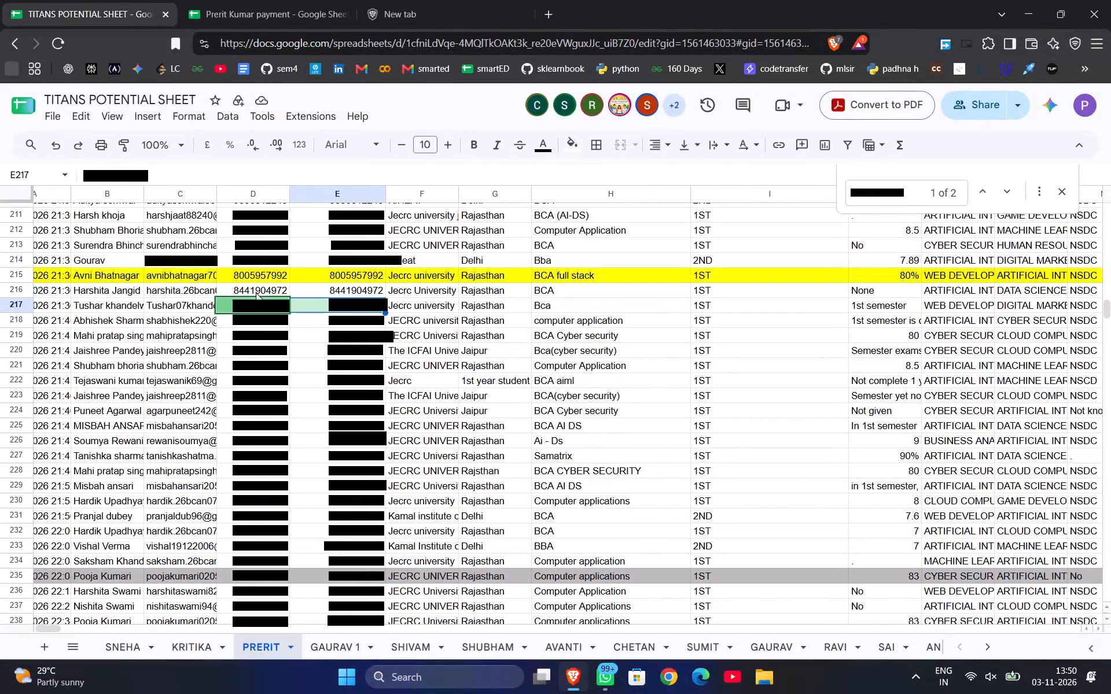
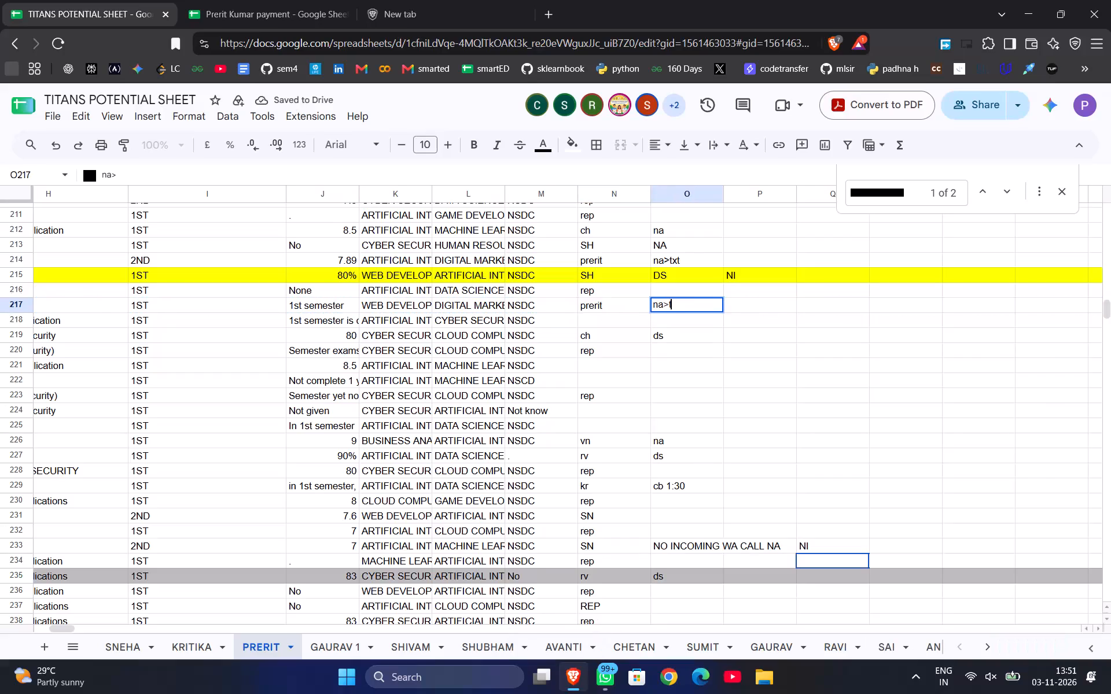
Finish entering the call remark na>txt for the Bca lead in row 217.
text(xt)
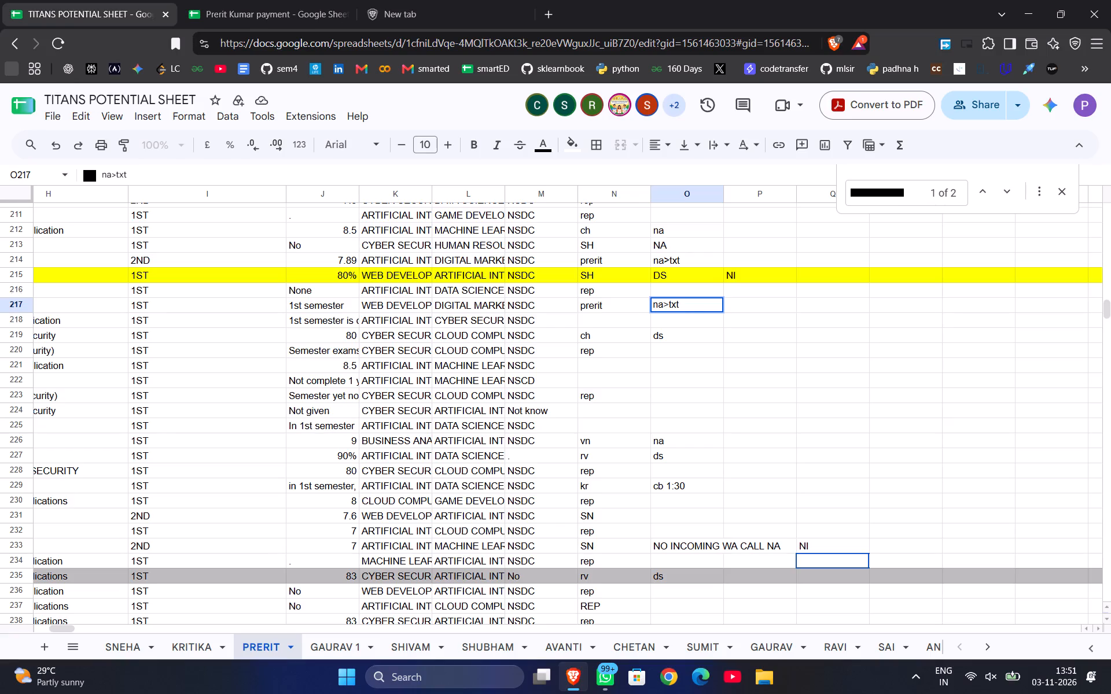
key(Down)
key(Left)
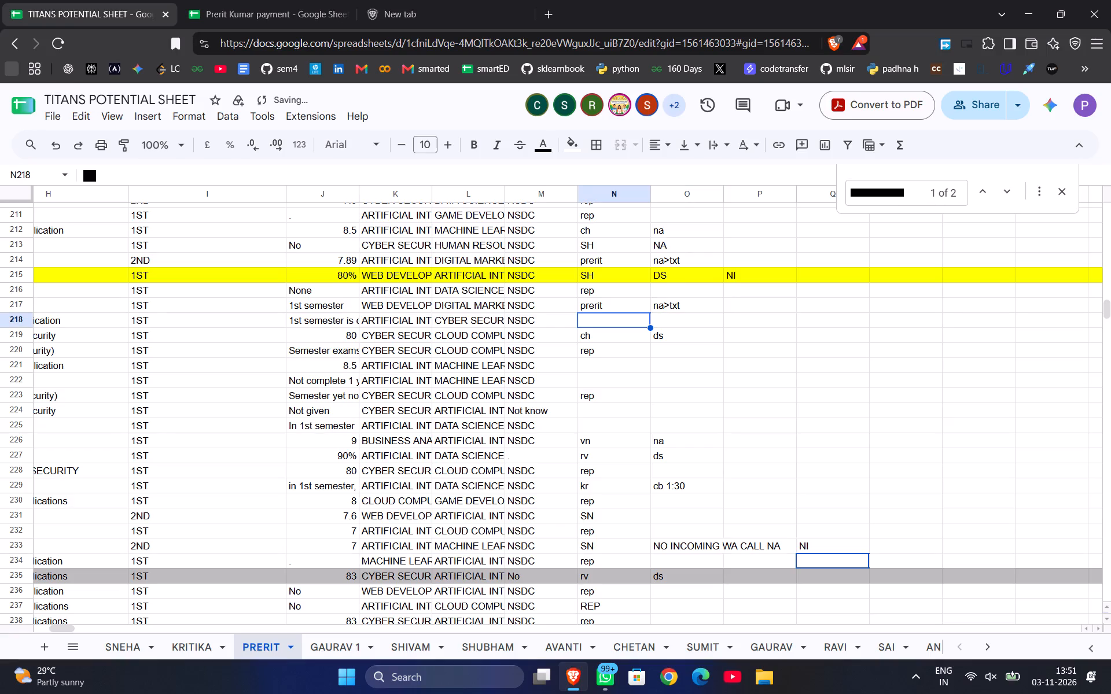
Search the sheet for the phone number of the BCA lead in row 216 and check the assignee on its earlier entry.
scroll(601, 310, up, 5)
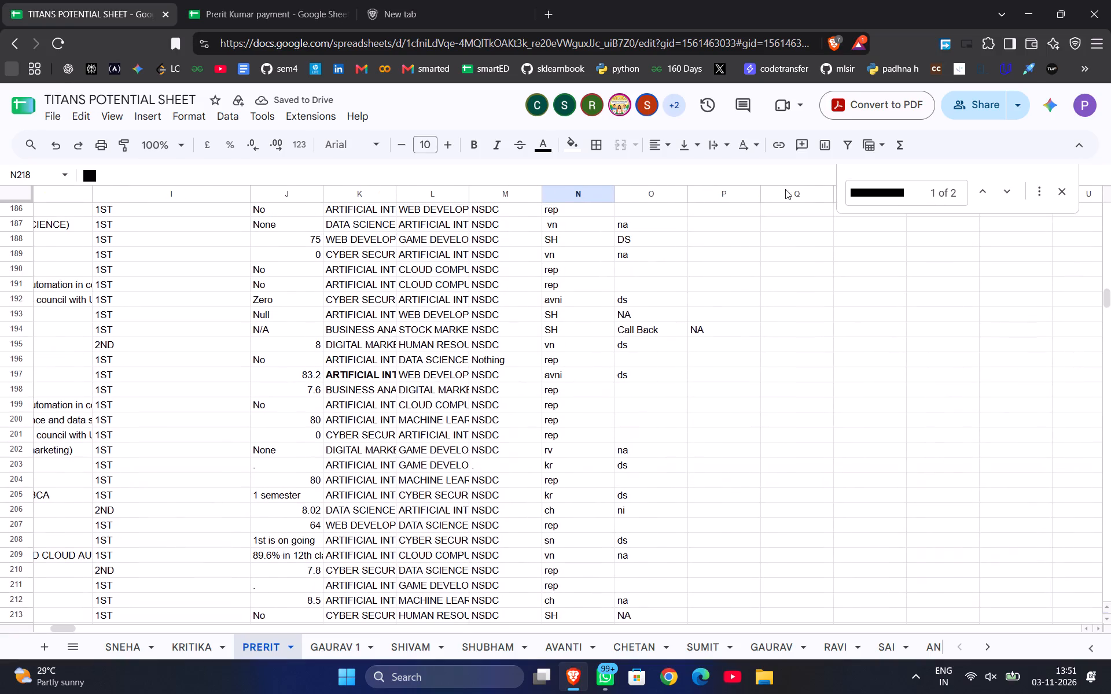
scroll(678, 338, down, 3)
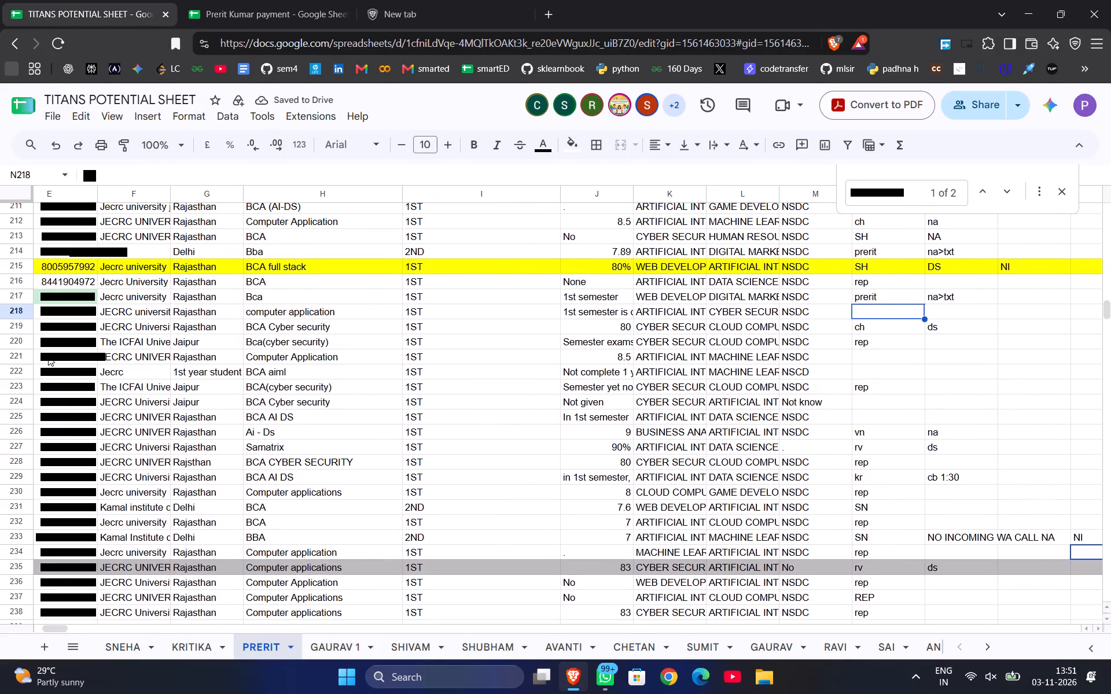
click(64, 287)
key(ctrl+c)
key(ctrl+f)
key(ctrl+v)
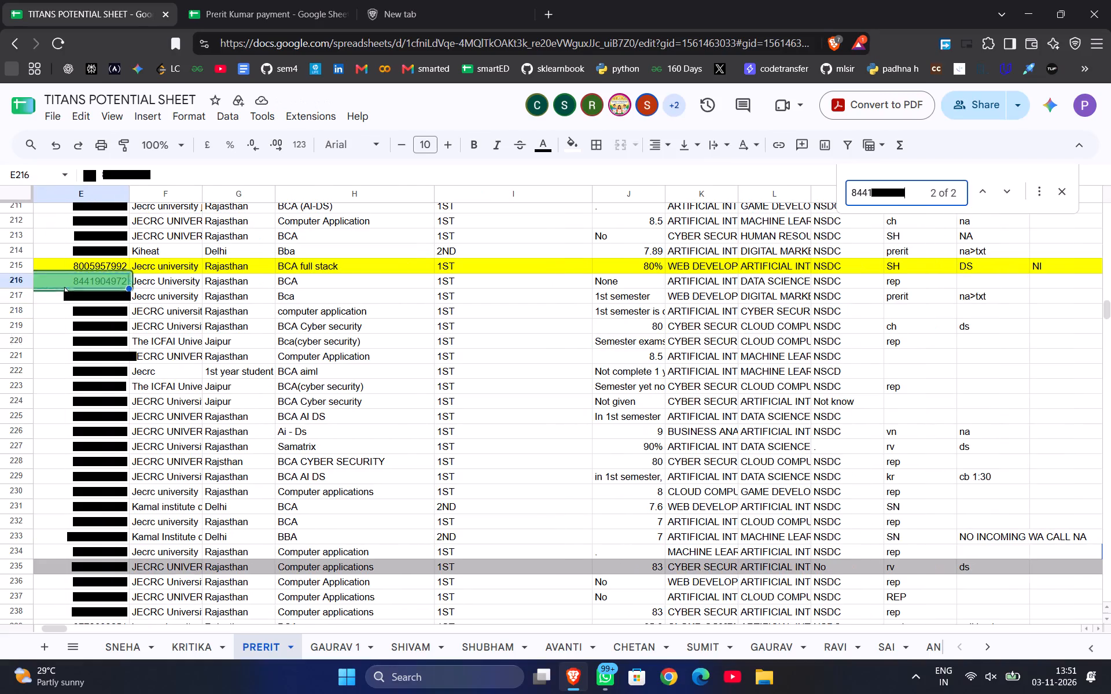
key(shift+Return)
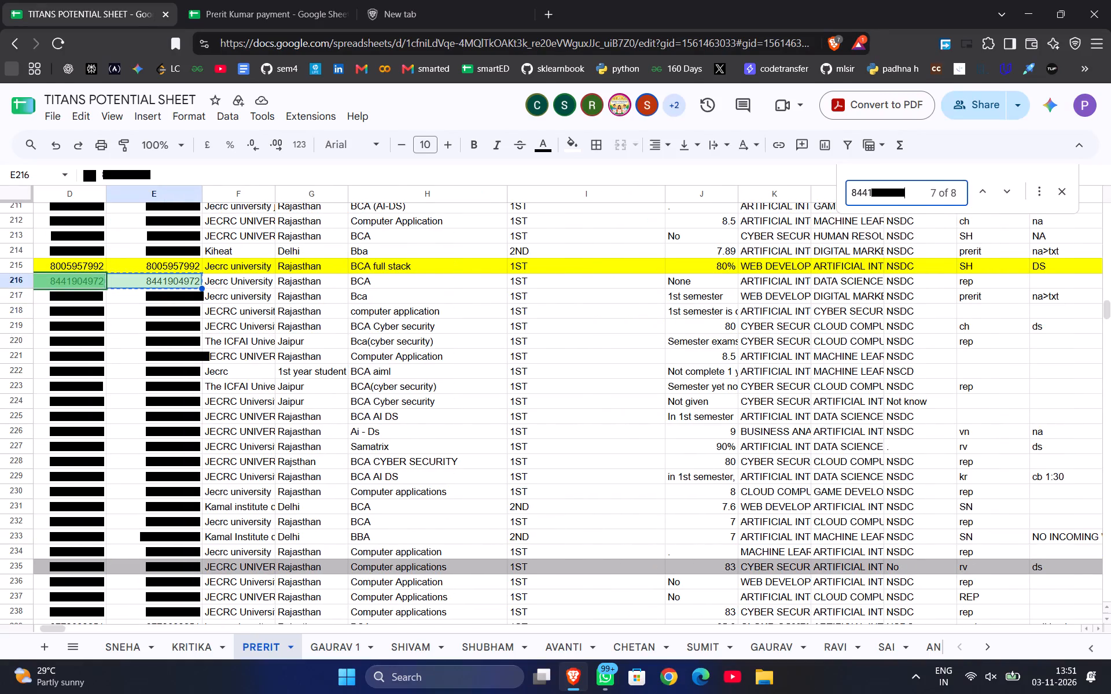
key(shift+Return)
scroll(64, 287, left, 5)
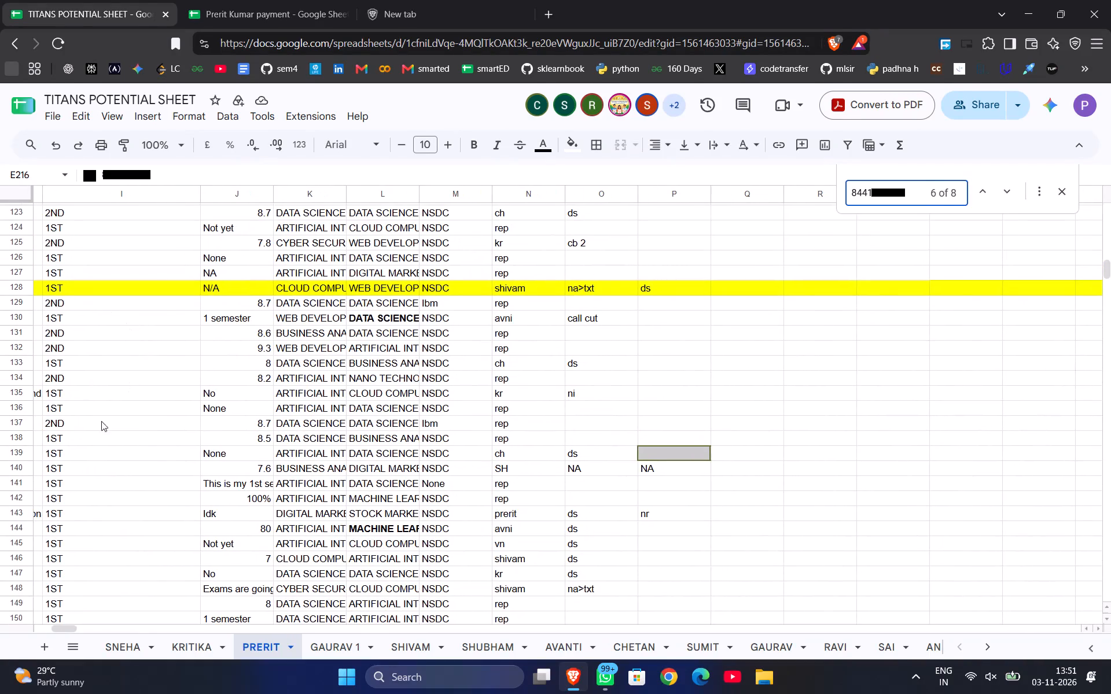
scroll(161, 445, right, 5)
scroll(414, 438, left, 1)
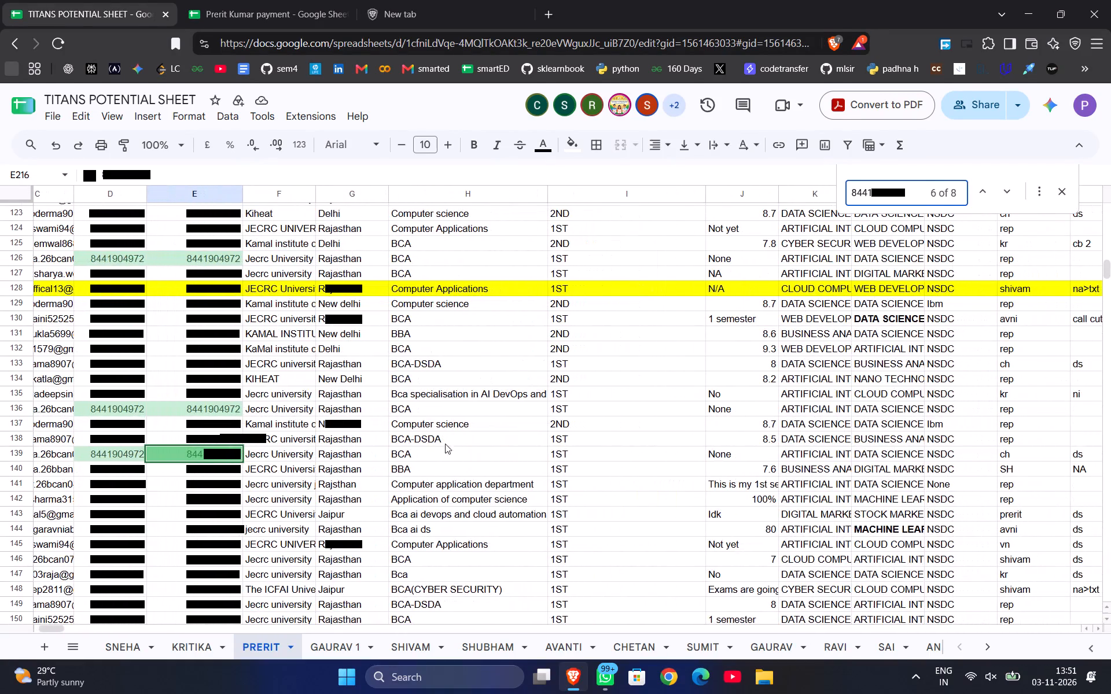
scroll(562, 441, left, 2)
click(845, 461)
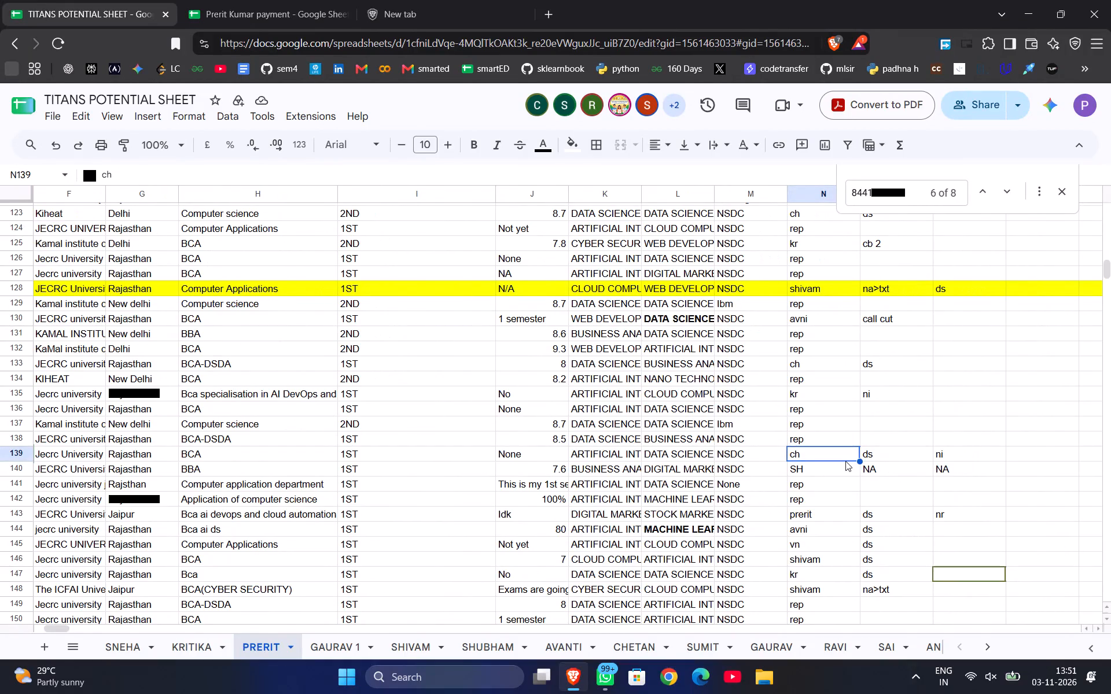
Look through the leads between rows 129 and 229, examining their assignees and call remarks.
scroll(789, 640, right, 2)
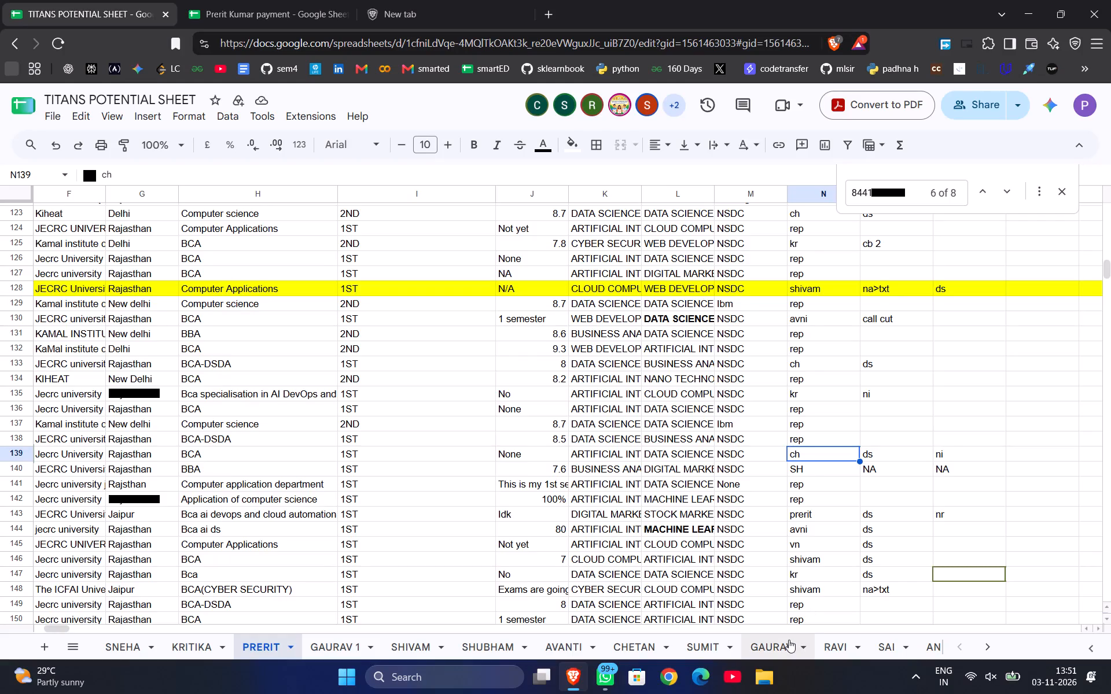
scroll(696, 693, right, 5)
scroll(914, 539, down, 2)
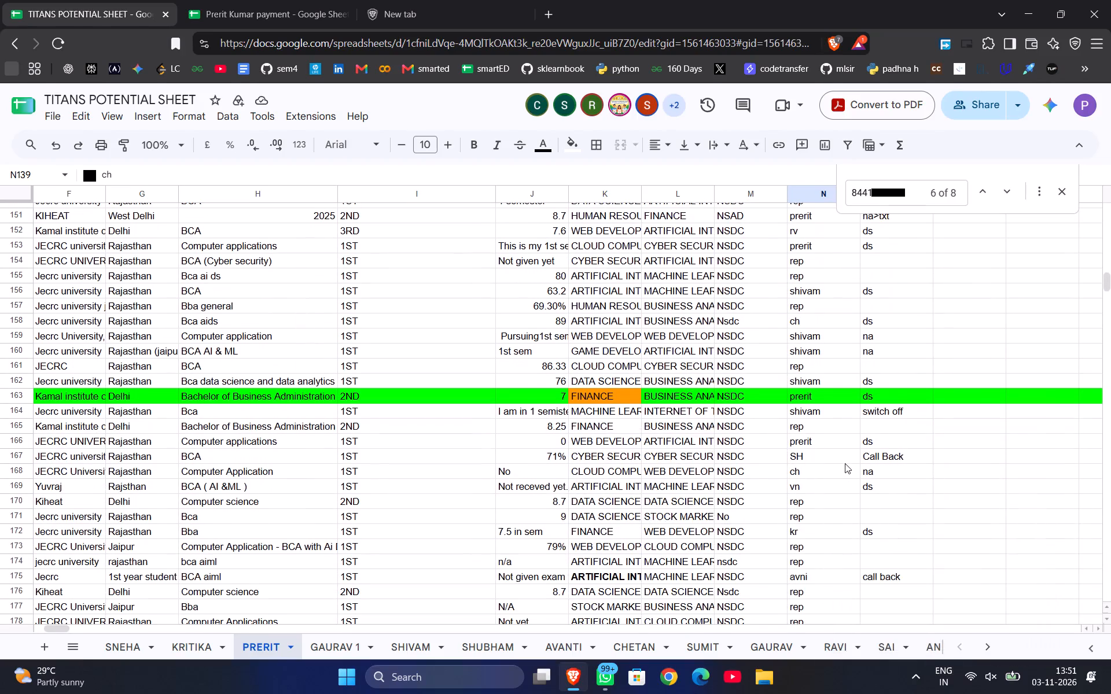
scroll(854, 507, down, 4)
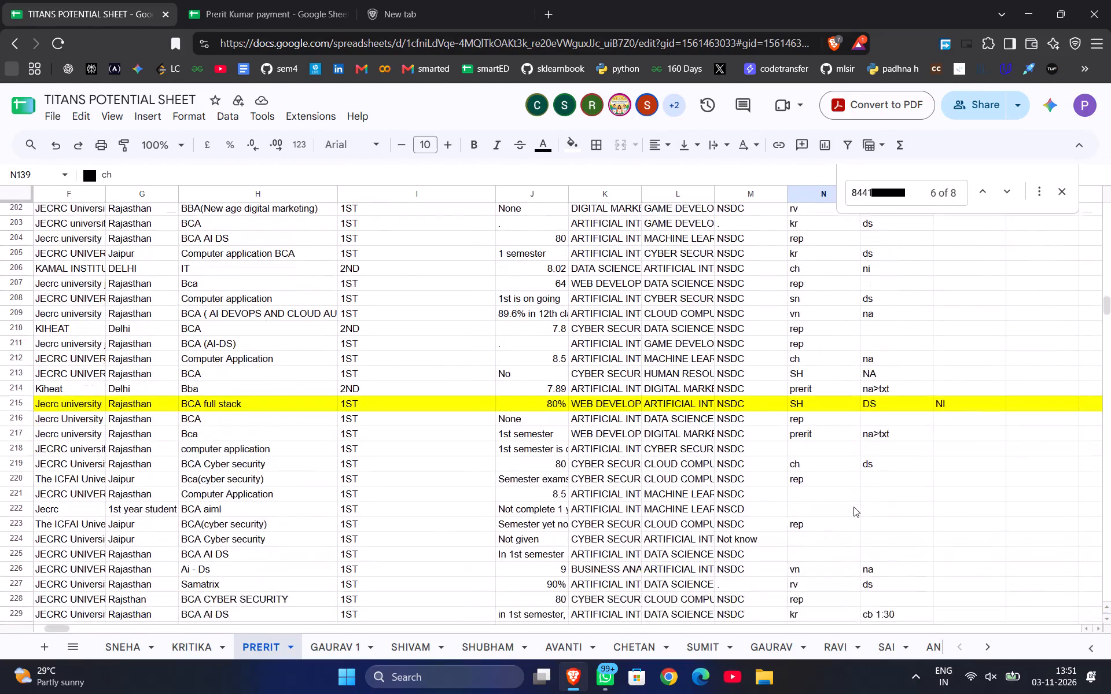
scroll(854, 507, up, 6)
scroll(834, 481, down, 3)
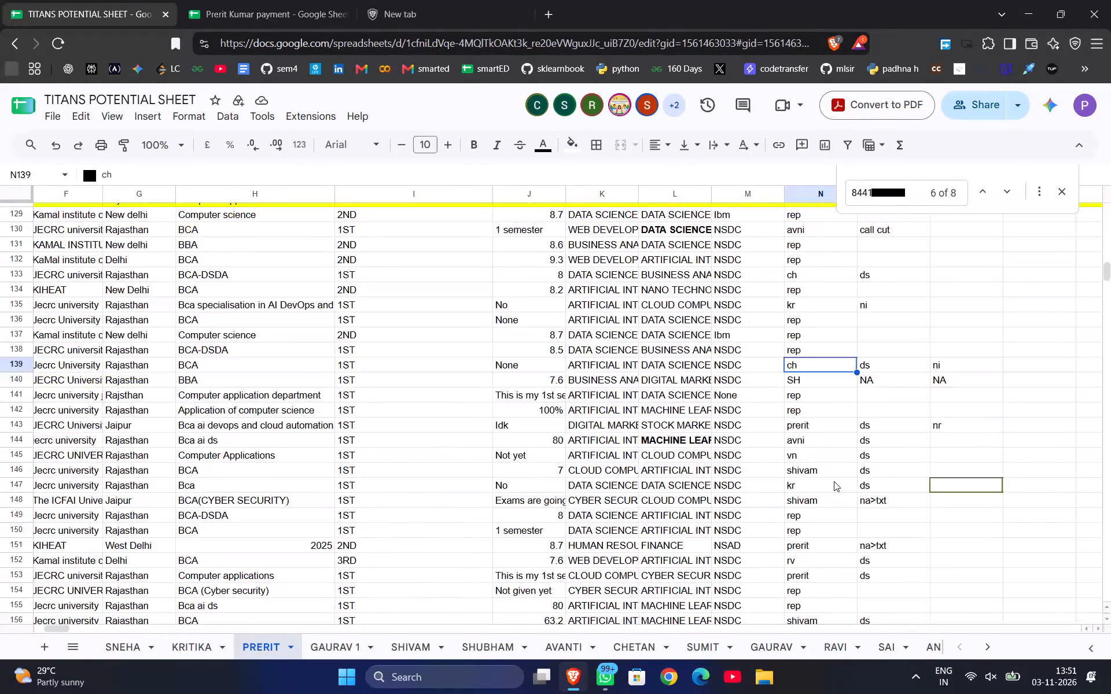
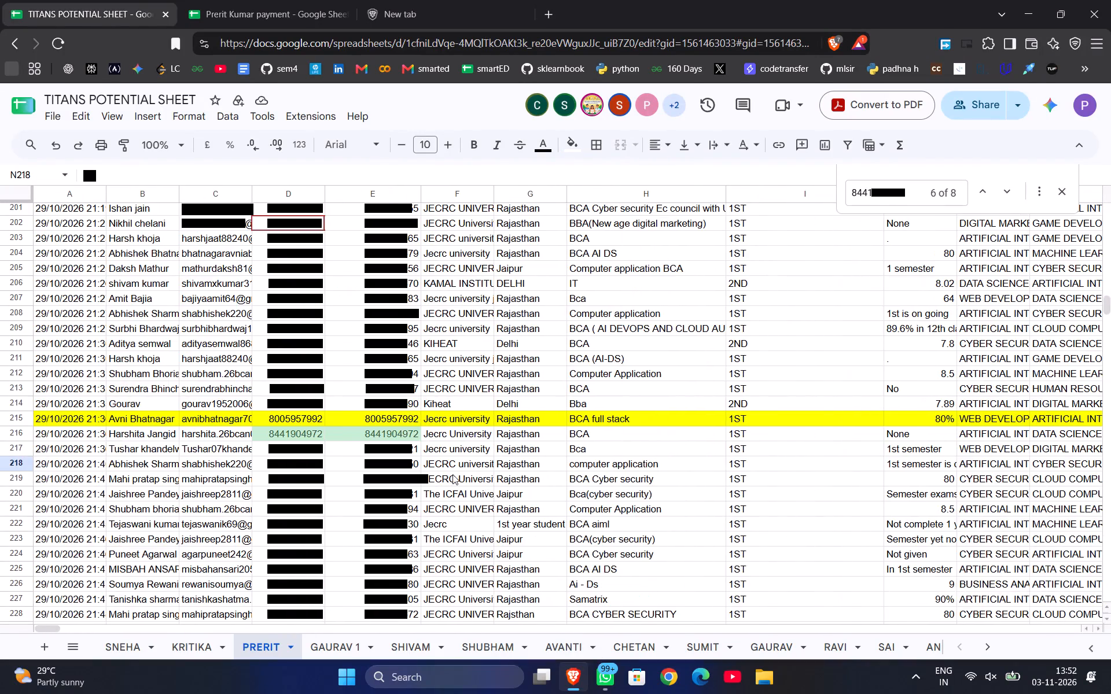
Search the sheet for the phone number of the computer application lead in row 218 and check for an earlier entry.
click(321, 467)
key(ctrl+c)
key(ctrl+f)
key(ctrl+v)
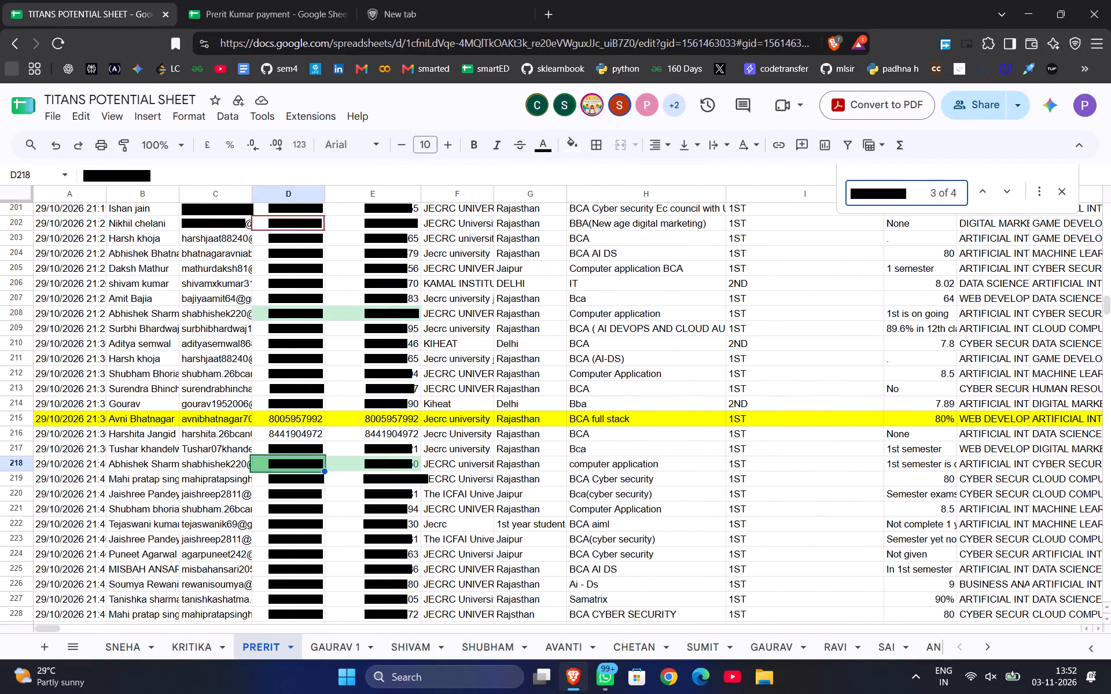
scroll(321, 467, left, 3)
scroll(321, 467, right, 2)
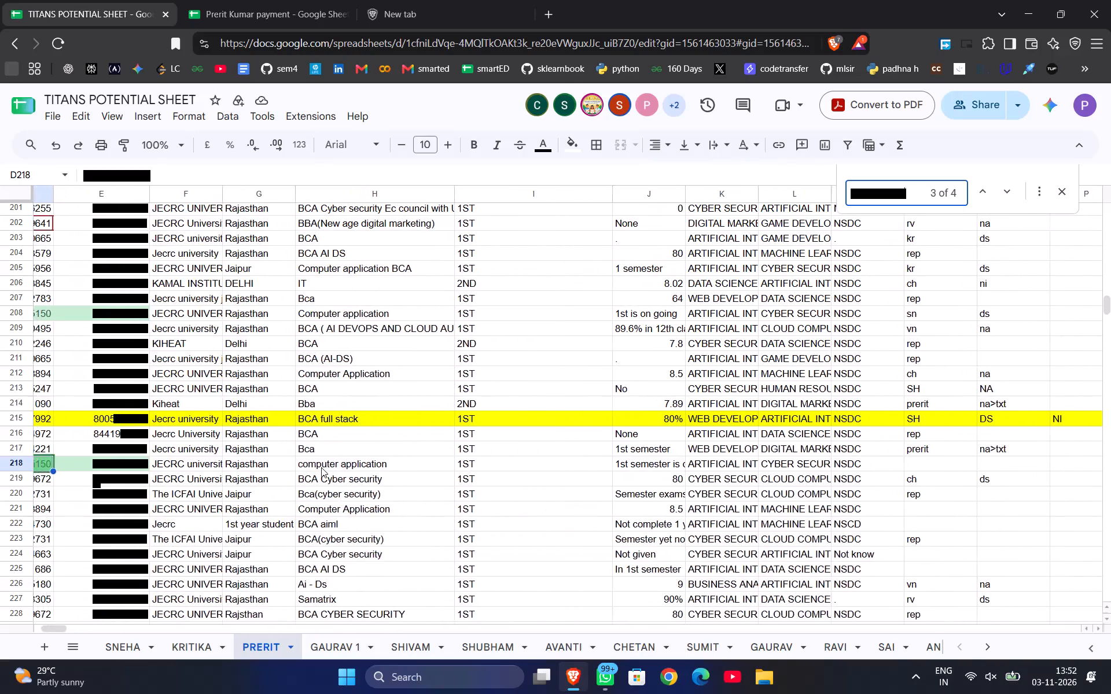
scroll(321, 467, left, 3)
Mark the computer application lead in row 218 as rep in the assignee column.
click(542, 468)
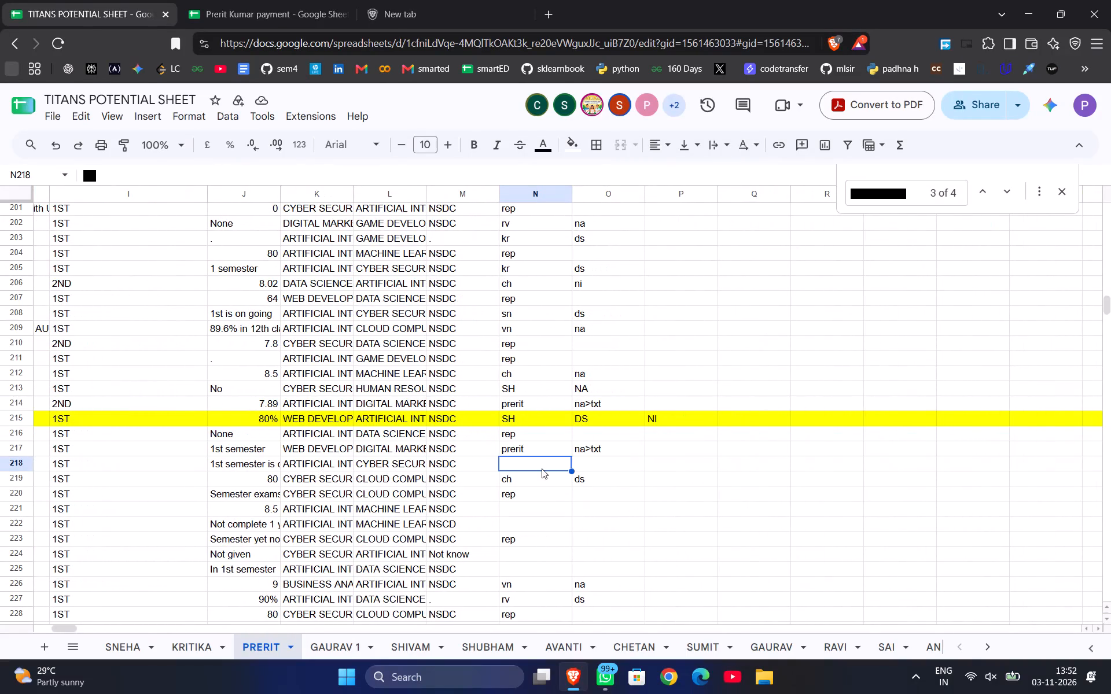
text(rep)
key(Return)
Search the sheet for the phone number of the Computer Application lead in row 221.
key(Down)
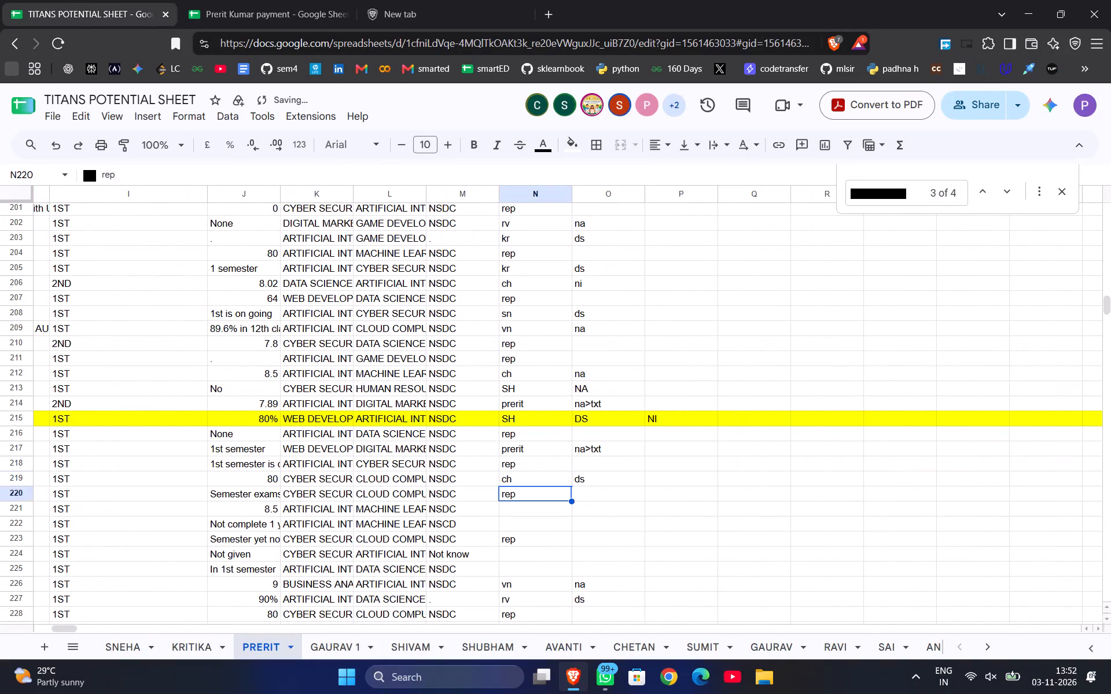
key(Down)
scroll(542, 468, right, 4)
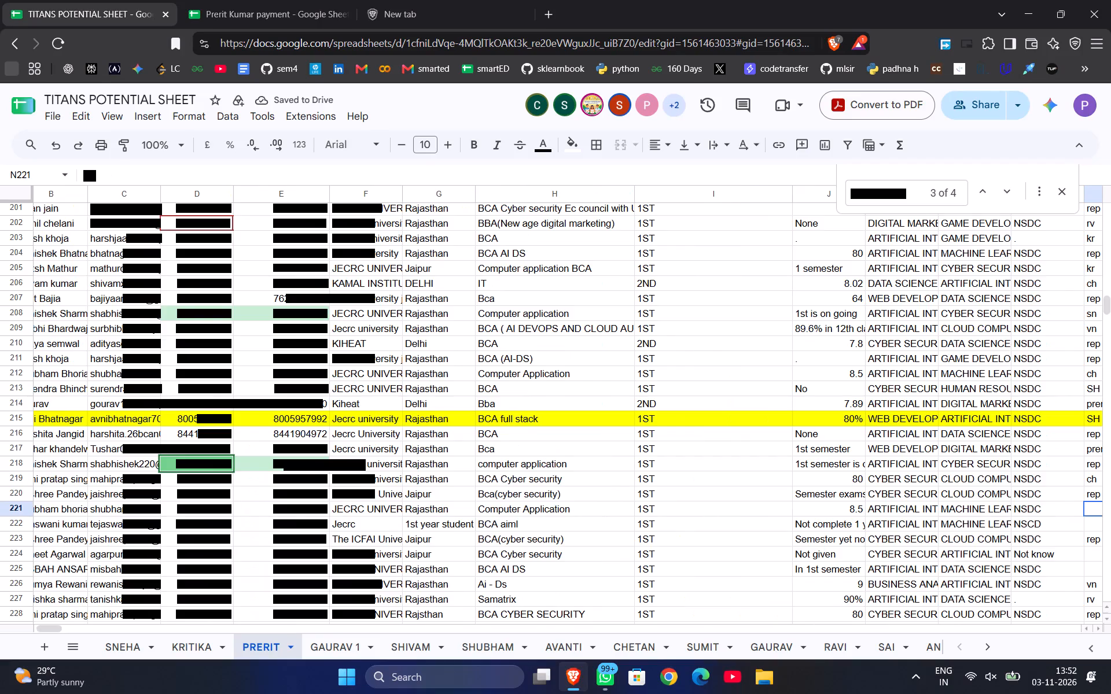
click(192, 521)
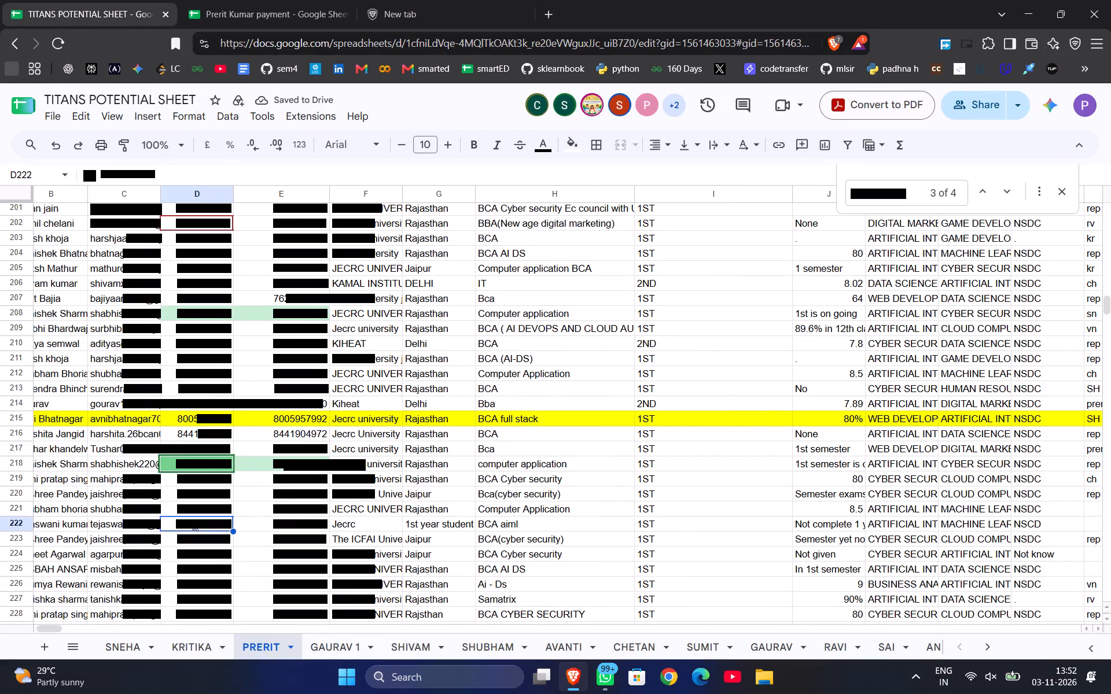
click(202, 512)
scroll(202, 512, right, 6)
scroll(202, 512, left, 3)
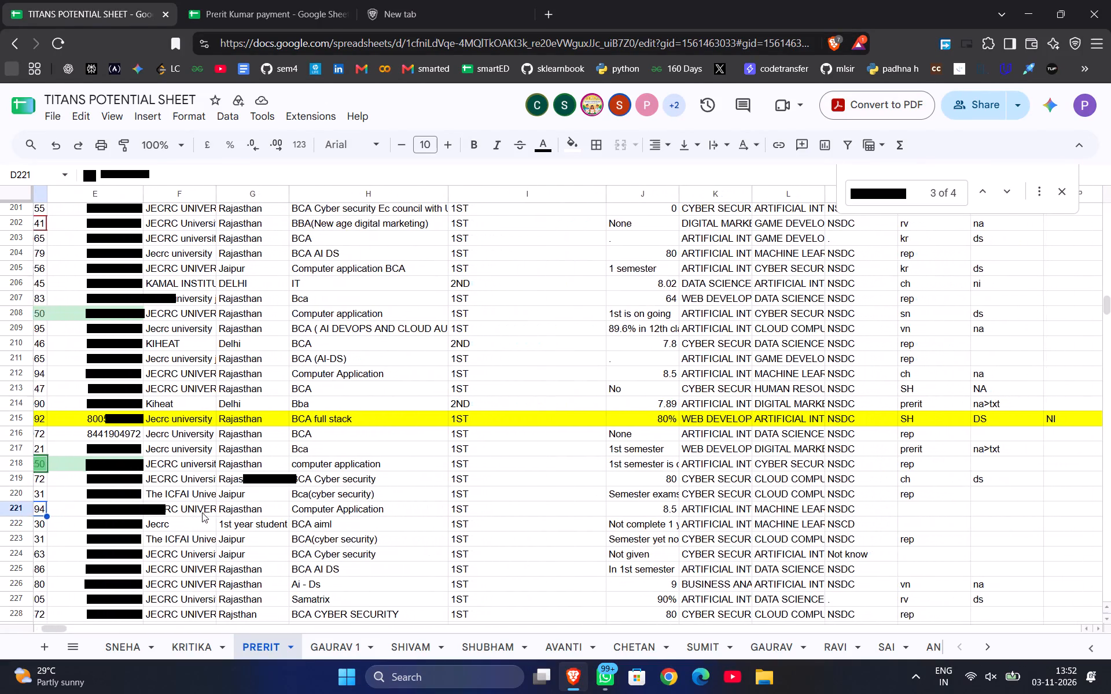
scroll(202, 512, right, 5)
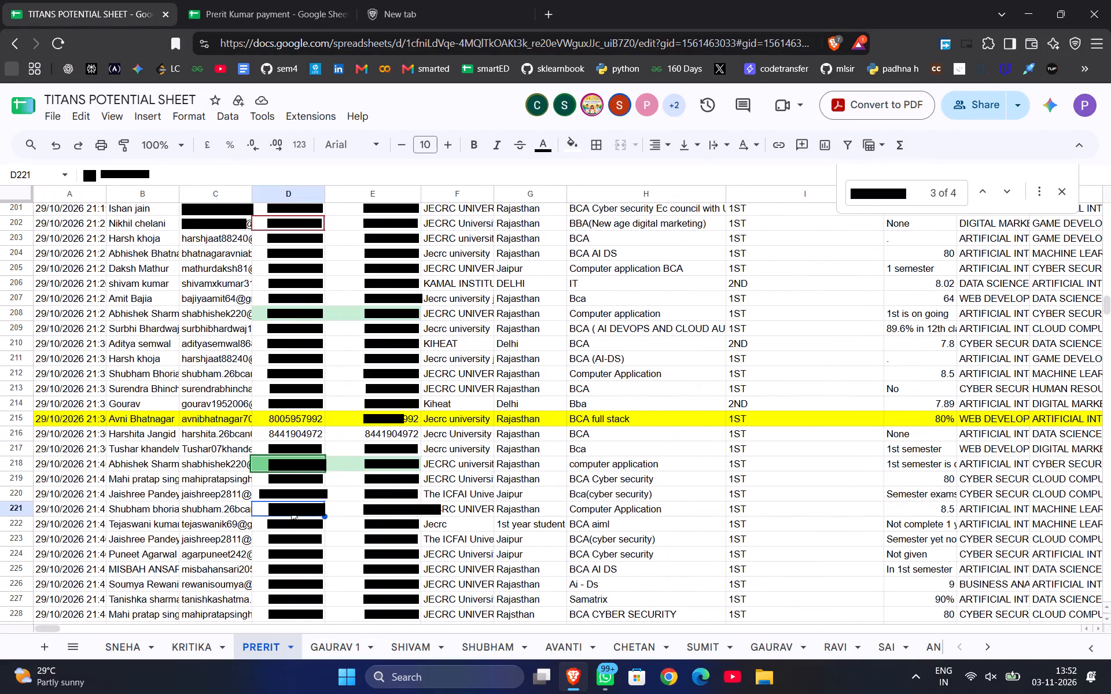
click(291, 510)
key(ctrl+c)
key(ctrl+f)
key(ctrl+v)
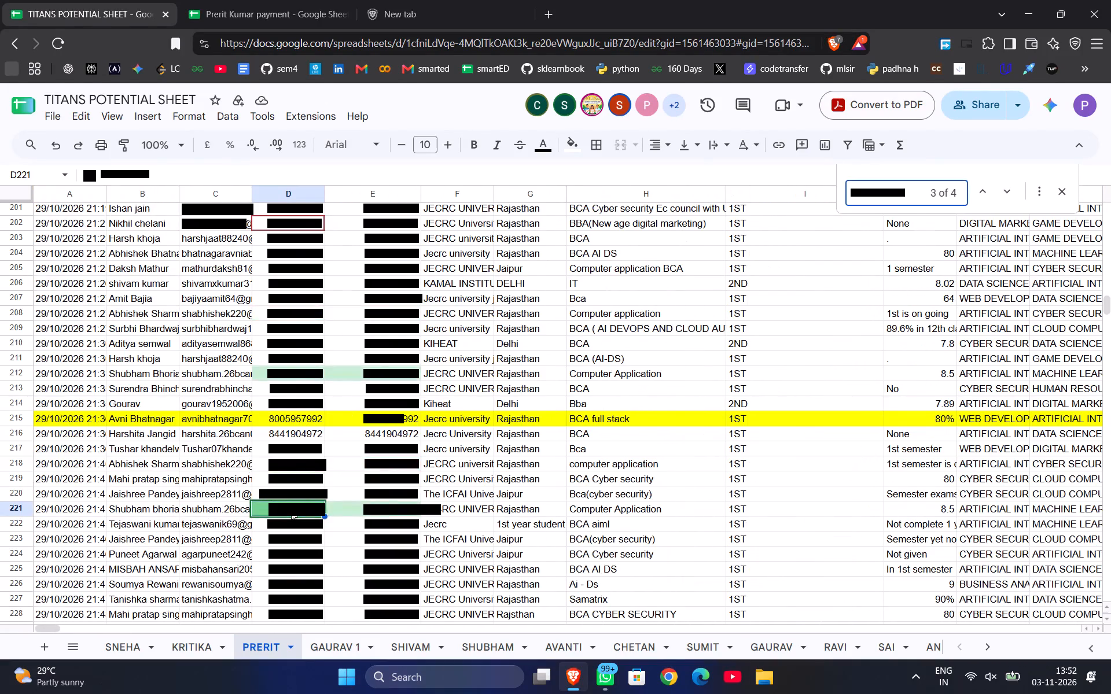
Examine the matching Computer Application entry in row 212, checking its assignee and call remark.
scroll(291, 510, left, 2)
click(291, 510)
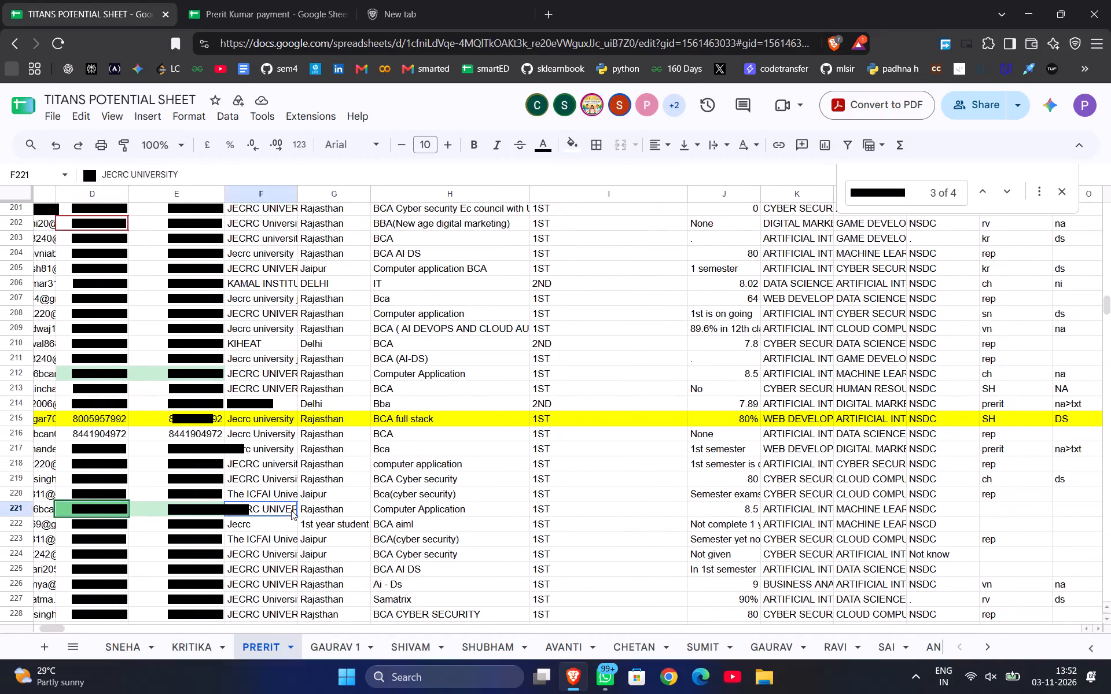
scroll(291, 510, right, 2)
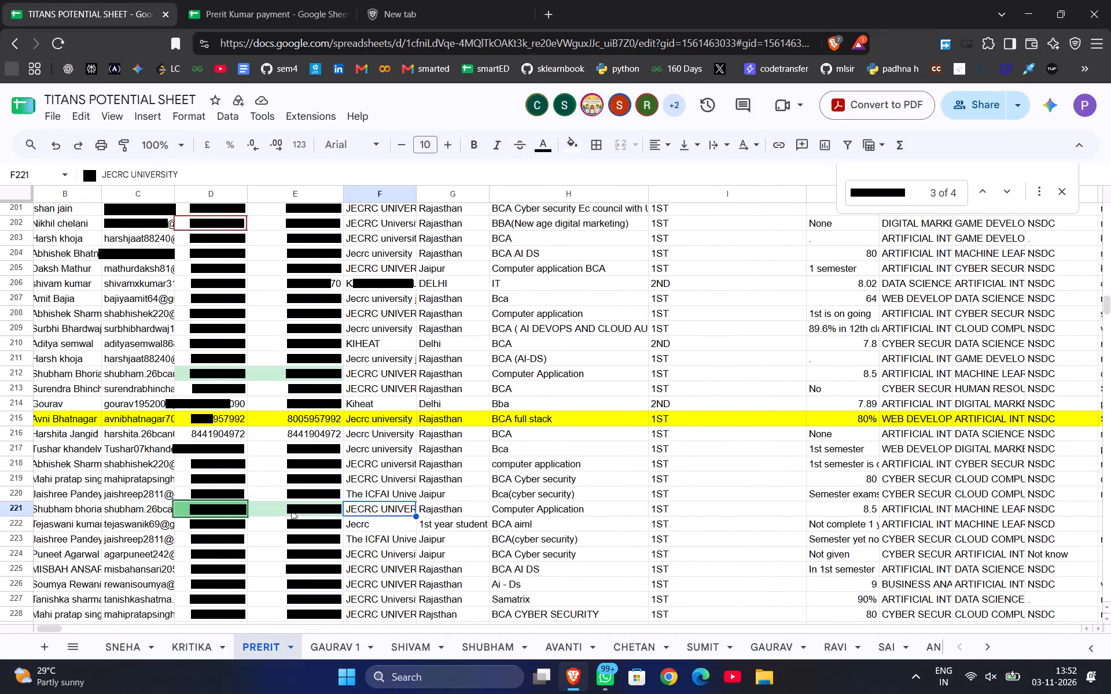
click(291, 510)
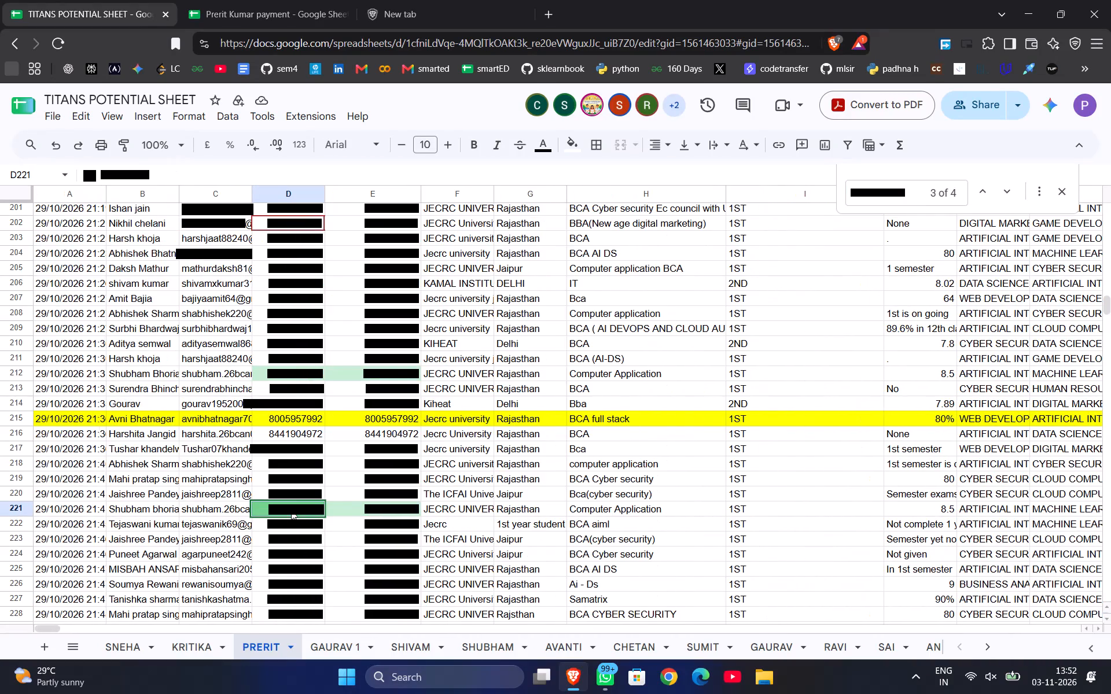
click(22, 376)
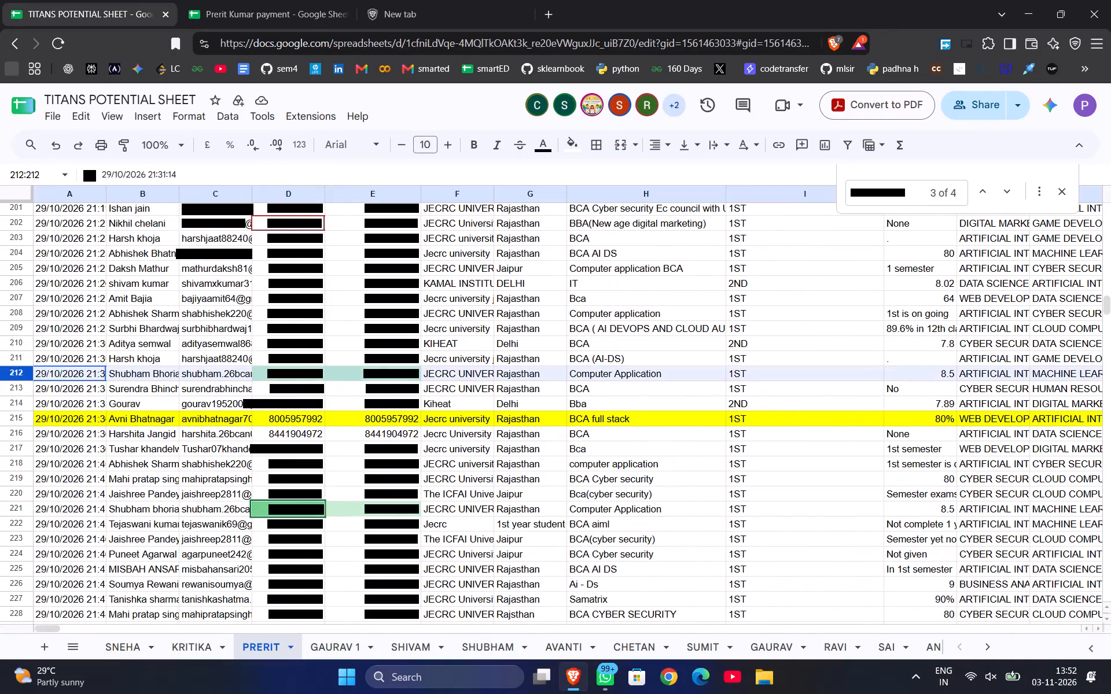
scroll(418, 423, left, 4)
scroll(649, 393, right, 4)
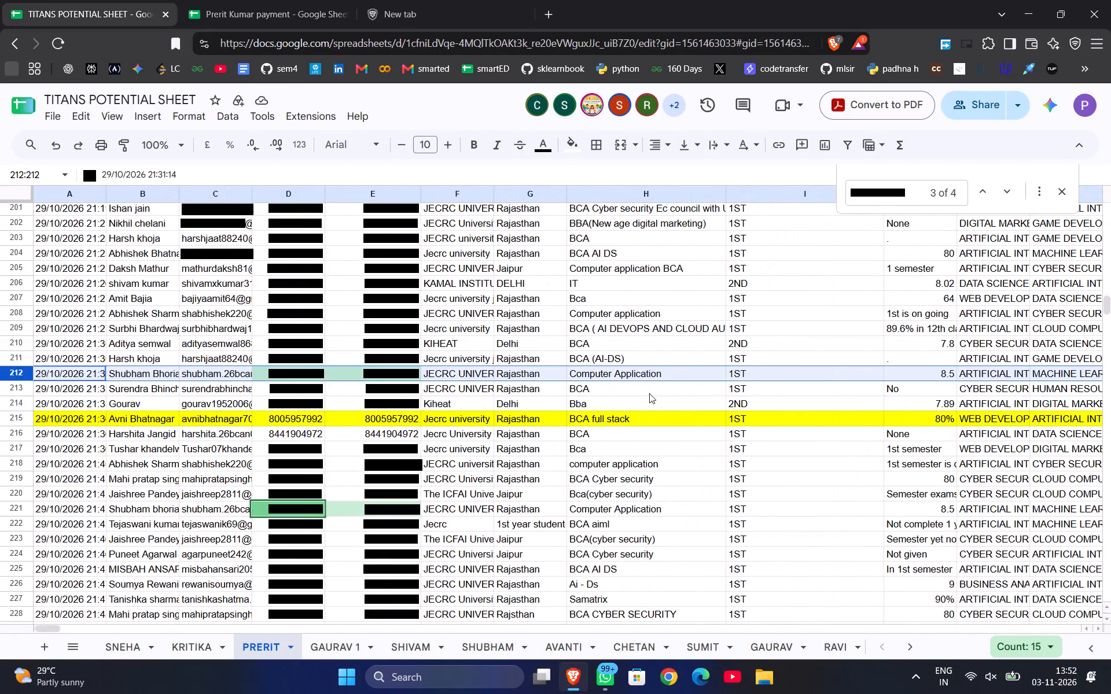
scroll(649, 393, left, 5)
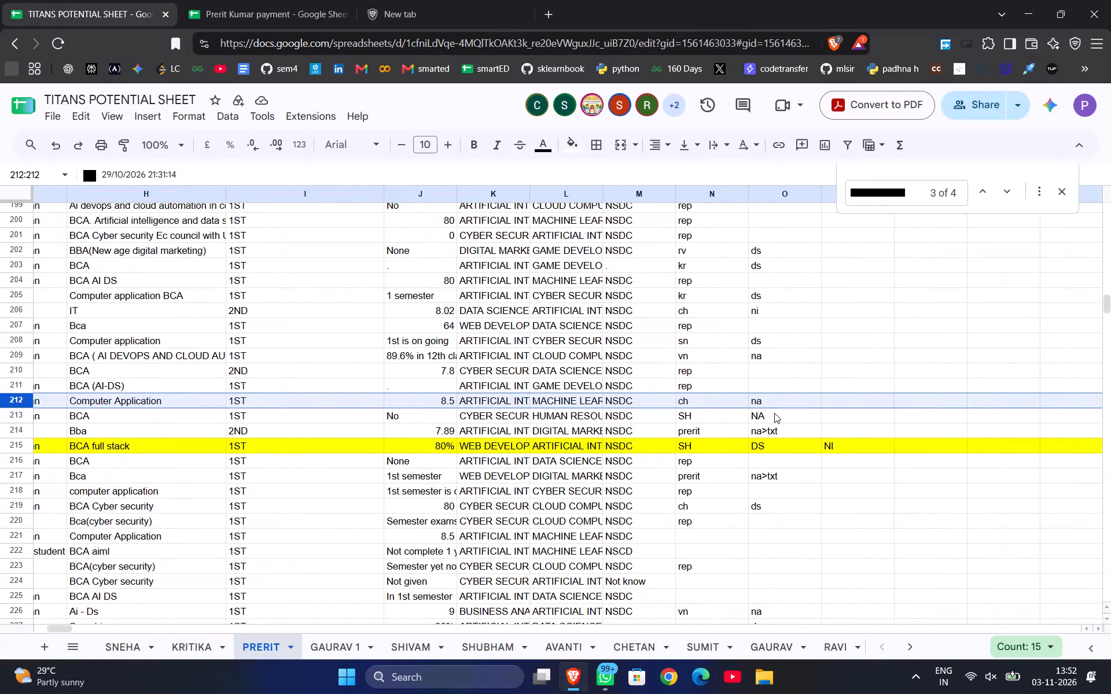
click(779, 398)
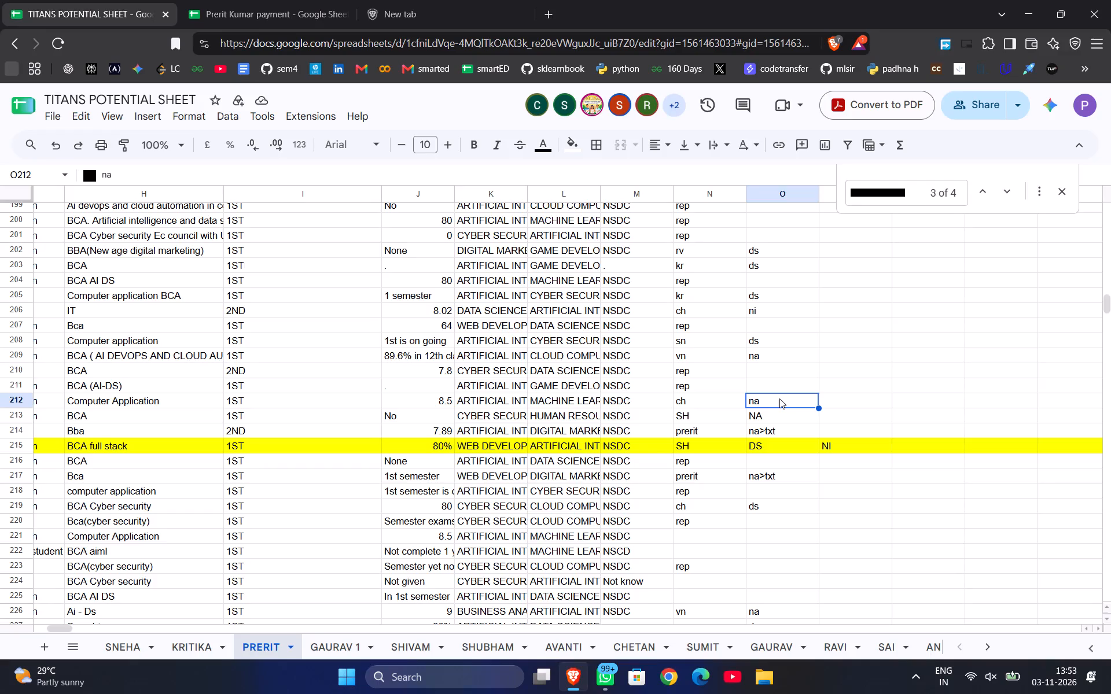
scroll(779, 398, right, 4)
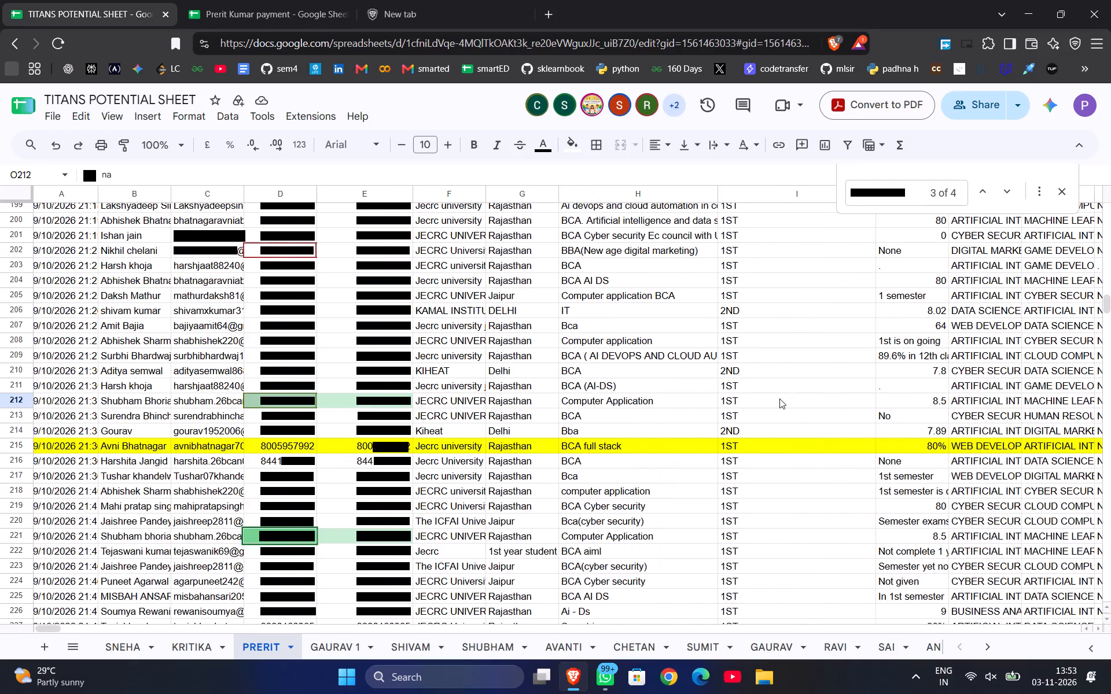
scroll(779, 398, left, 2)
scroll(800, 456, left, 1)
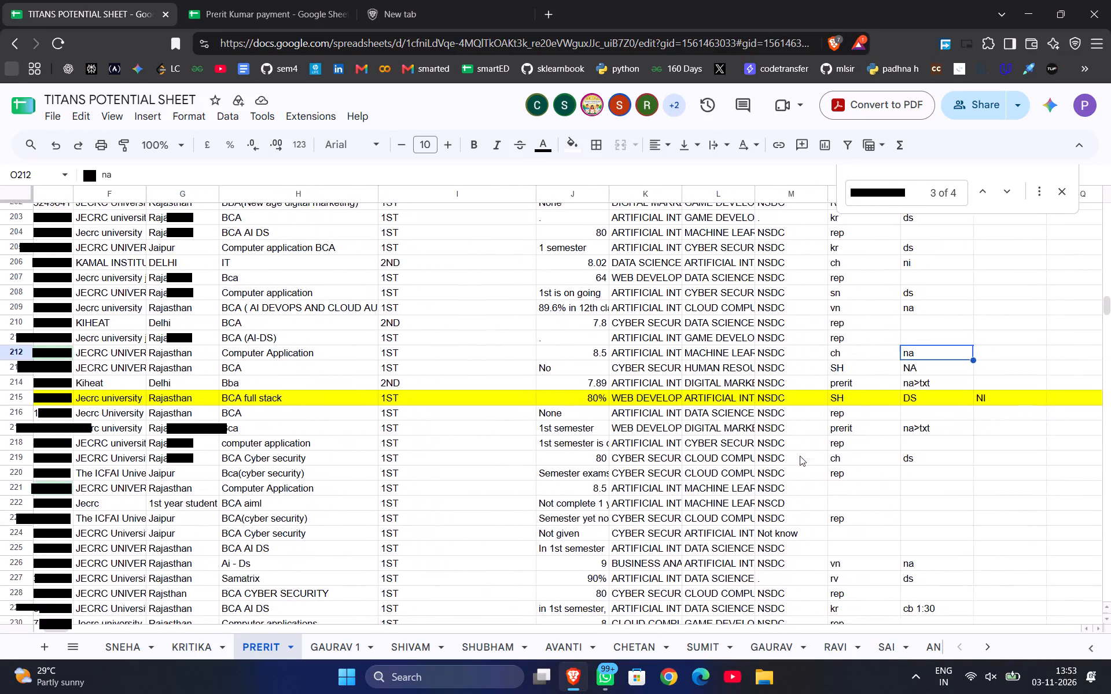
Select the empty assignee cell of the Computer Application lead in row 221.
click(826, 481)
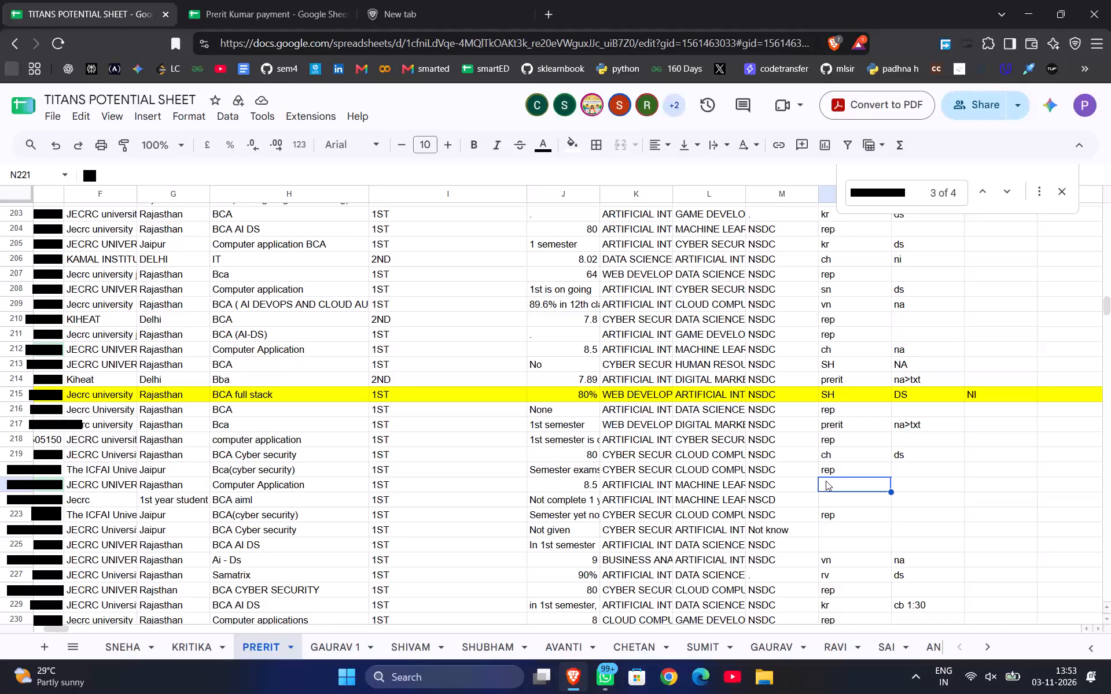
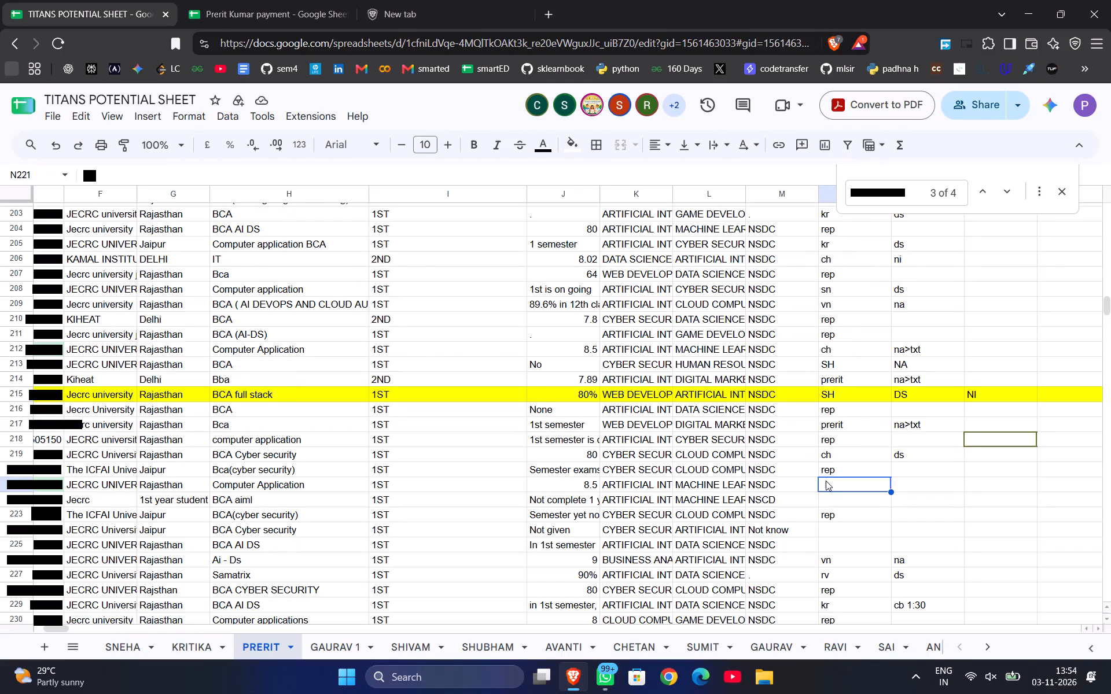
Mark the Computer Application lead in row 221 as rep in the assignee column.
click(908, 466)
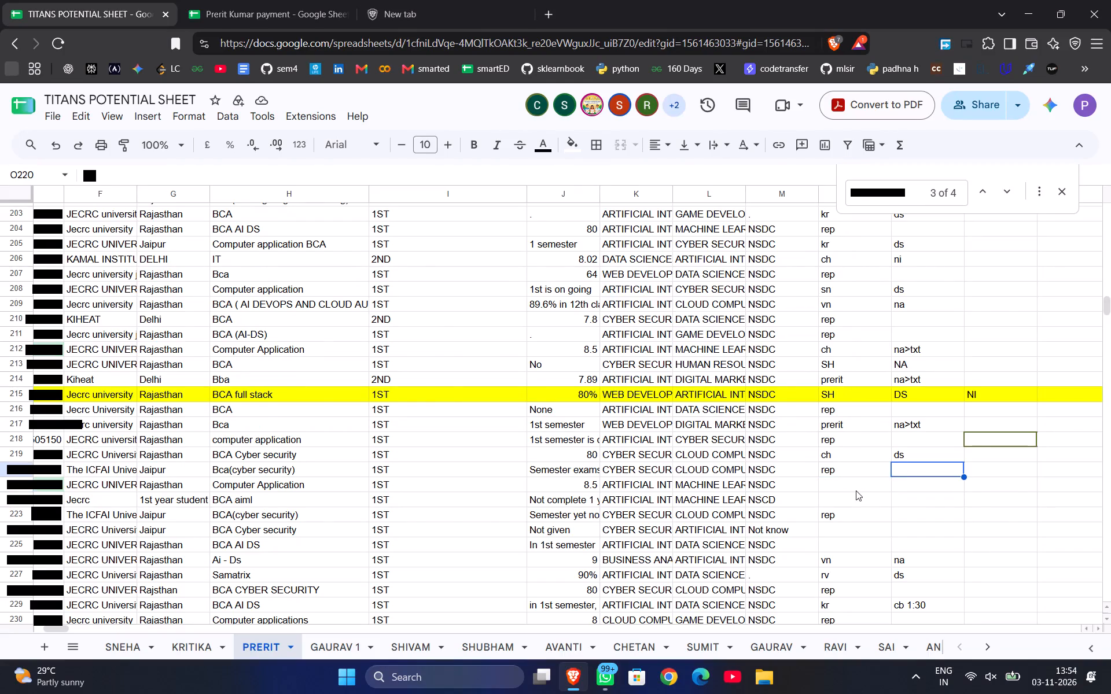
click(856, 490)
scroll(856, 490, right, 5)
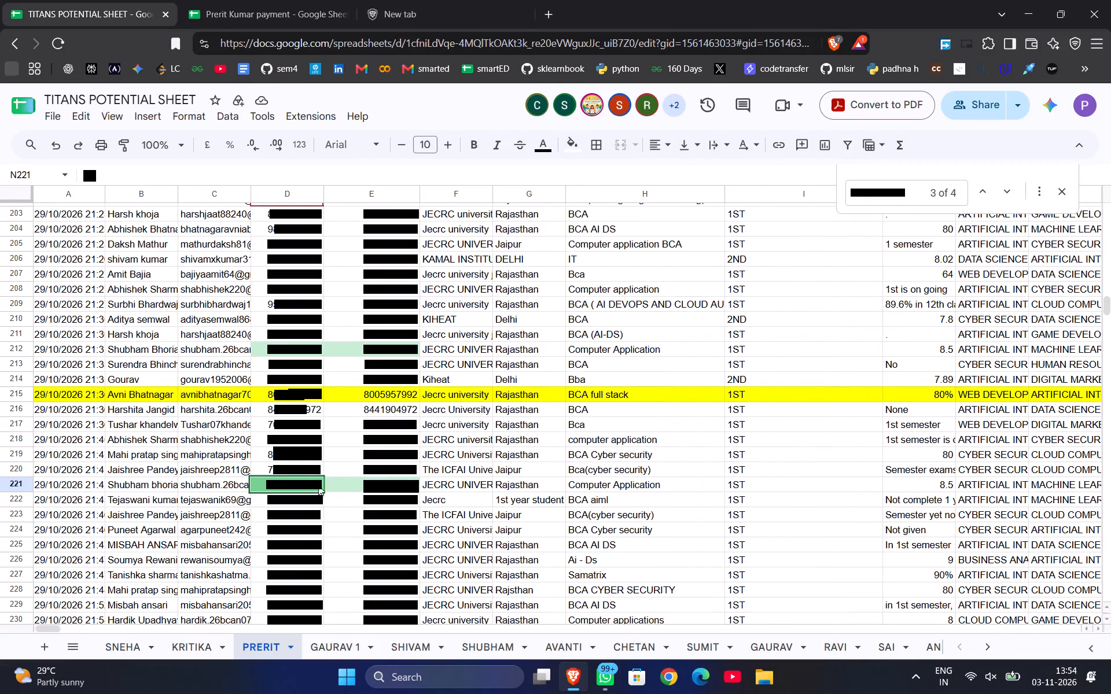
scroll(13, 514, left, 4)
text(rep)
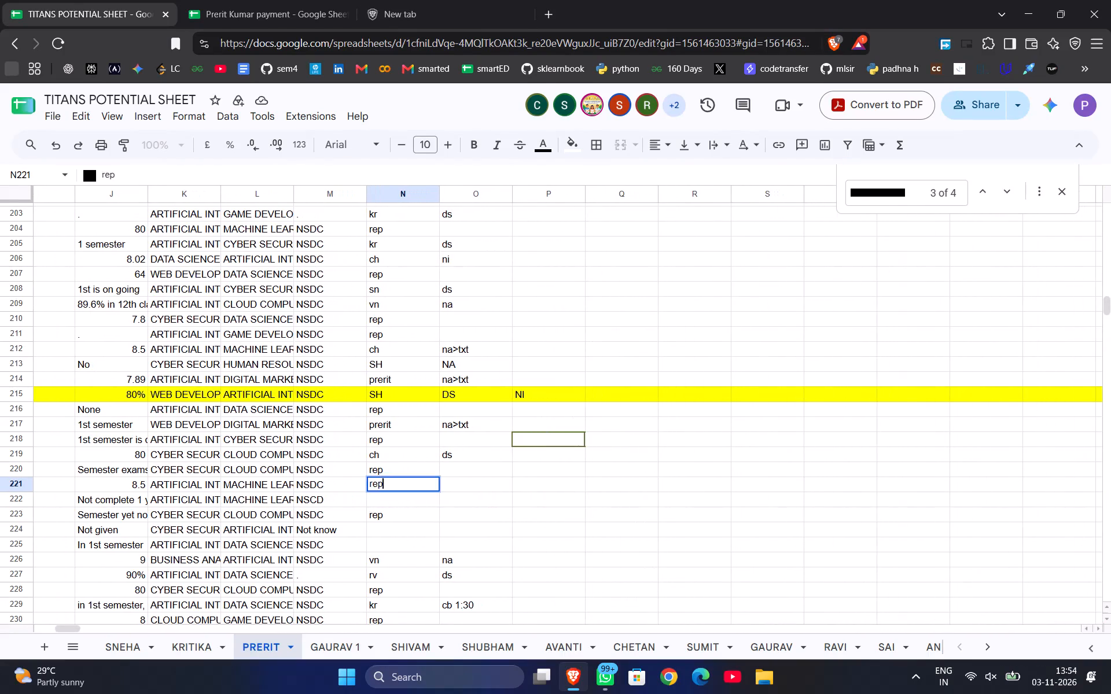
key(Return)
Search the sheet for the phone number of the BCA aiml lead in row 222 and view the first matching entry.
scroll(13, 514, right, 4)
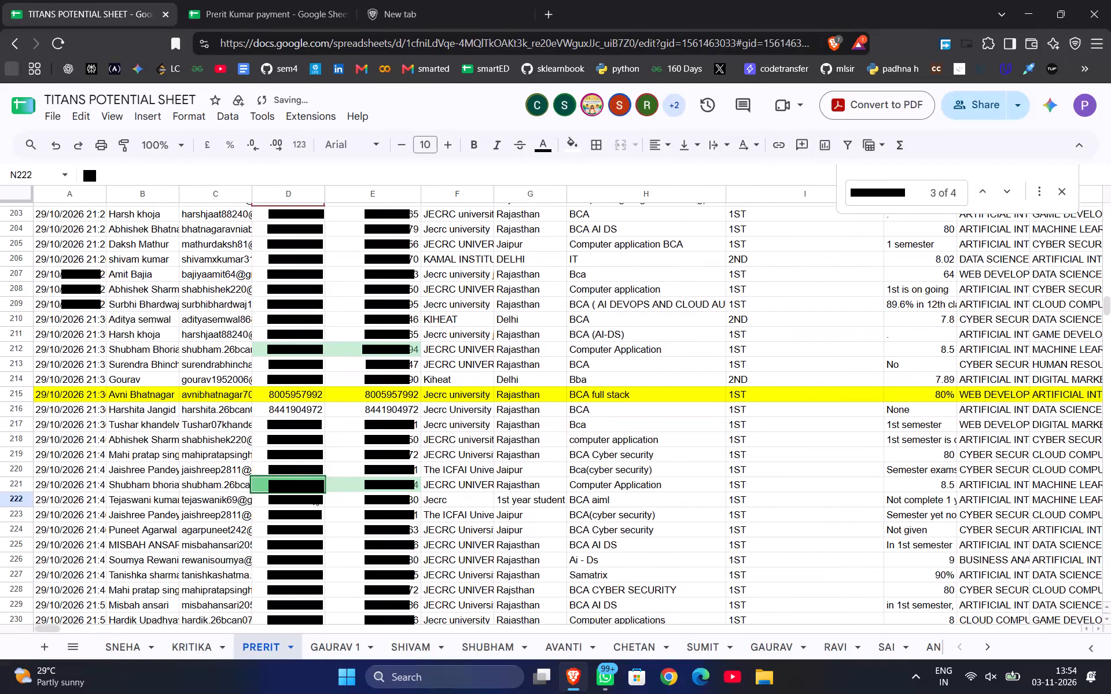
click(313, 495)
key(ctrl+c)
key(ctrl+f)
key(ctrl+v)
key(Return)
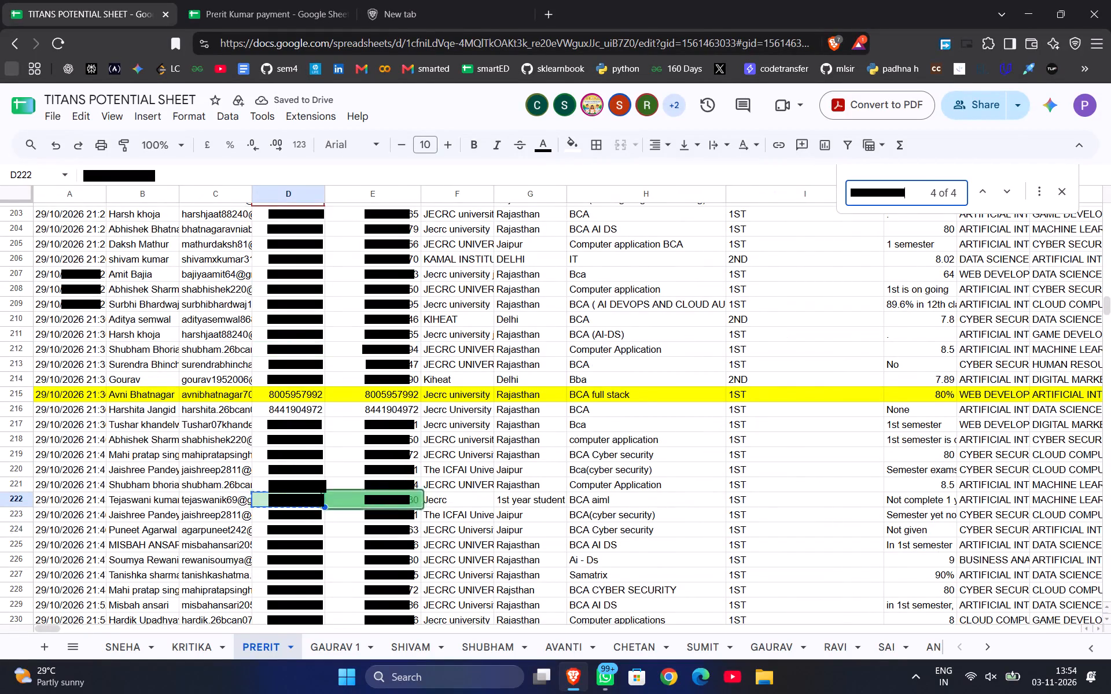
key(Return)
scroll(313, 495, left, 2)
scroll(313, 495, right, 7)
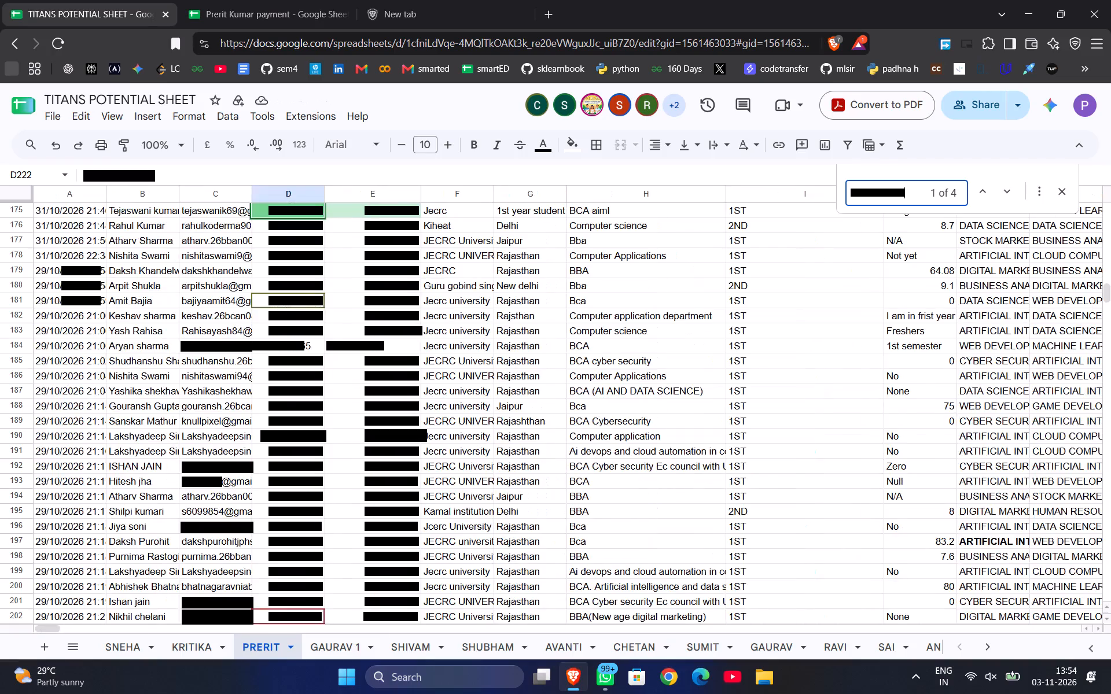
Mark the BCA aiml lead in row 222 as rep in the assignee column.
scroll(313, 495, down, 1)
scroll(313, 495, left, 6)
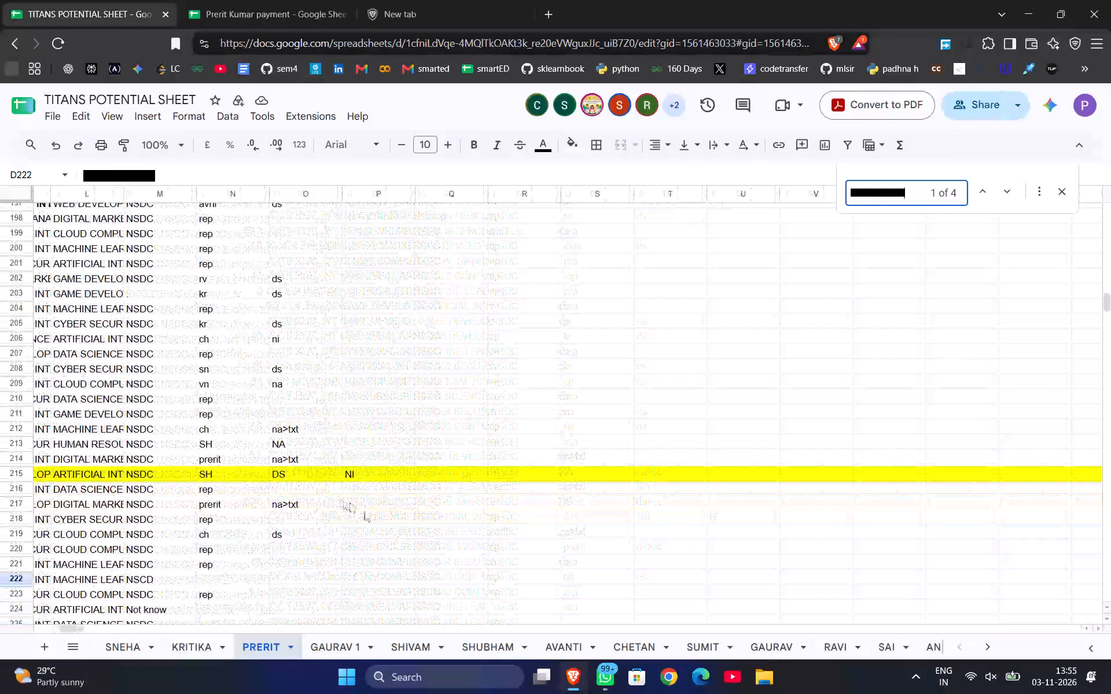
scroll(391, 527, up, 5)
scroll(391, 527, down, 5)
scroll(391, 527, up, 1)
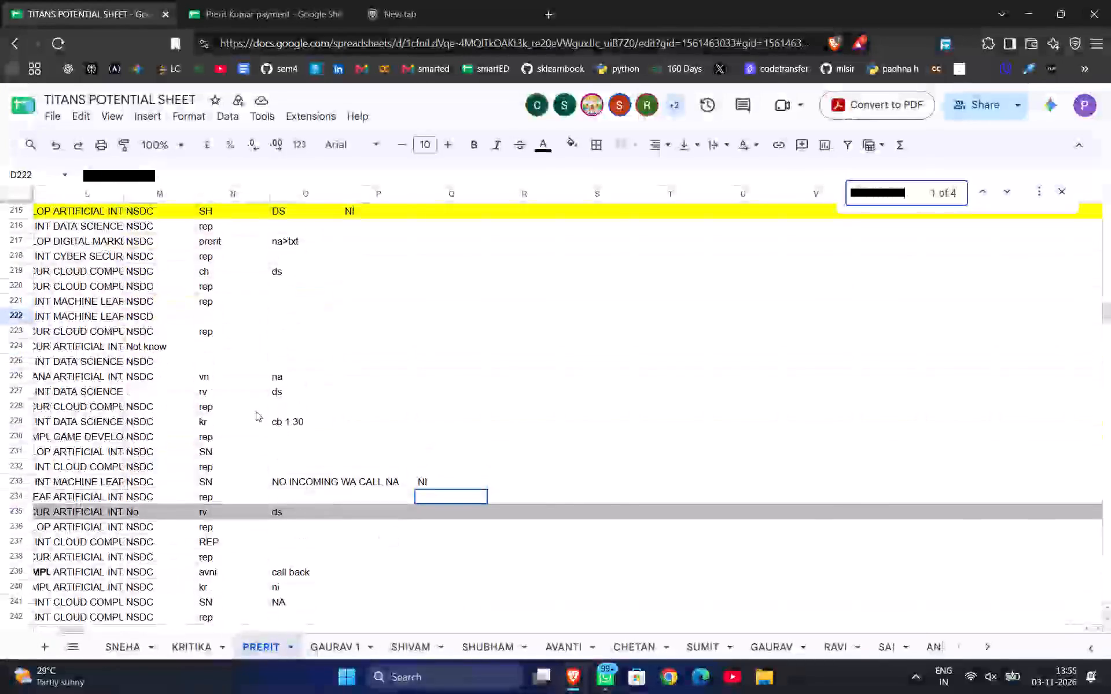
click(209, 316)
text(rp)
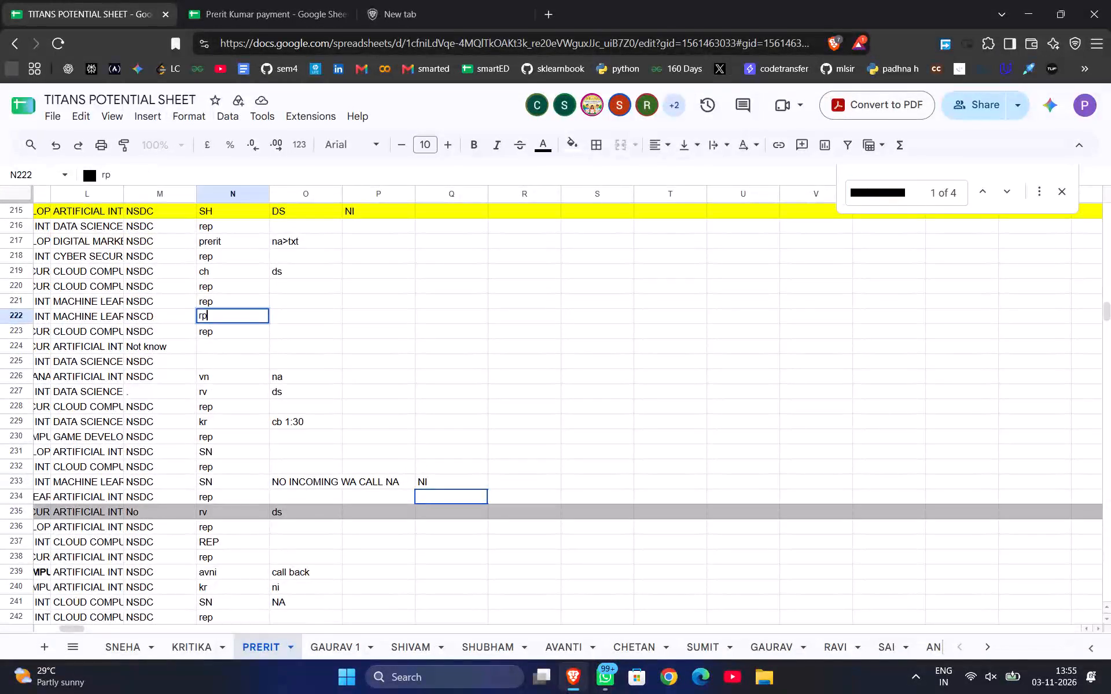
key(BackSpace)
text(er)
key(BackSpace)
key(o)
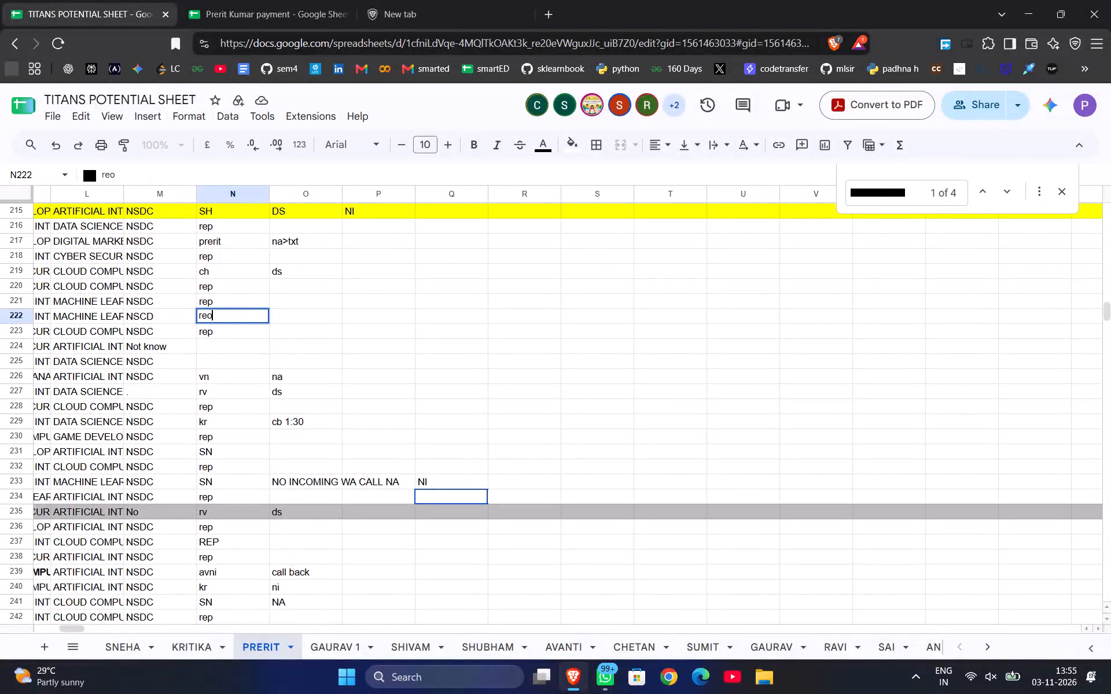
key(BackSpace)
key(p)
key(Return)
Search the sheet for the phone number of the BCA Cyber security lead in row 224 and go through the matching entries.
key(Down)
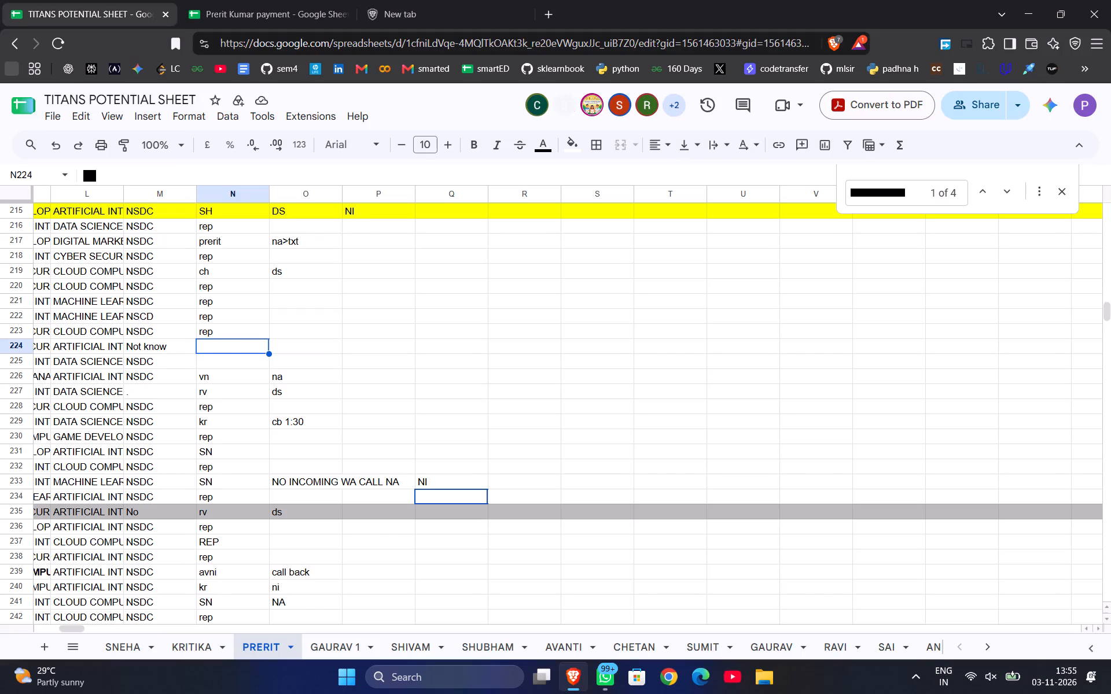
scroll(243, 341, right, 4)
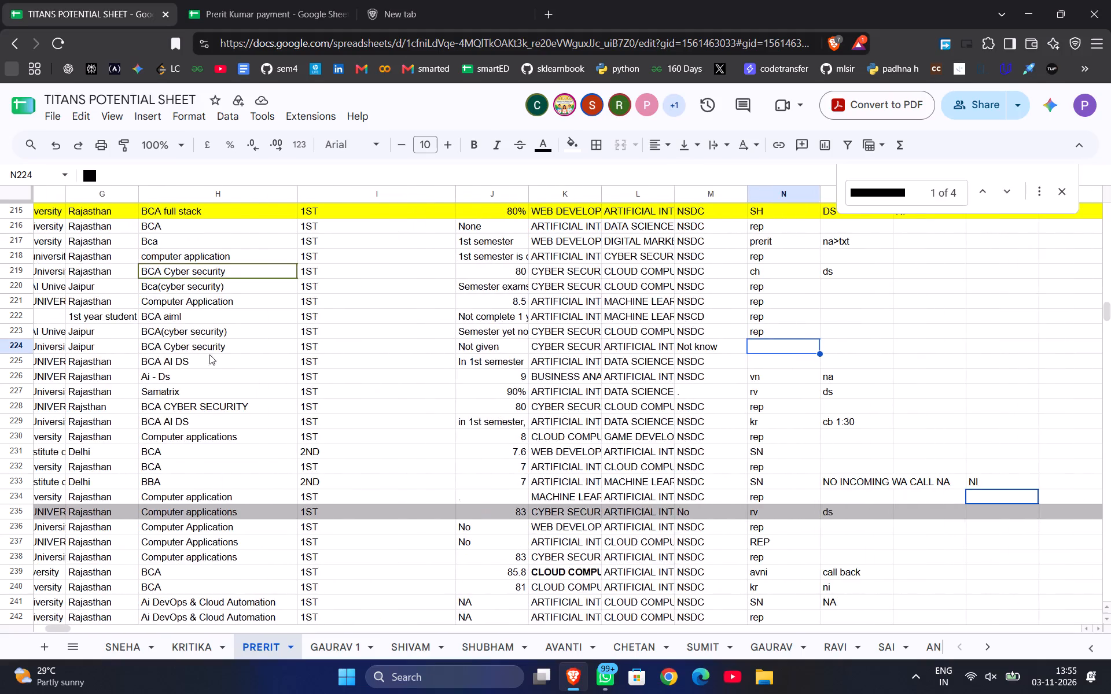
scroll(160, 357, right, 5)
click(301, 345)
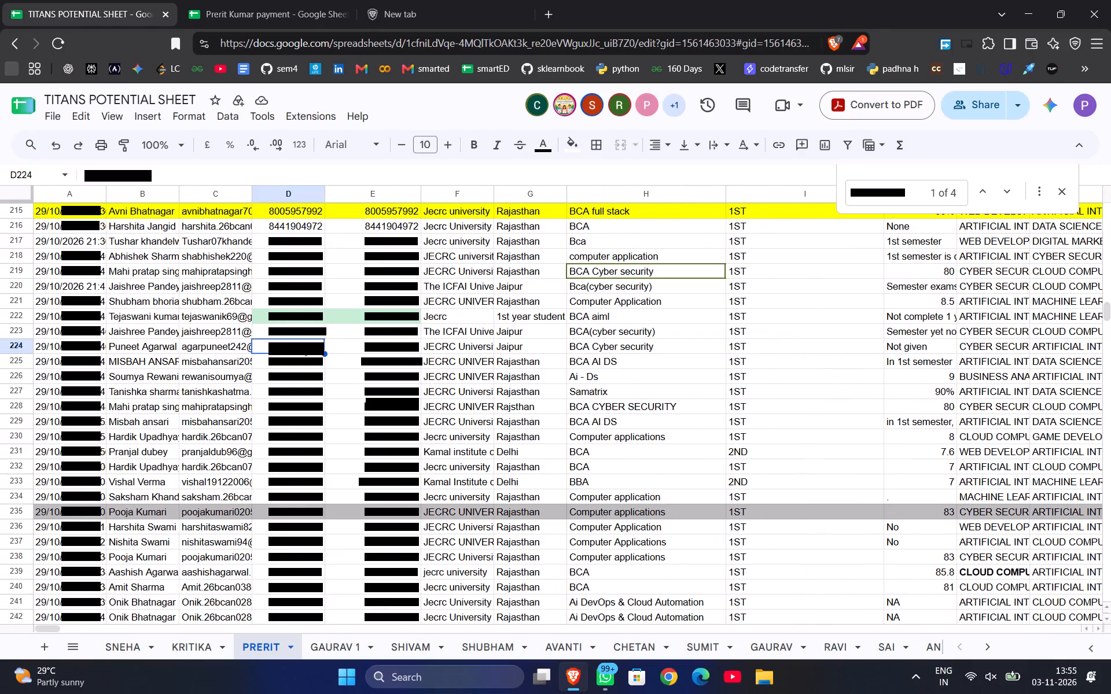
key(ctrl+c)
key(ctrl+f)
key(ctrl+v)
key(Return)
key(Return)
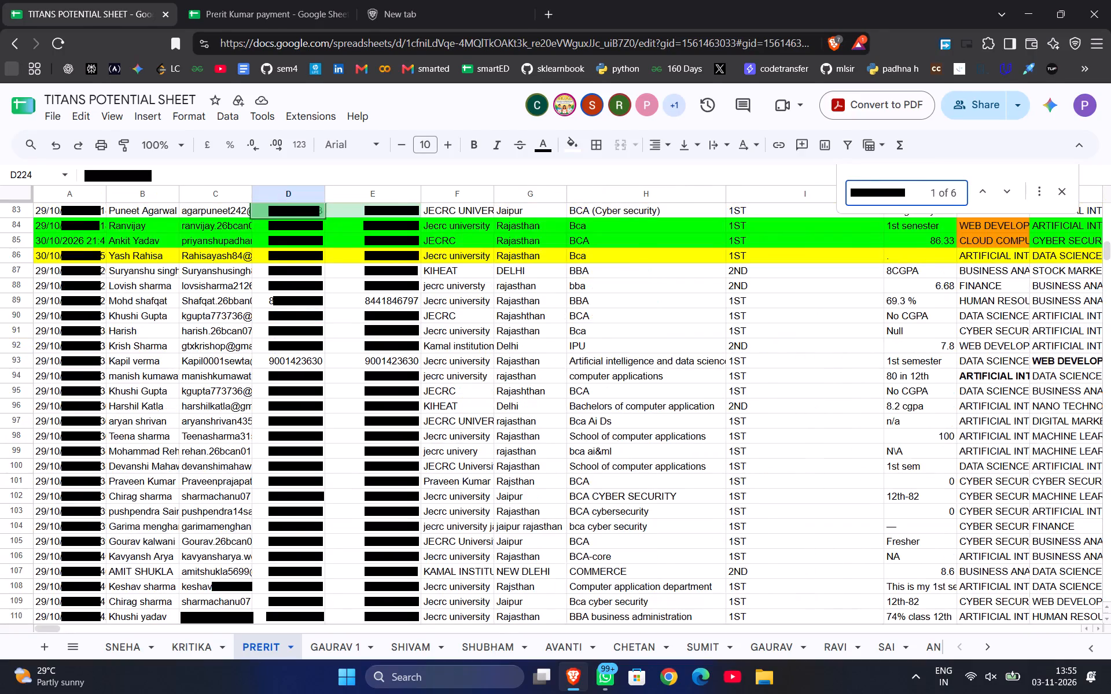
scroll(301, 345, left, 3)
scroll(301, 345, right, 6)
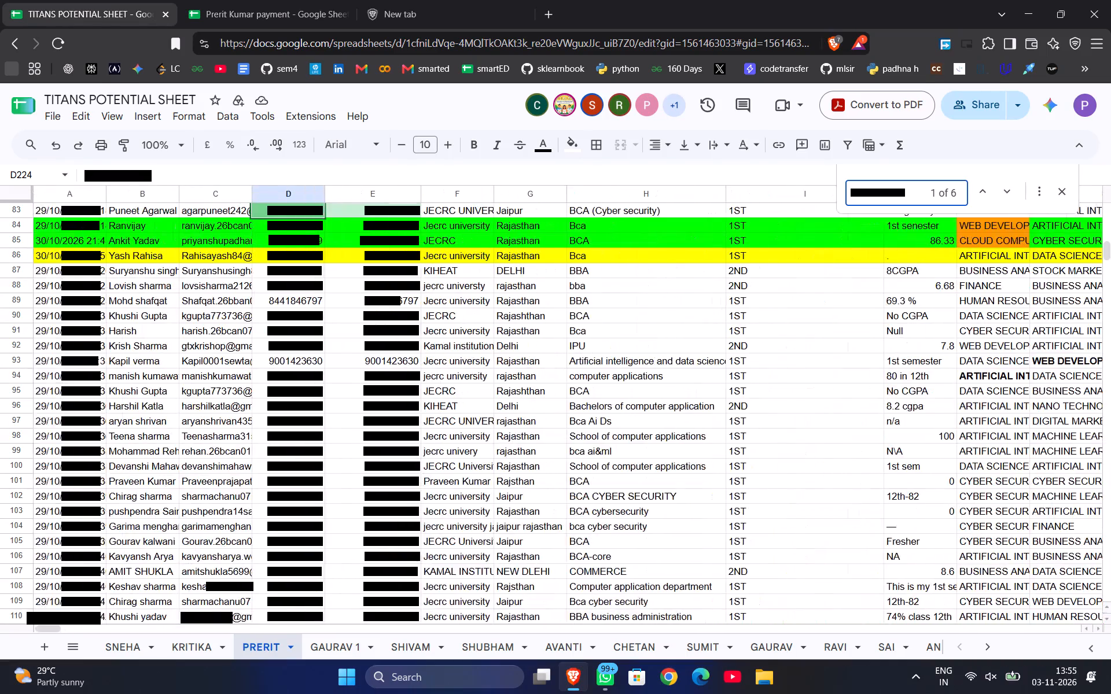
scroll(301, 345, left, 2)
key(Return)
key(Return)
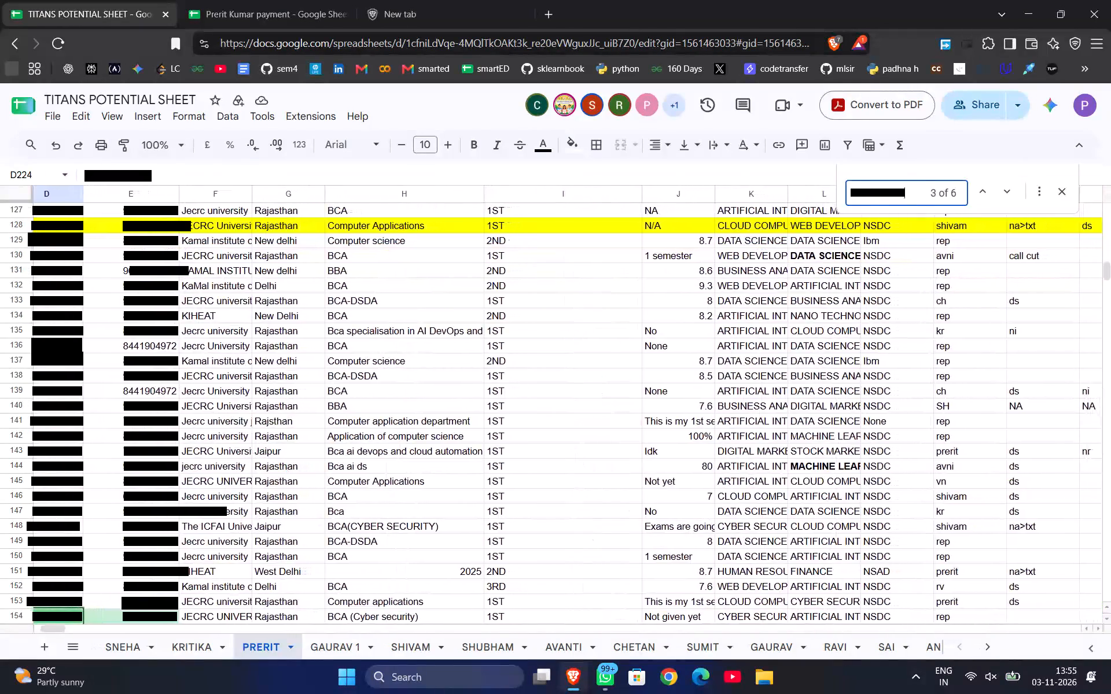
key(Return)
key(Return)
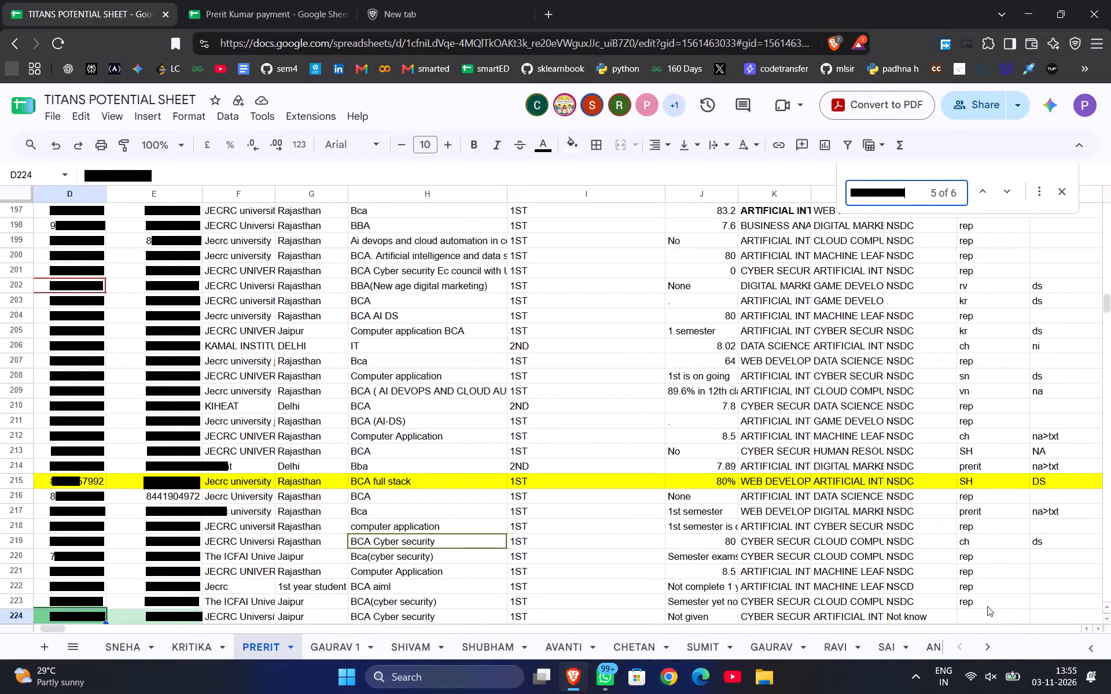
Mark the BCA Cyber security lead in row 224 as rep in the assignee column.
click(979, 617)
text(rep)
key(Return)
Search the sheet for the phone number of the BCA AI DS lead in row 225 and go through the matching entries.
key(Down)
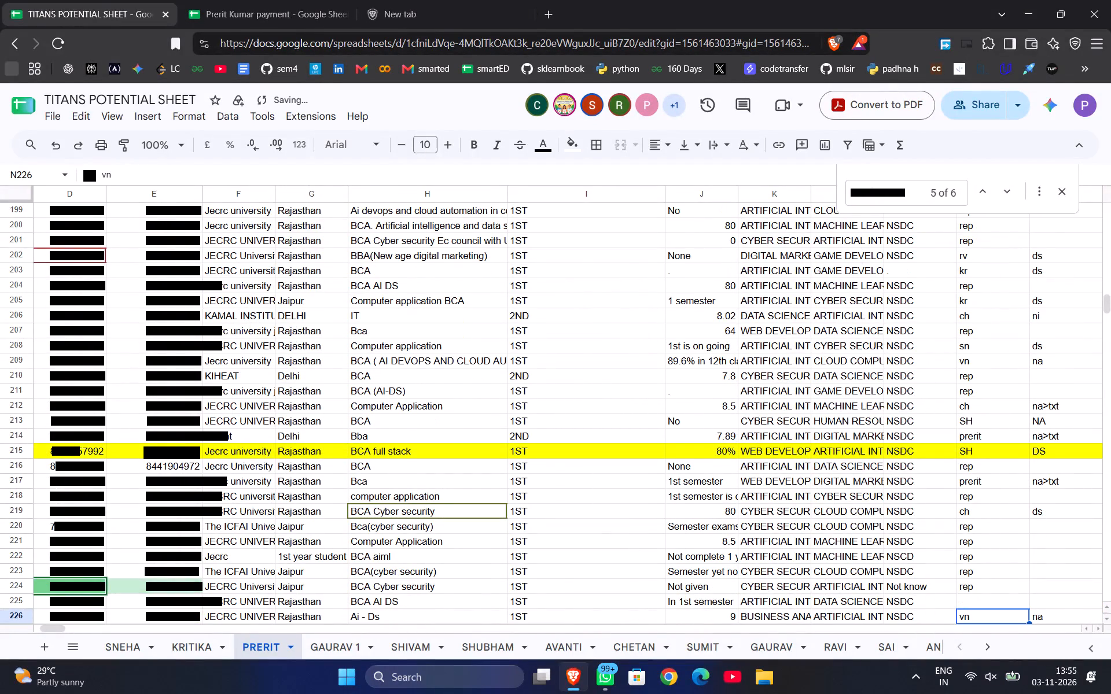
scroll(979, 617, right, 3)
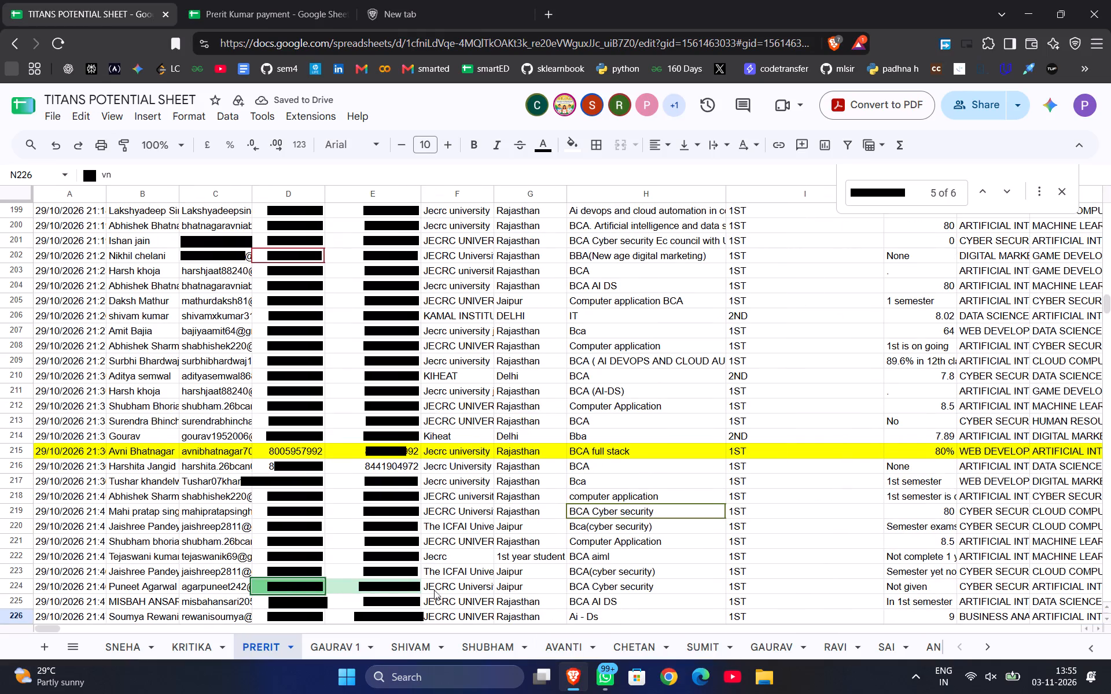
click(302, 603)
key(ctrl+c)
key(ctrl+f)
key(ctrl+v)
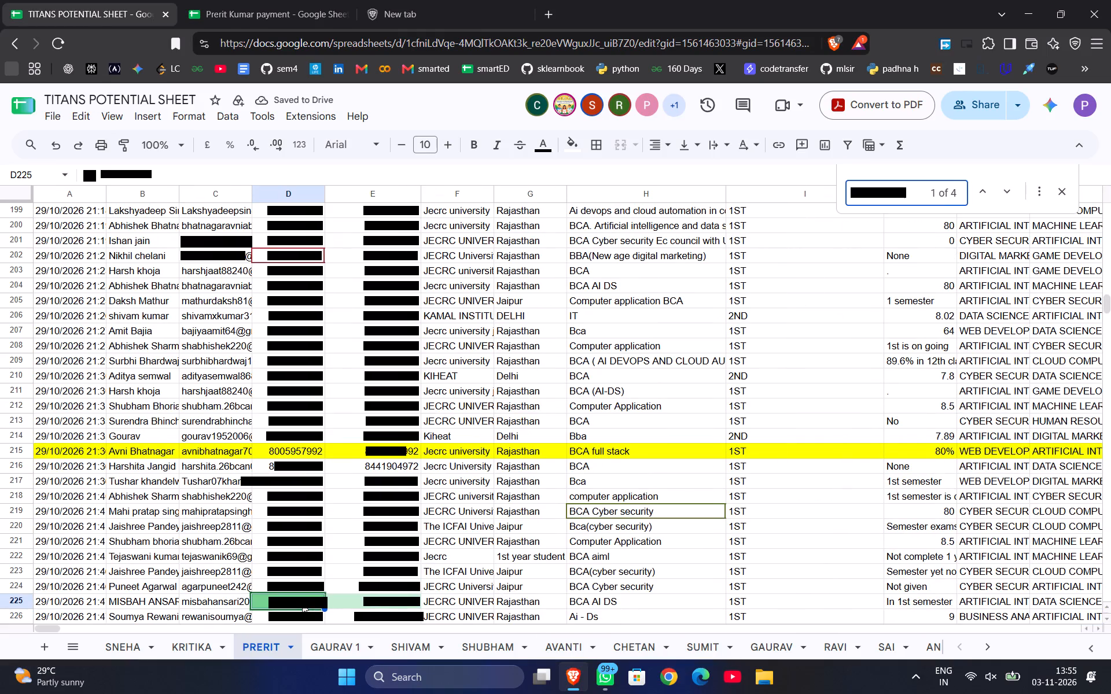
key(Return)
key(Return)
scroll(302, 603, left, 1)
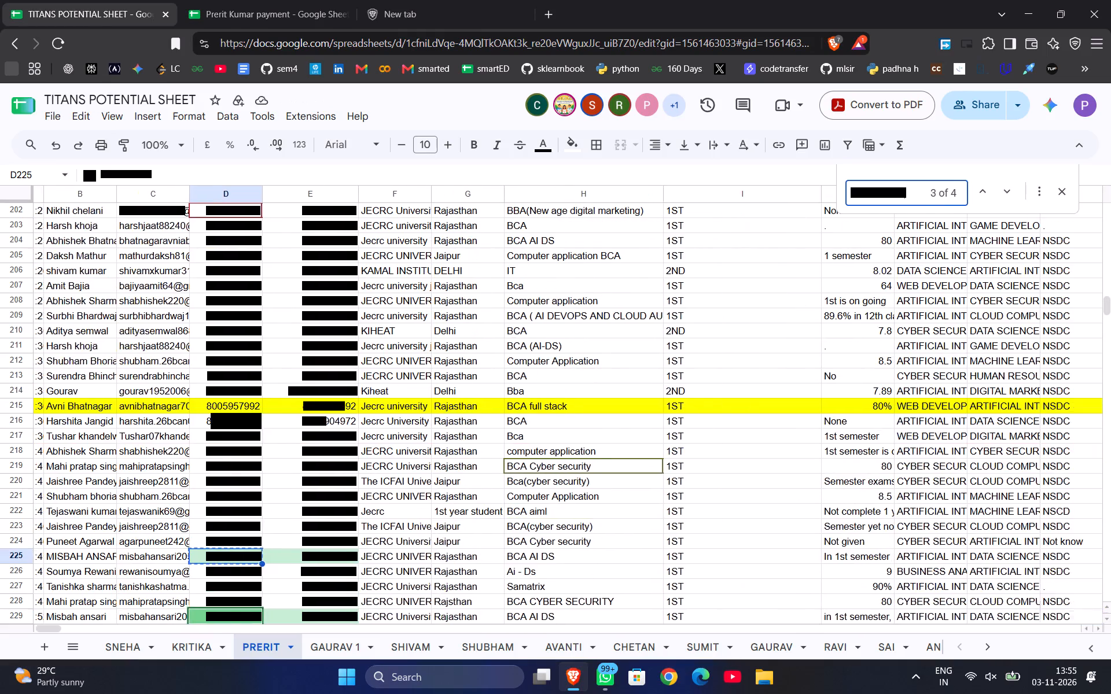
scroll(302, 603, left, 1)
scroll(302, 603, right, 5)
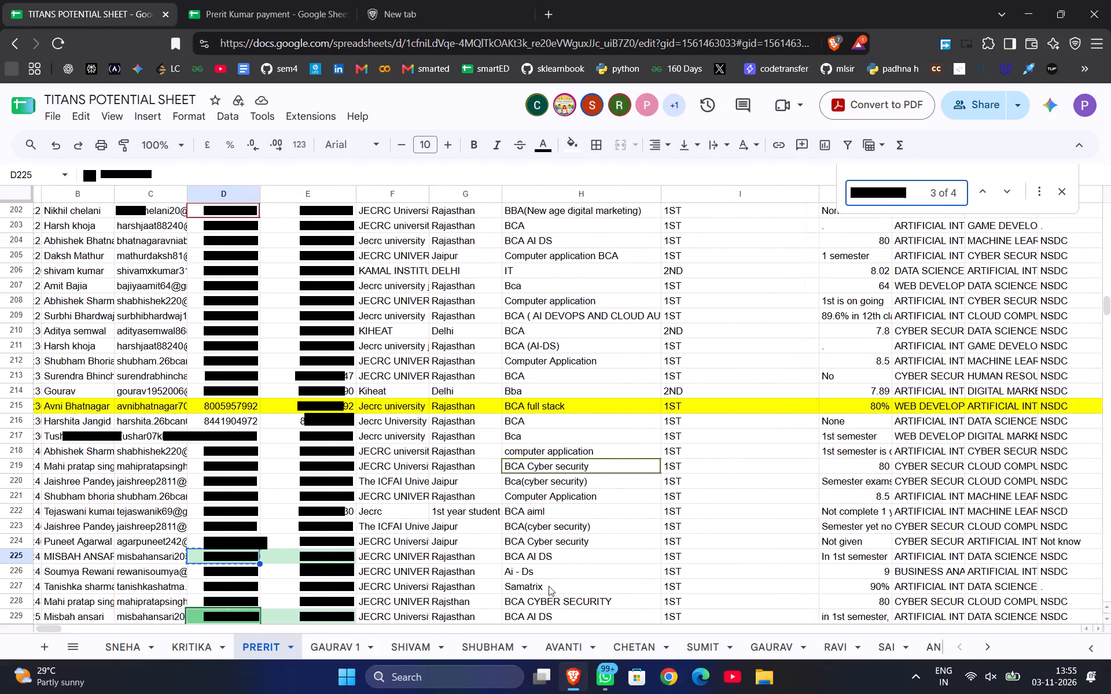
Mark the BCA AI DS lead in row 225 as rep in the assignee column.
scroll(549, 586, left, 3)
click(793, 558)
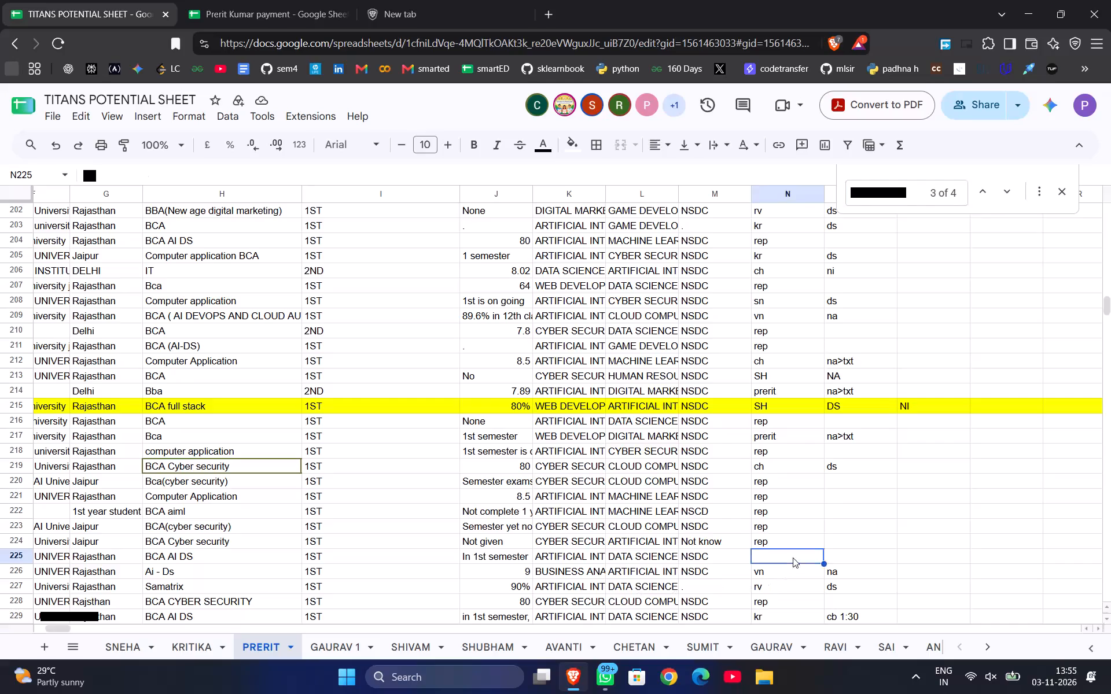
text(rep)
key(Return)
Examine the assignee column from row 226 down to the last lead in row 274 for unassigned leads.
key(Down)
key(Down)
key(Down)
key(Down)
key(Down)
key(Down)
key(Down)
key(Down)
key(Down)
key(Down)
key(Down)
key(Down)
key(Down)
key(Down)
key(Down)
key(Down)
key(Down)
key(Down)
key(Down)
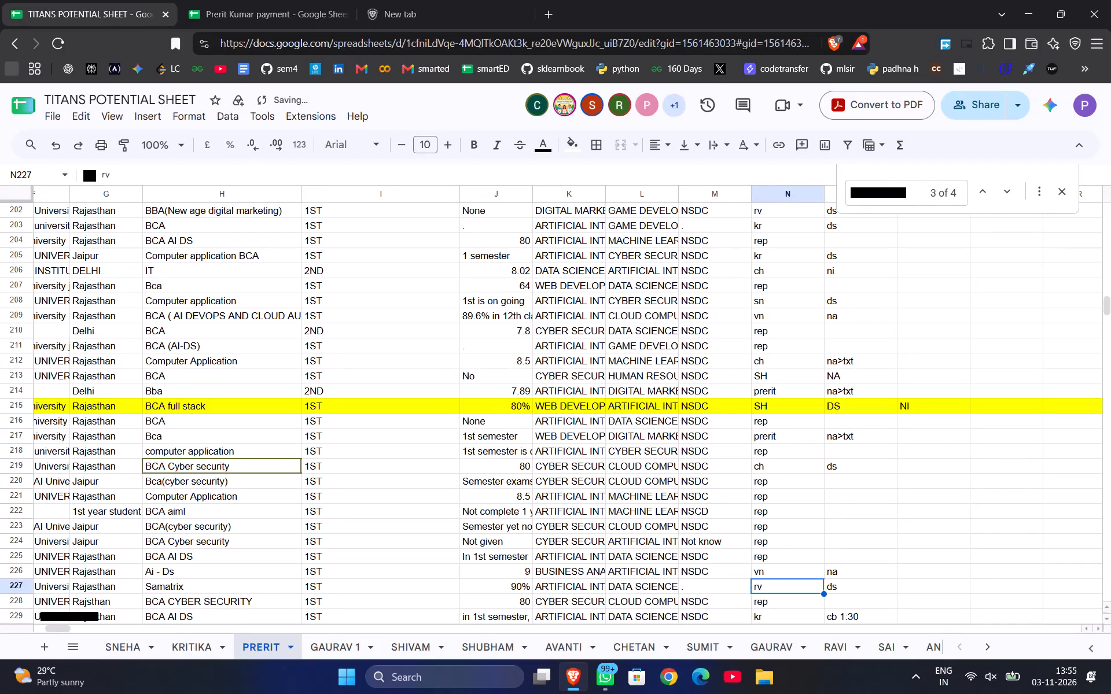
key(Down)
key(Down)
key(Down)
key(Down)
key(Down)
key(Down)
key(Down)
key(Down)
key(Down)
key(Down)
key(Down)
key(Down)
key(Down)
key(Down)
key(Down)
key(Down)
key(Down)
key(Down)
key(Down)
key(Down)
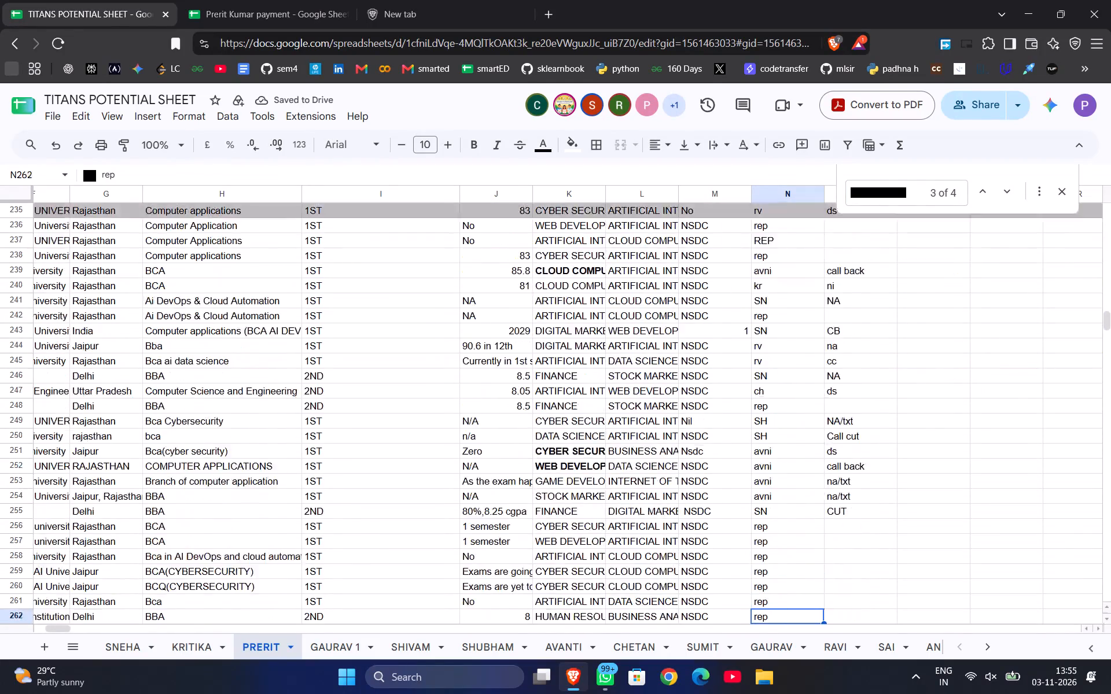
key(Up)
key(Up)
key(Up)
key(Up)
key(Up)
key(Up)
key(Up)
key(Up)
key(Up)
key(Up)
key(Up)
key(Up)
key(Up)
key(Up)
key(Up)
key(Up)
key(Up)
key(Up)
key(Up)
key(Up)
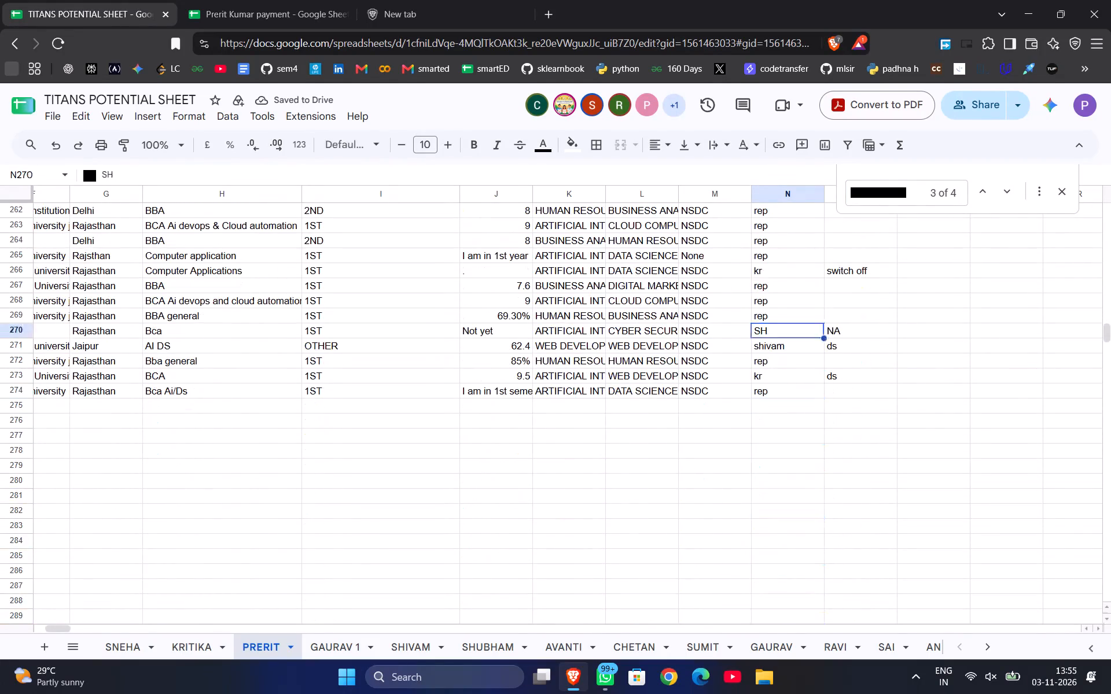
key(Down)
key(Down)
key(Down)
key(Down)
key(Down)
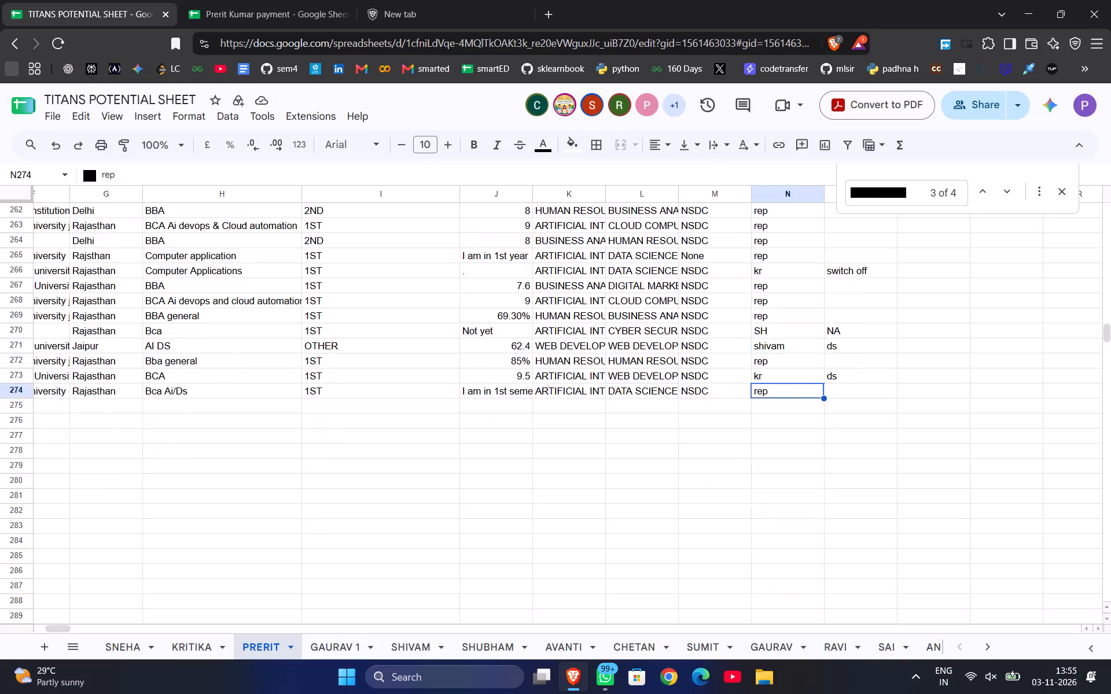
Copy the entire row 273 of the BCA lead assigned to kr.
key(Up)
scroll(793, 558, right, 4)
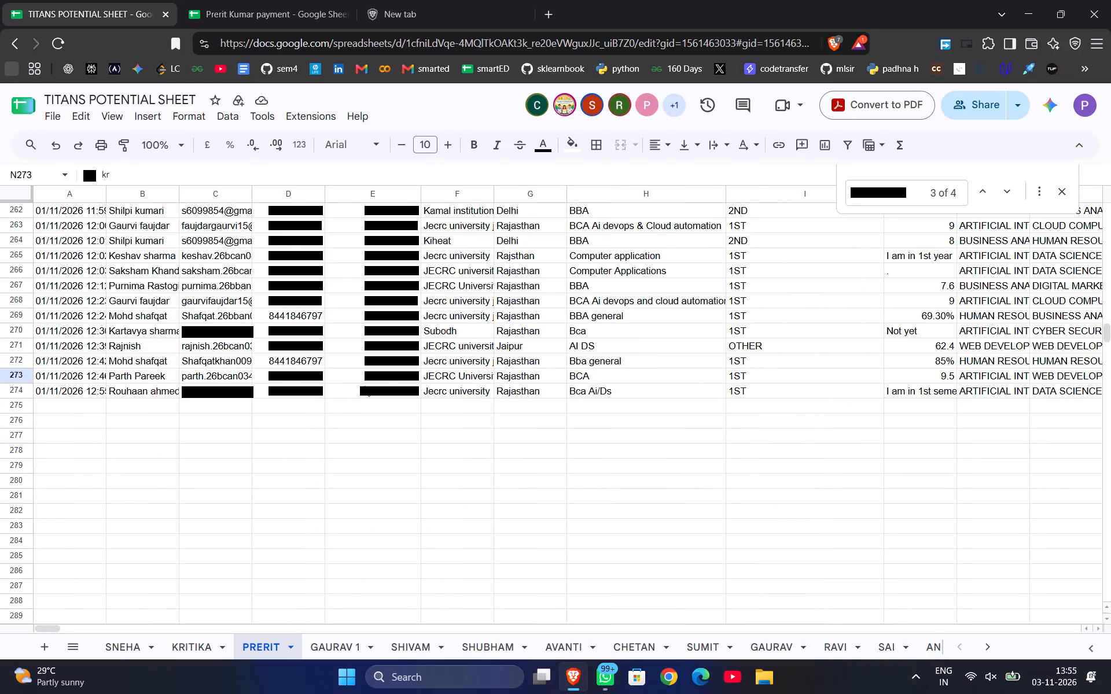
click(298, 381)
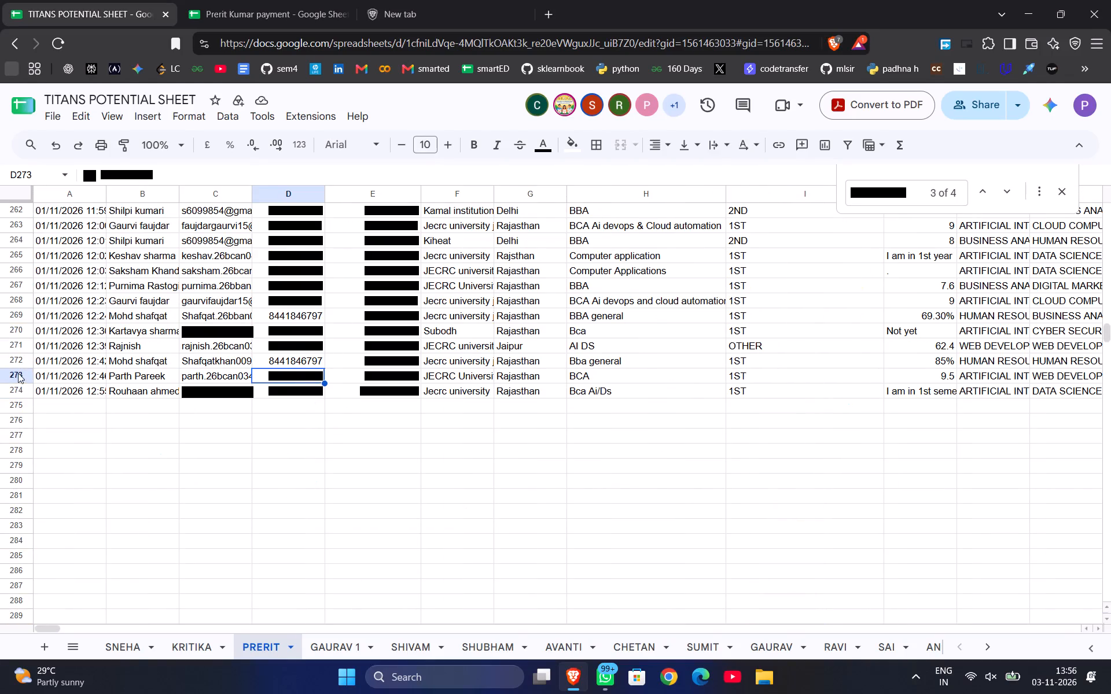
click(18, 373)
scroll(337, 423, left, 2)
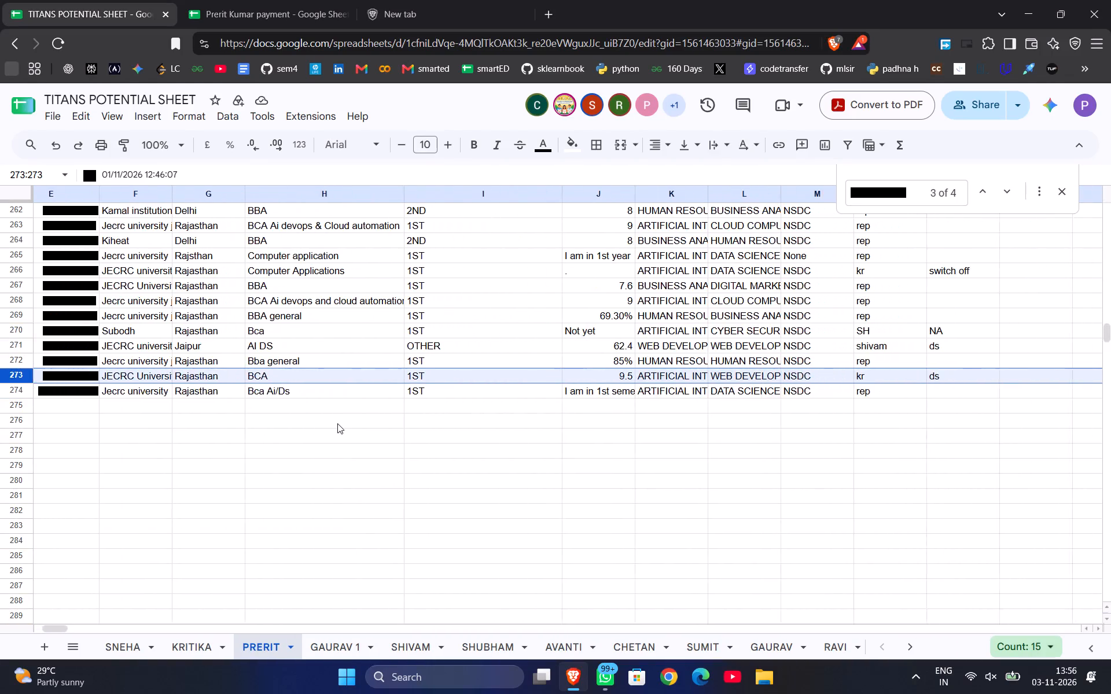
scroll(337, 423, right, 7)
key(ctrl+c)
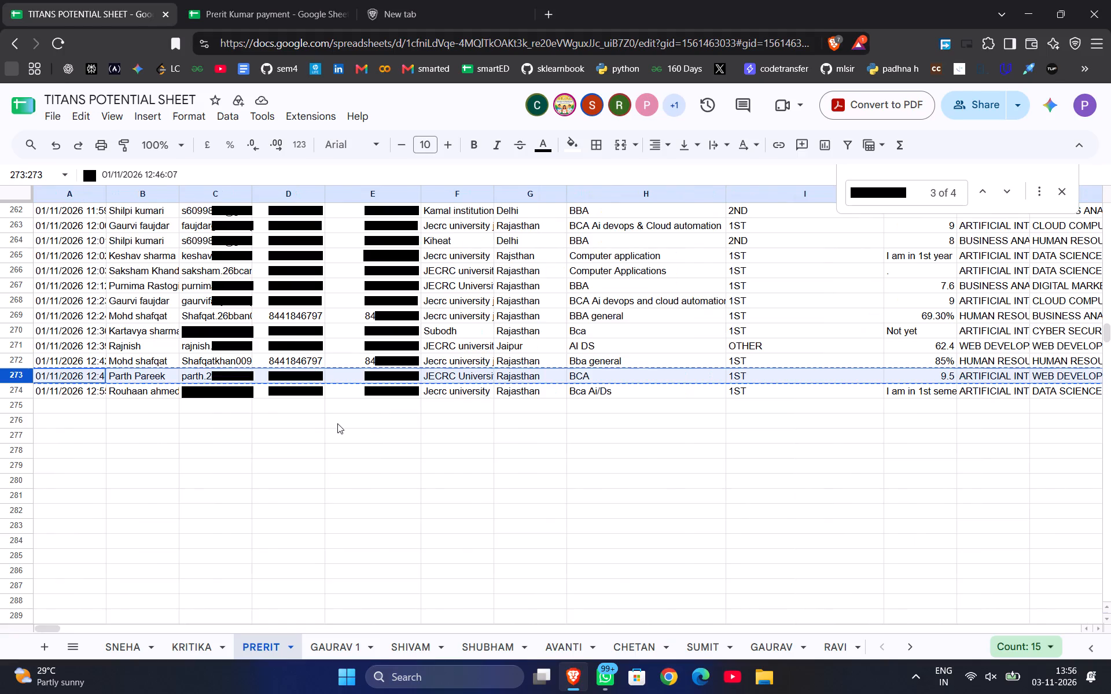
scroll(435, 408, left, 4)
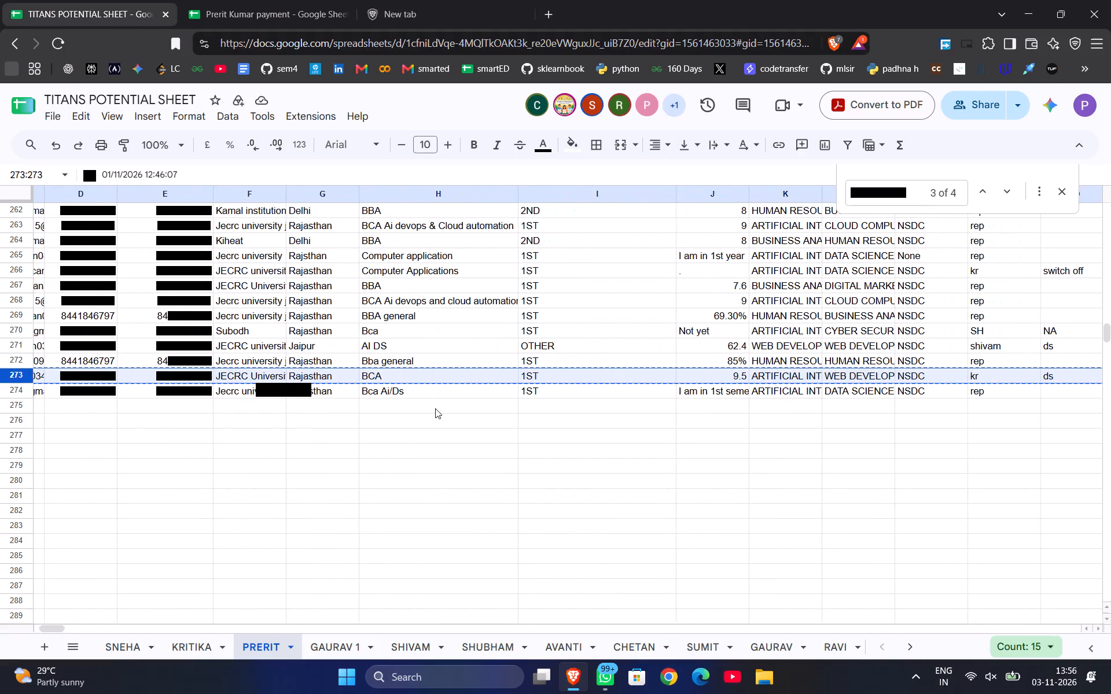
Examine the assignees and call remarks of the leads around rows 83 to 99, below the green divider row.
click(291, 414)
scroll(291, 414, up, 10)
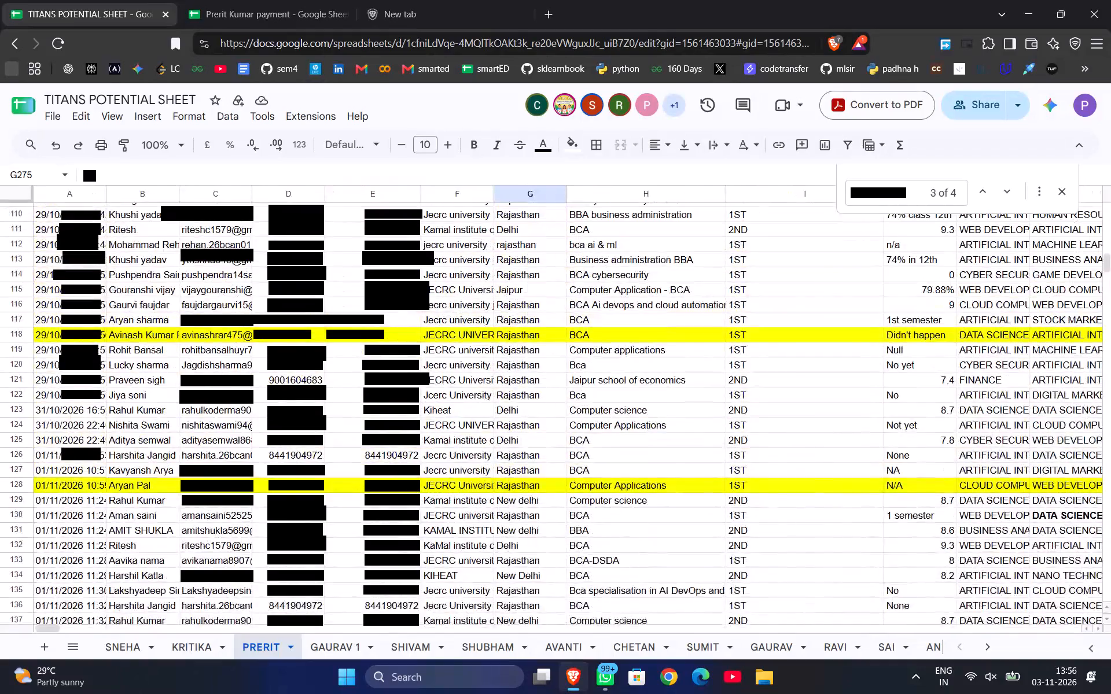
scroll(291, 414, up, 3)
scroll(291, 414, left, 2)
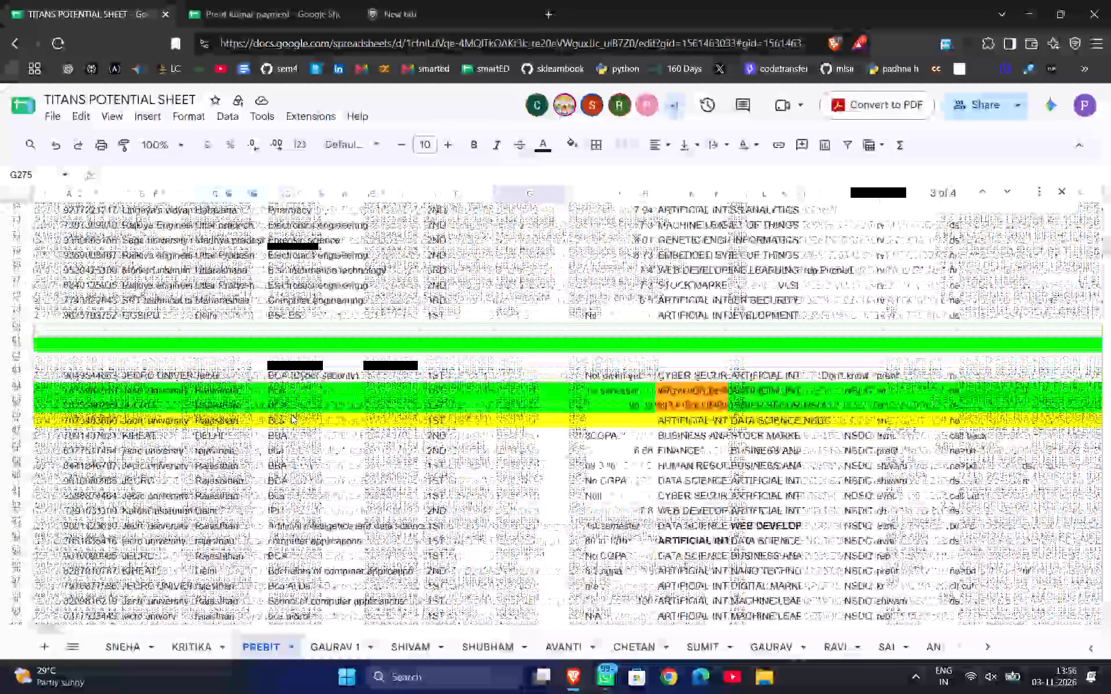
click(832, 381)
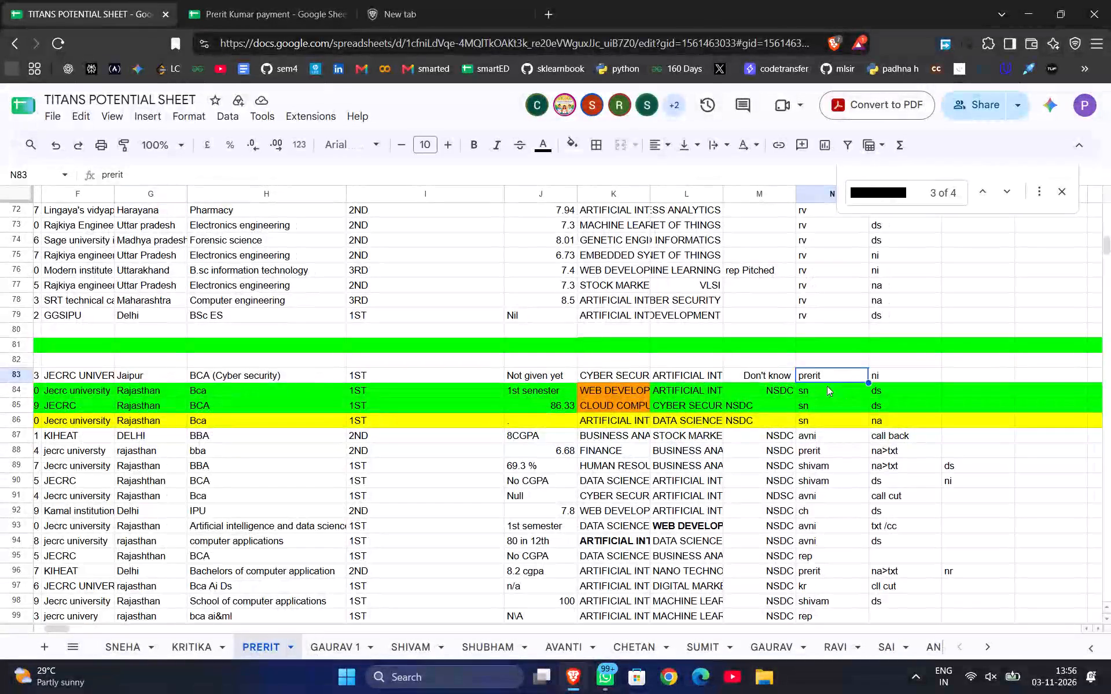
click(820, 395)
click(811, 425)
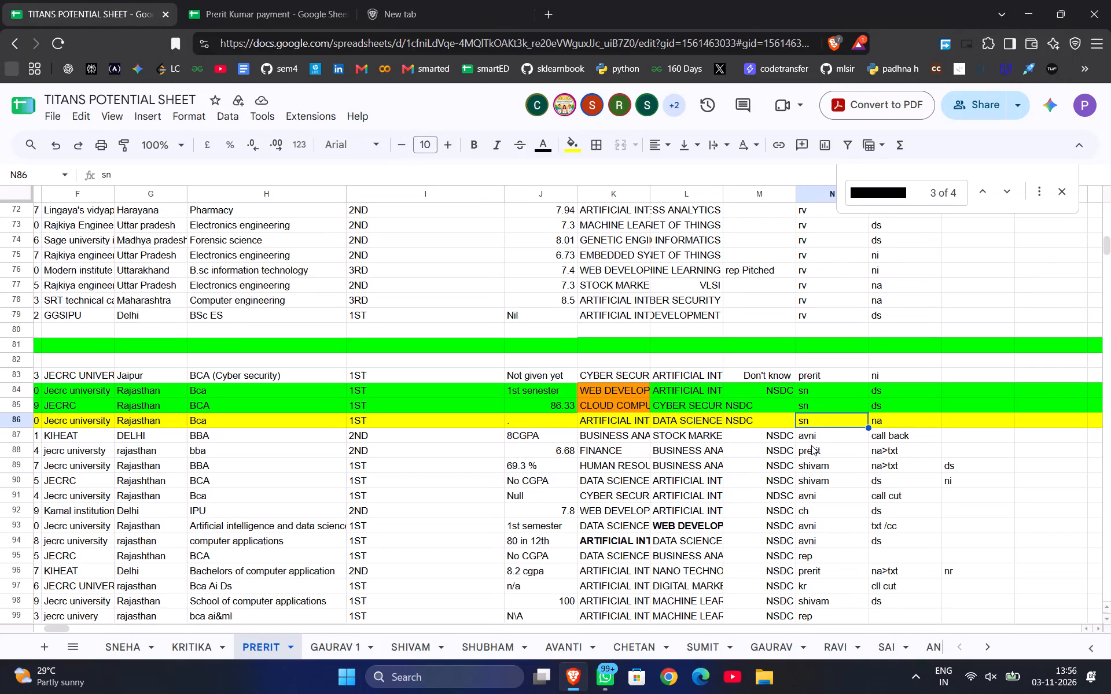